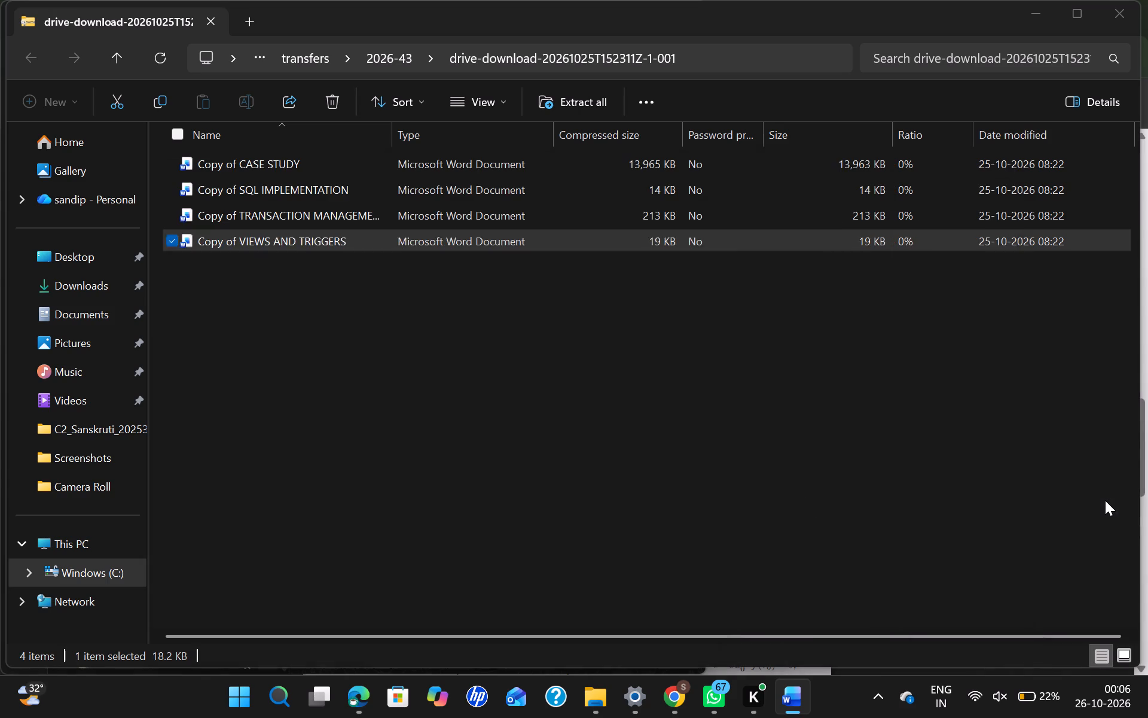
# Extract all files from the drive-download-20261025T152311Z-1-001 archive into the proposed destination folder.
pyautogui.rightClick(374, 247)
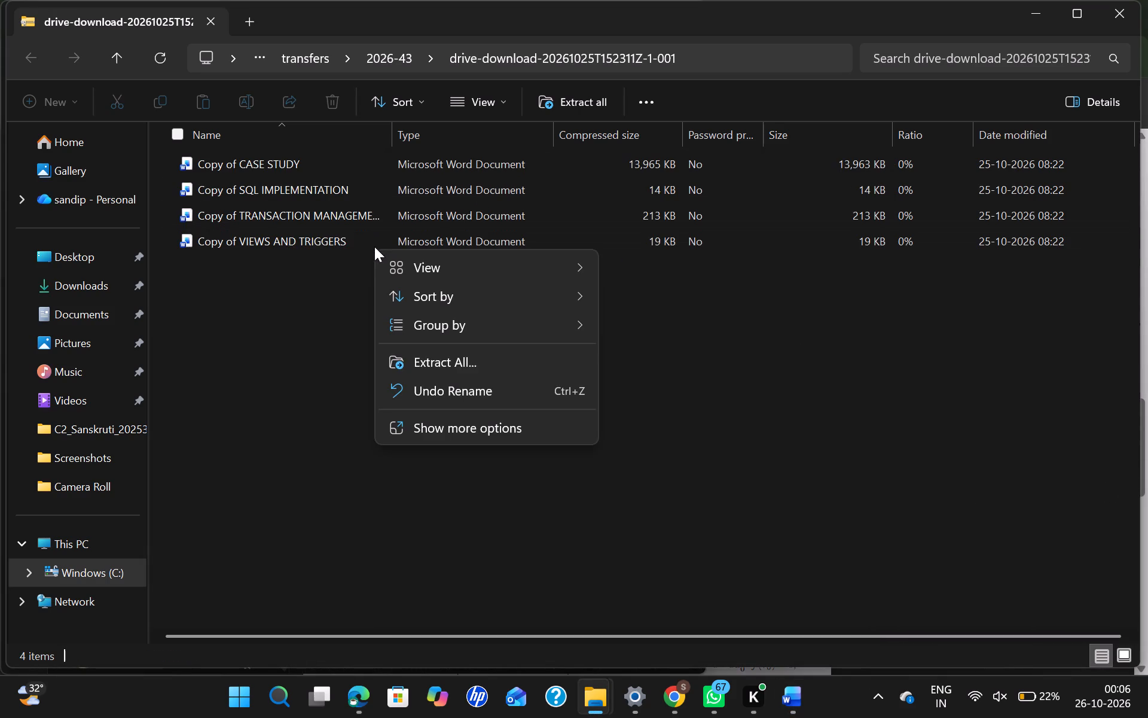
pyautogui.click(454, 369)
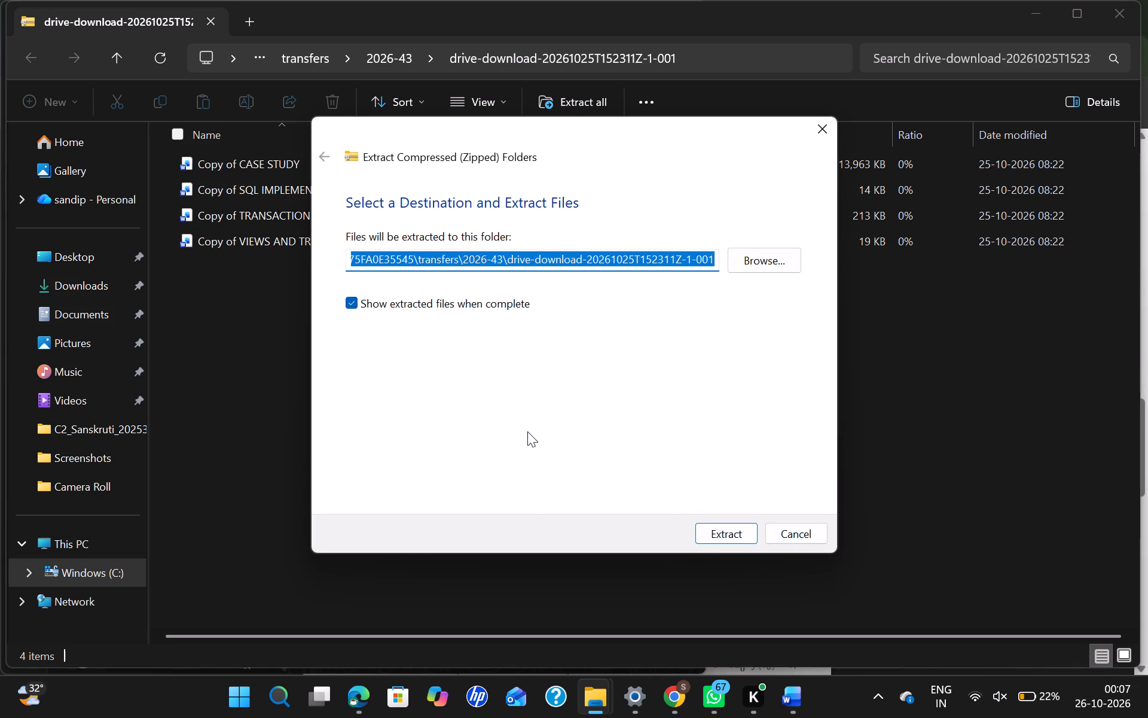
pyautogui.click(702, 533)
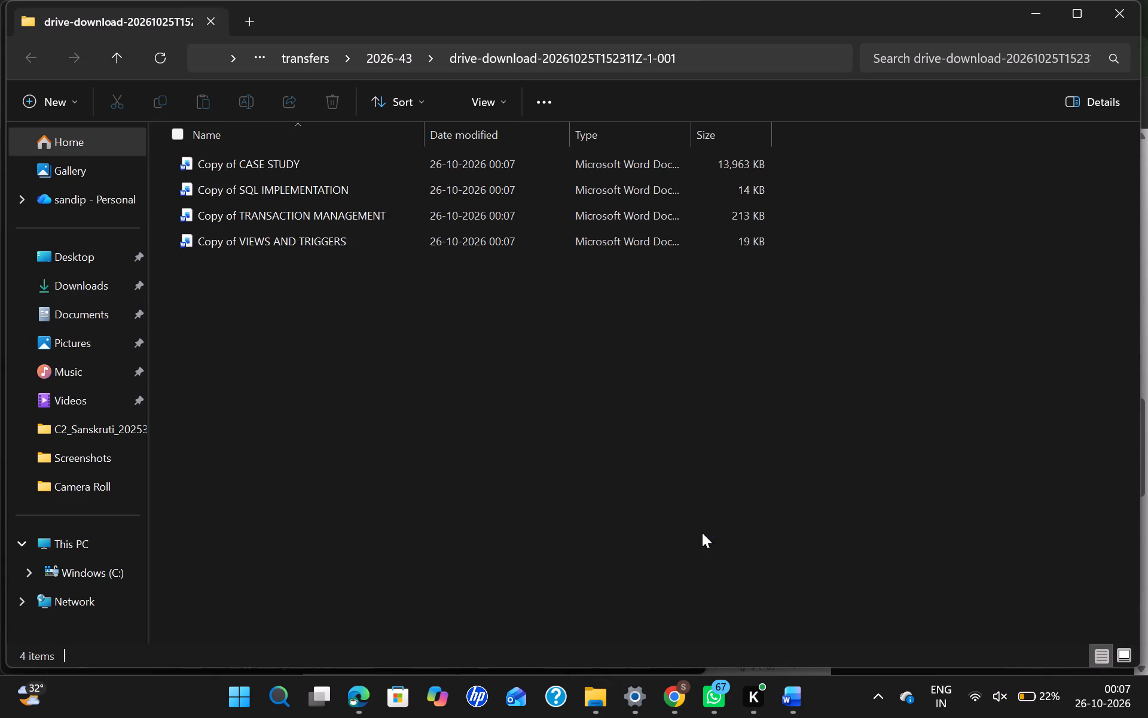
# Open the extracted document Copy of VIEWS AND TRIGGERS in Word and dismiss the alert and the Microsoft sign-in prompt.
pyautogui.doubleClick(315, 239)
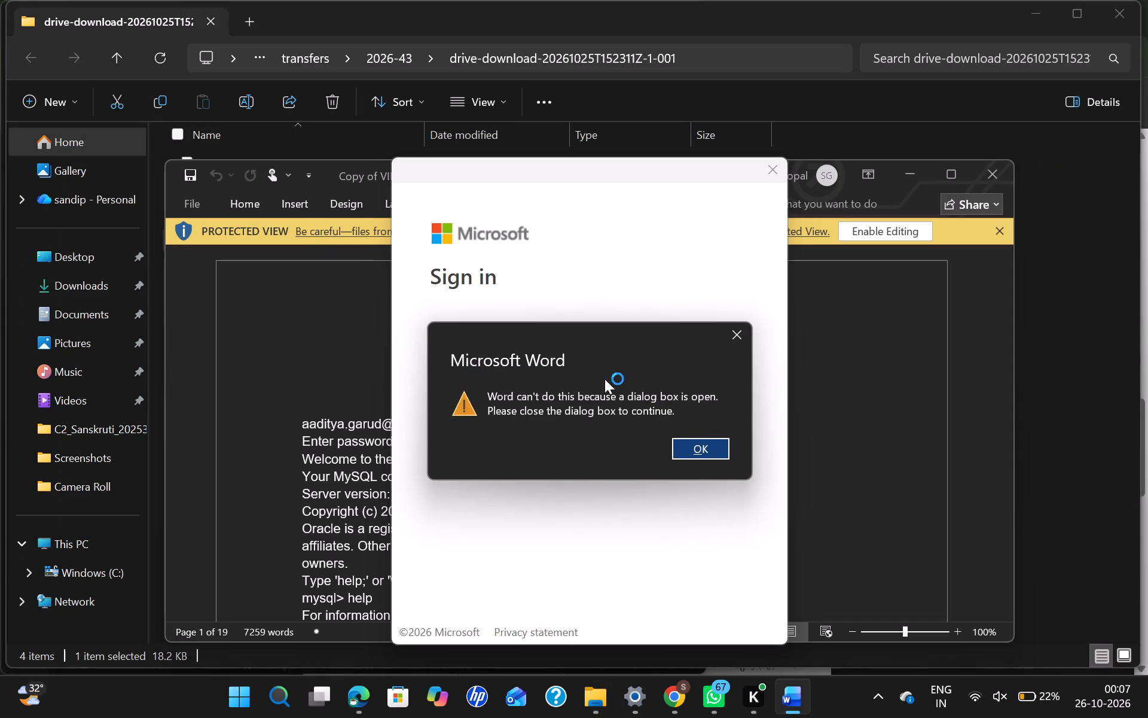
pyautogui.click(702, 453)
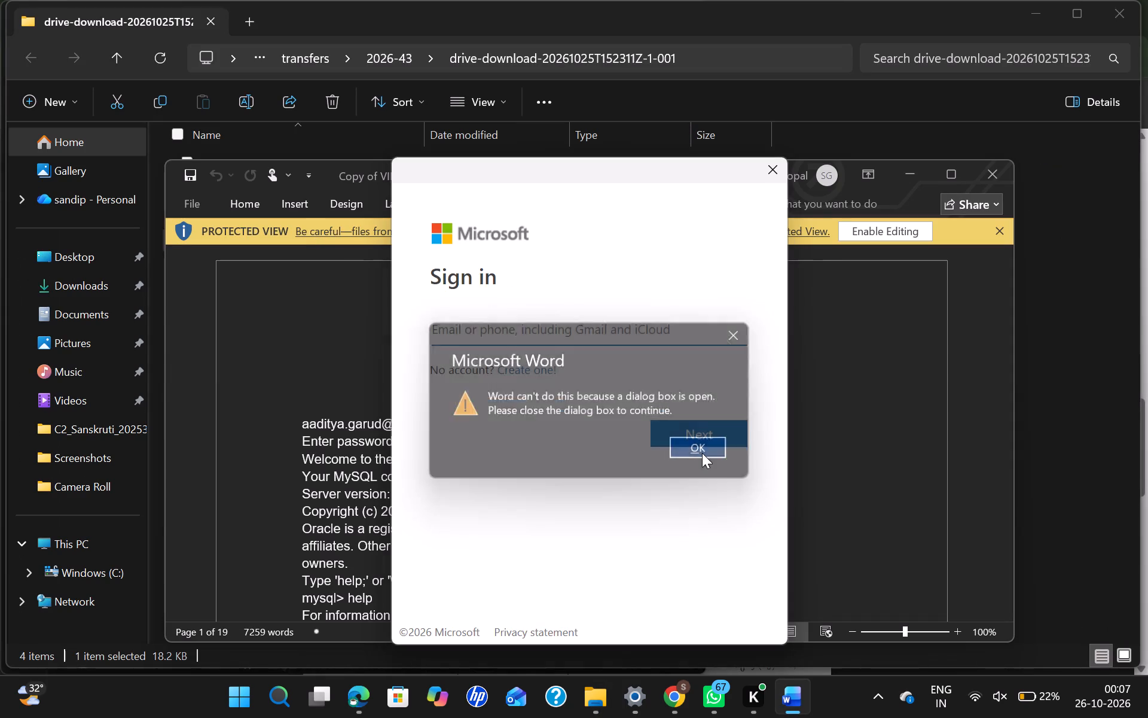
pyautogui.click(773, 177)
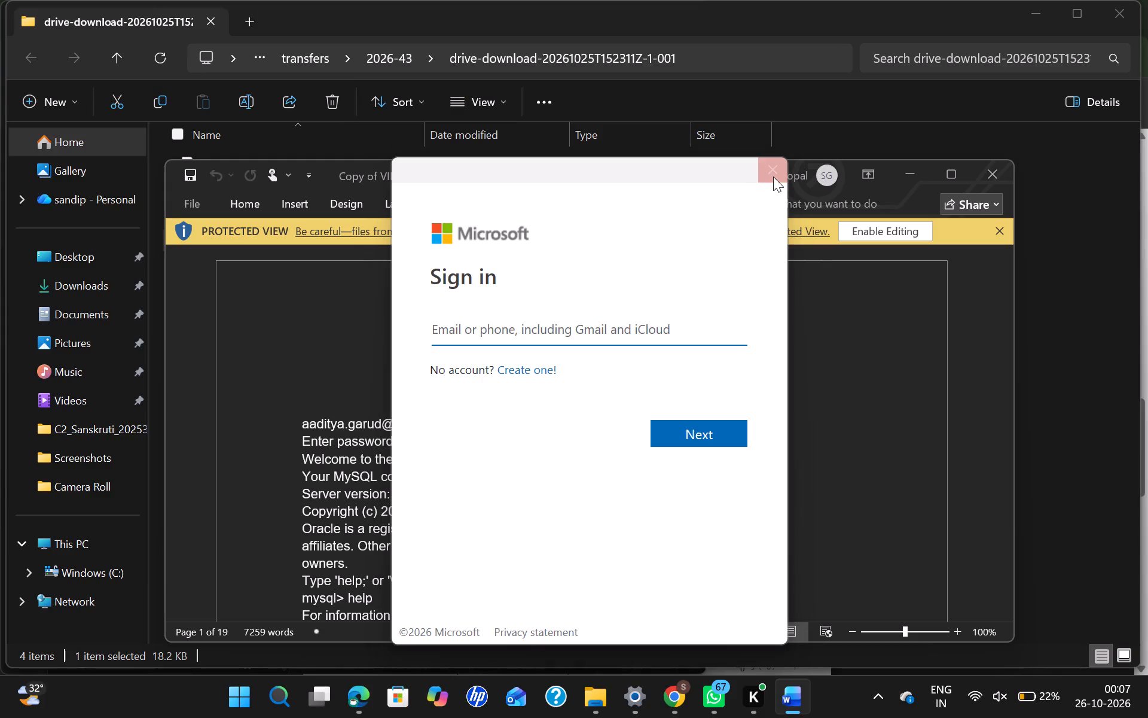
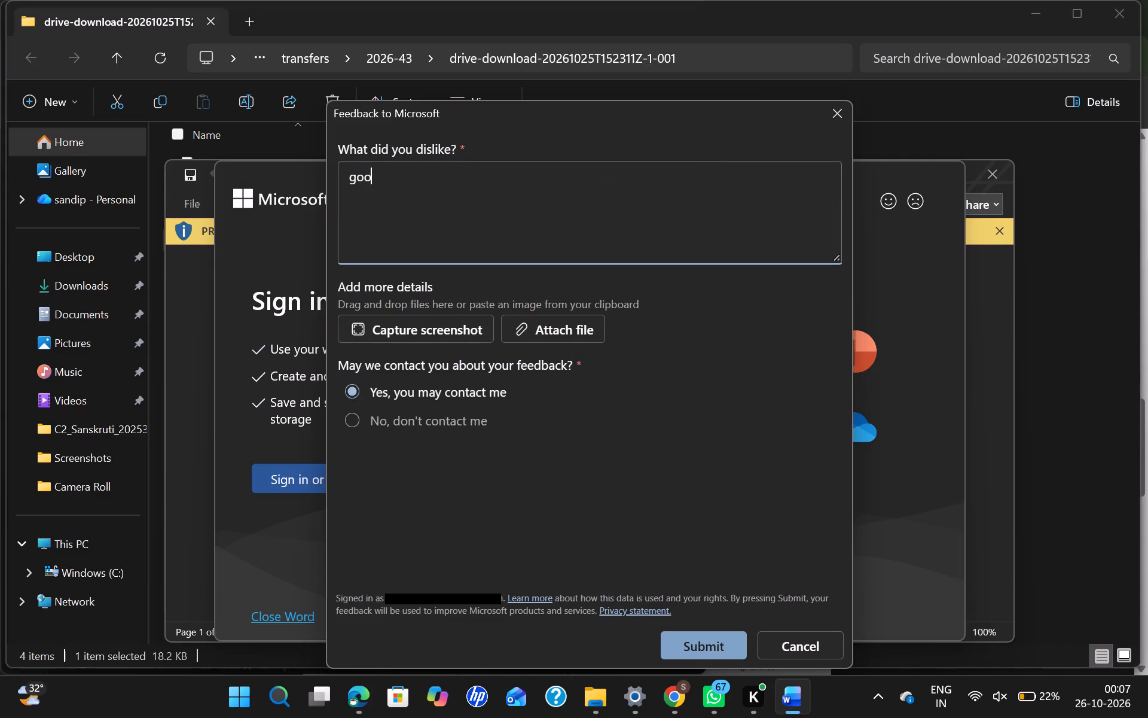
# Complete the Microsoft feedback comment as "good" and submit it with contact permission left at yes.
pyautogui.write('d')
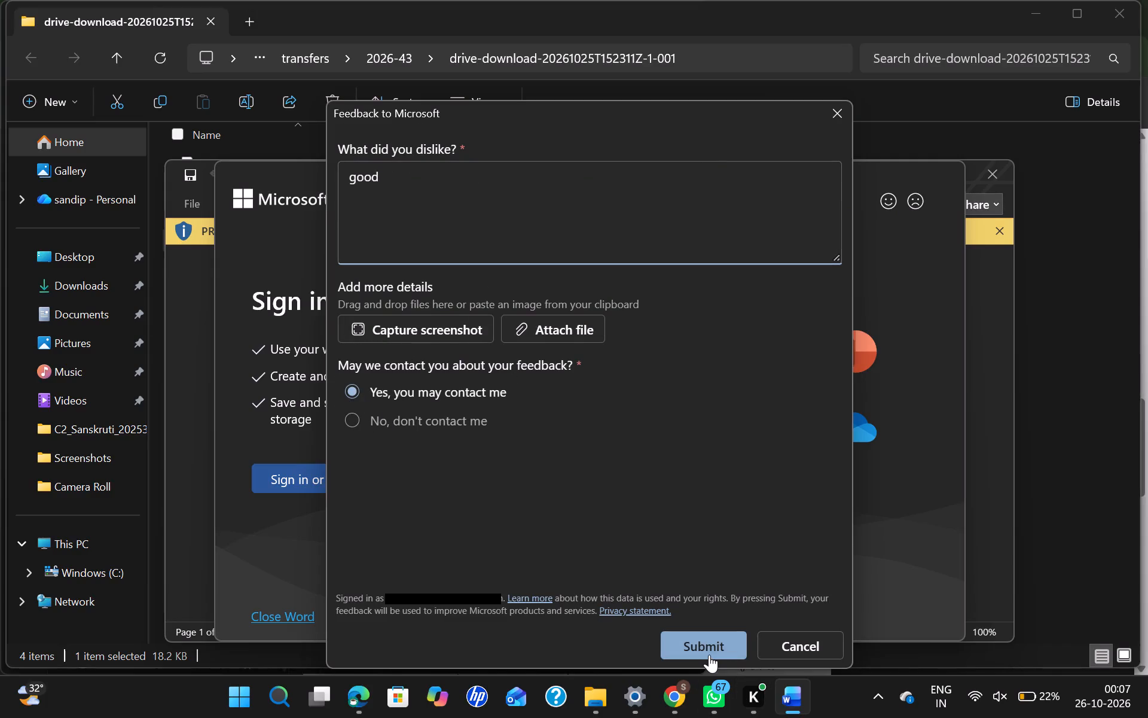
pyautogui.click(709, 655)
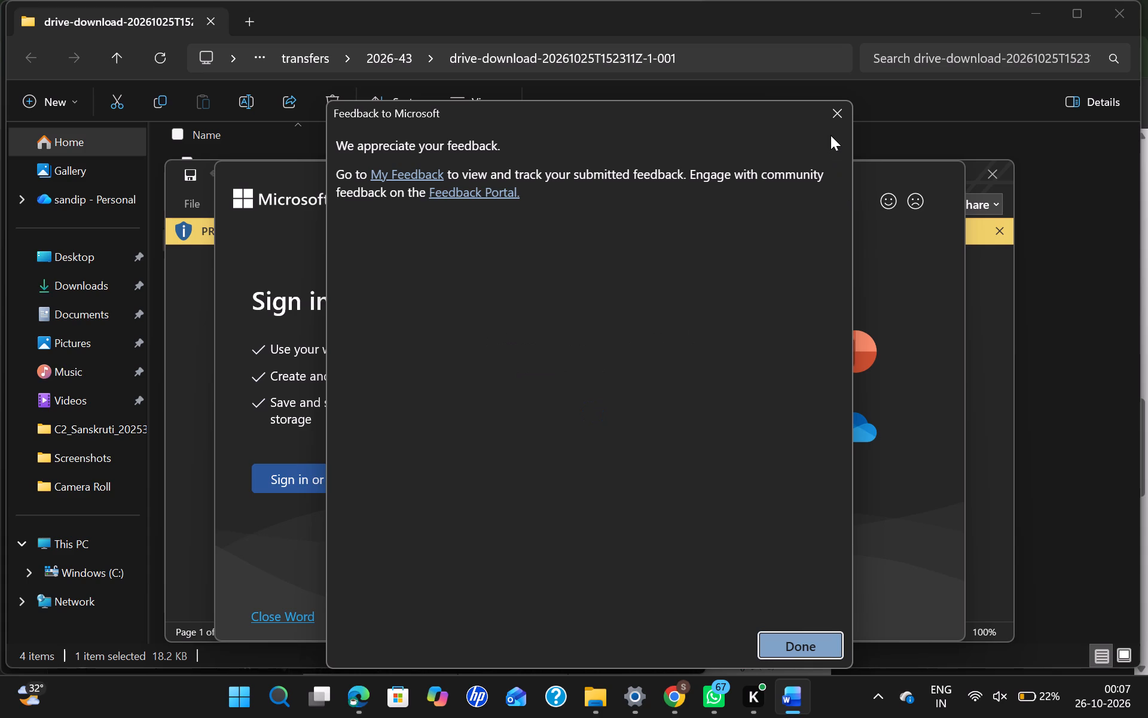
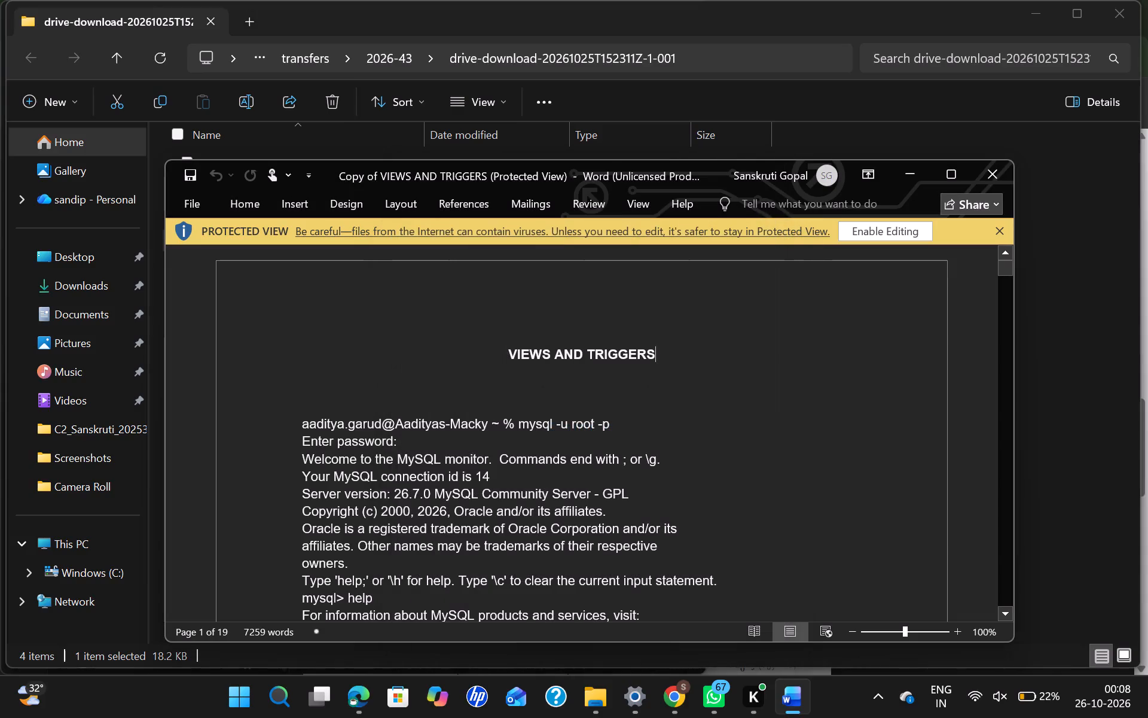
# Maximise the document window, dismiss the Microsoft 365 purchase offer and acknowledge the Microsoft account note.
pyautogui.click(945, 169)
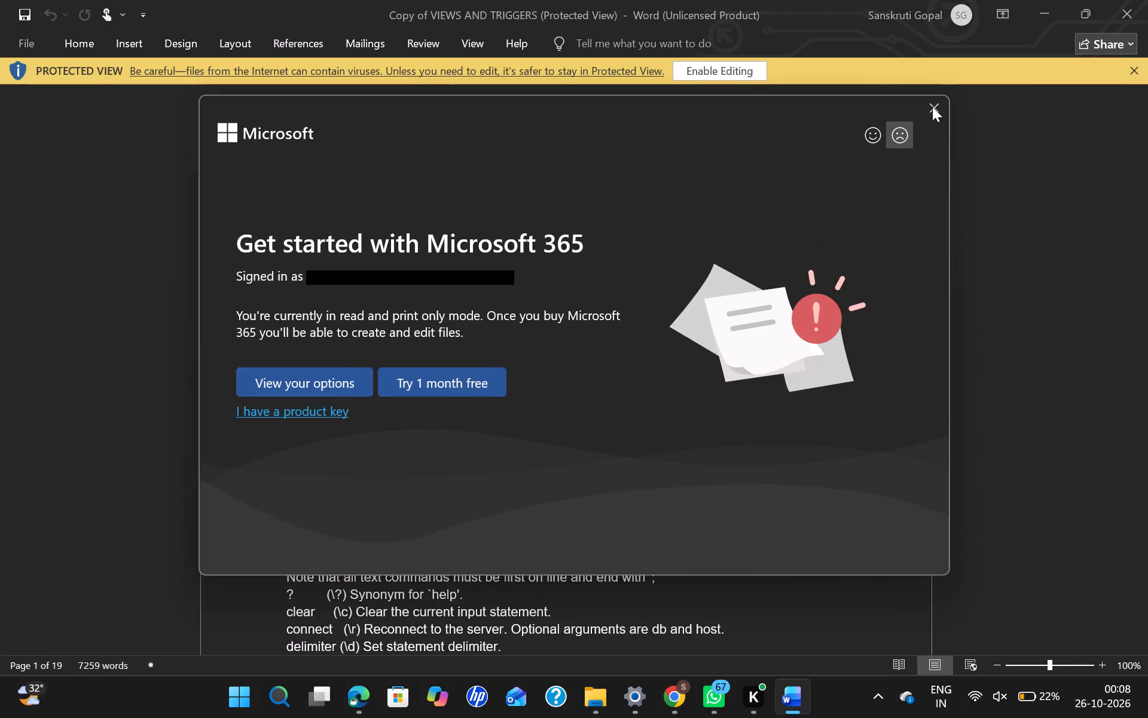
pyautogui.click(932, 107)
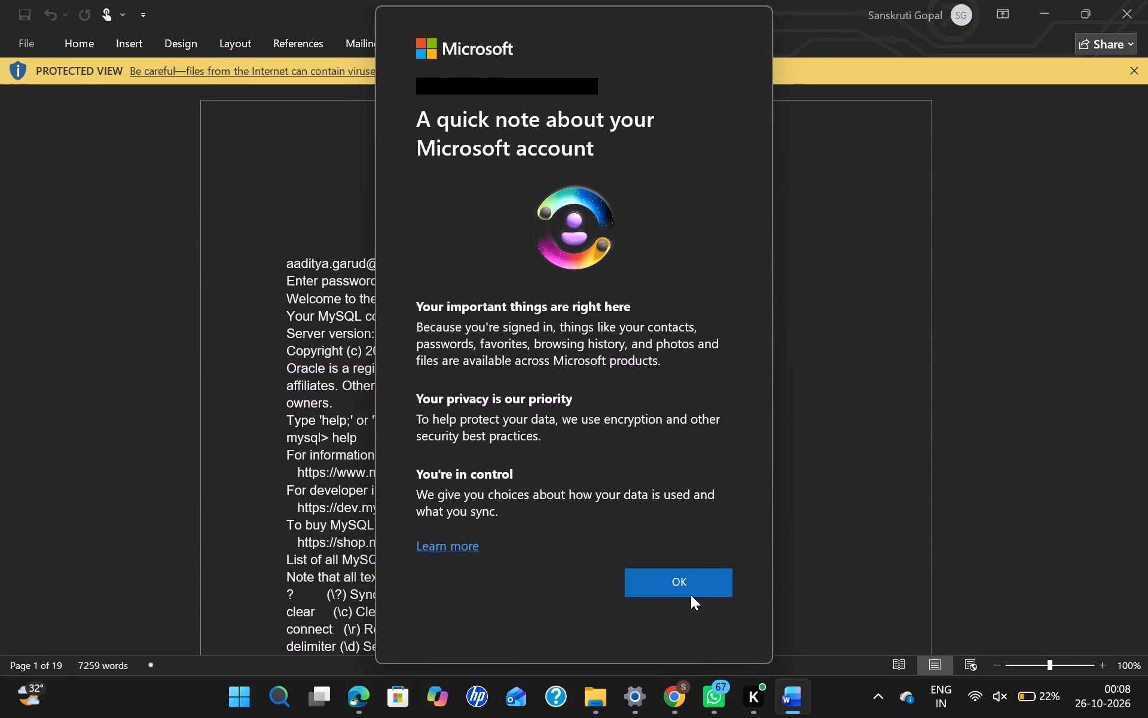
pyautogui.click(690, 589)
# Read through the Views and Triggers document from the title to the conclusion, then return to its first page.
pyautogui.scroll(-1, 721, 497)
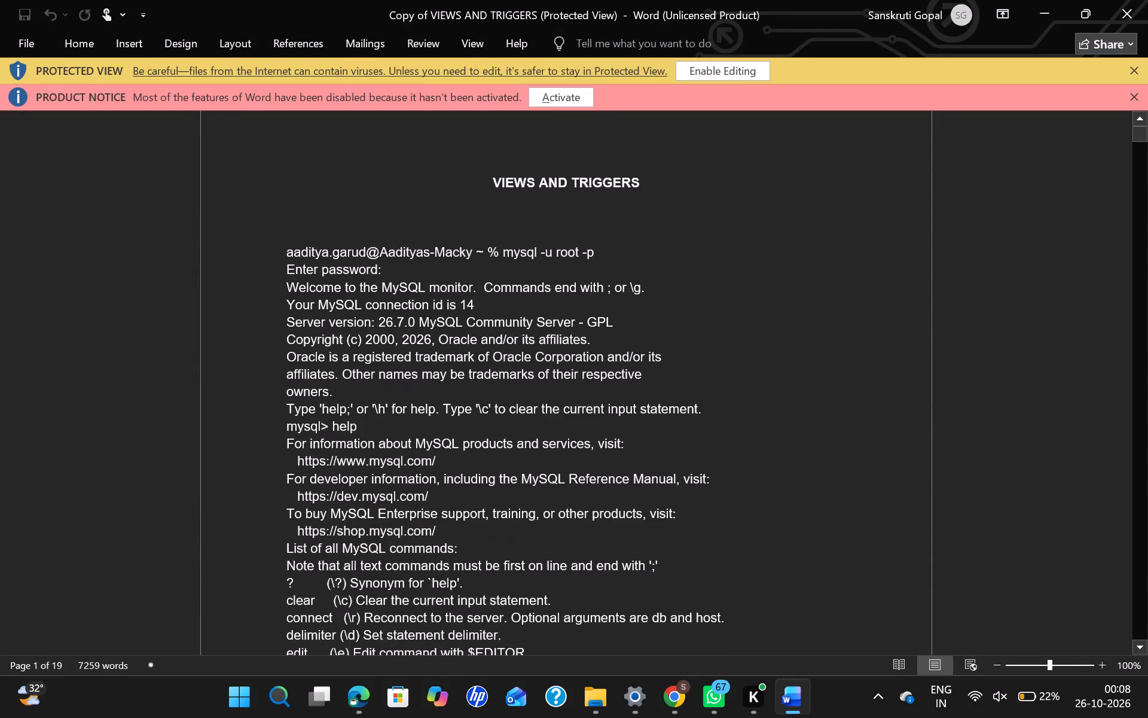
pyautogui.scroll(-2, 721, 497)
pyautogui.scroll(1, 721, 497)
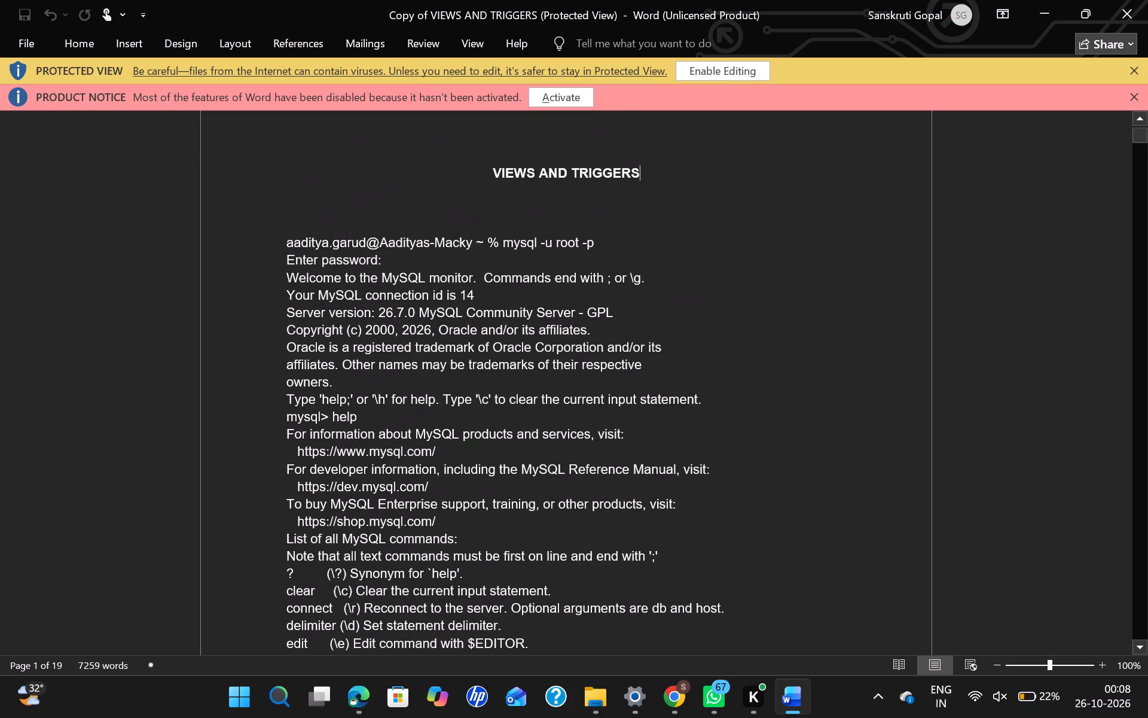
pyautogui.scroll(-4, 721, 497)
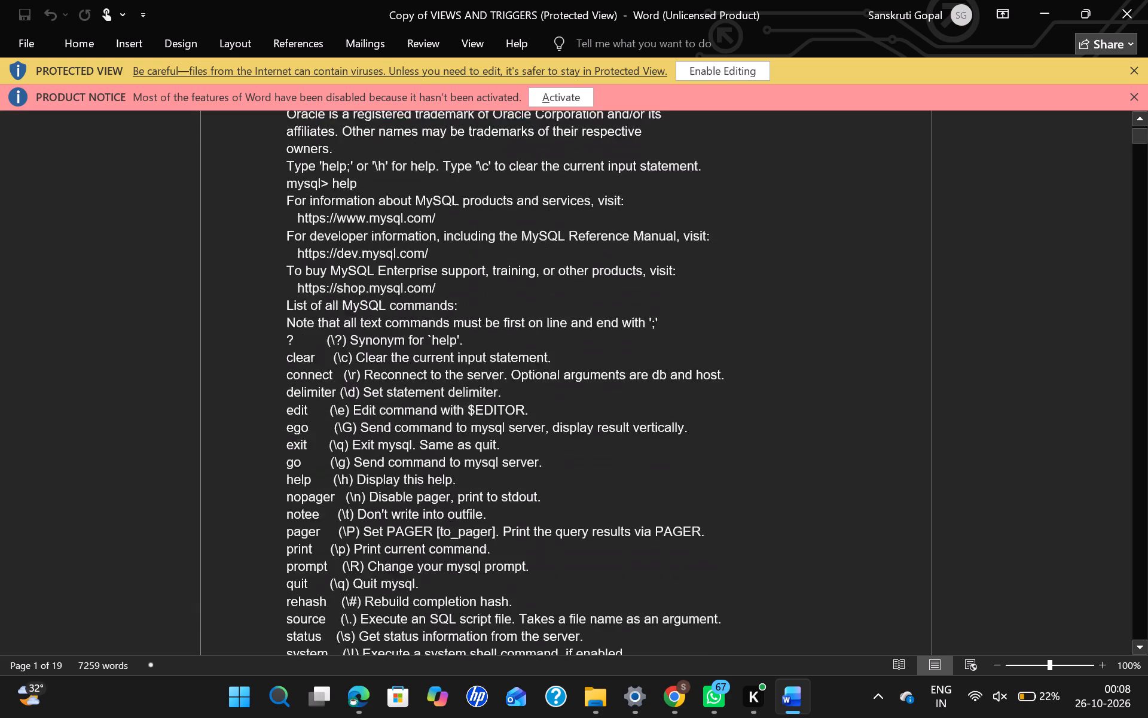
pyautogui.scroll(-6, 721, 497)
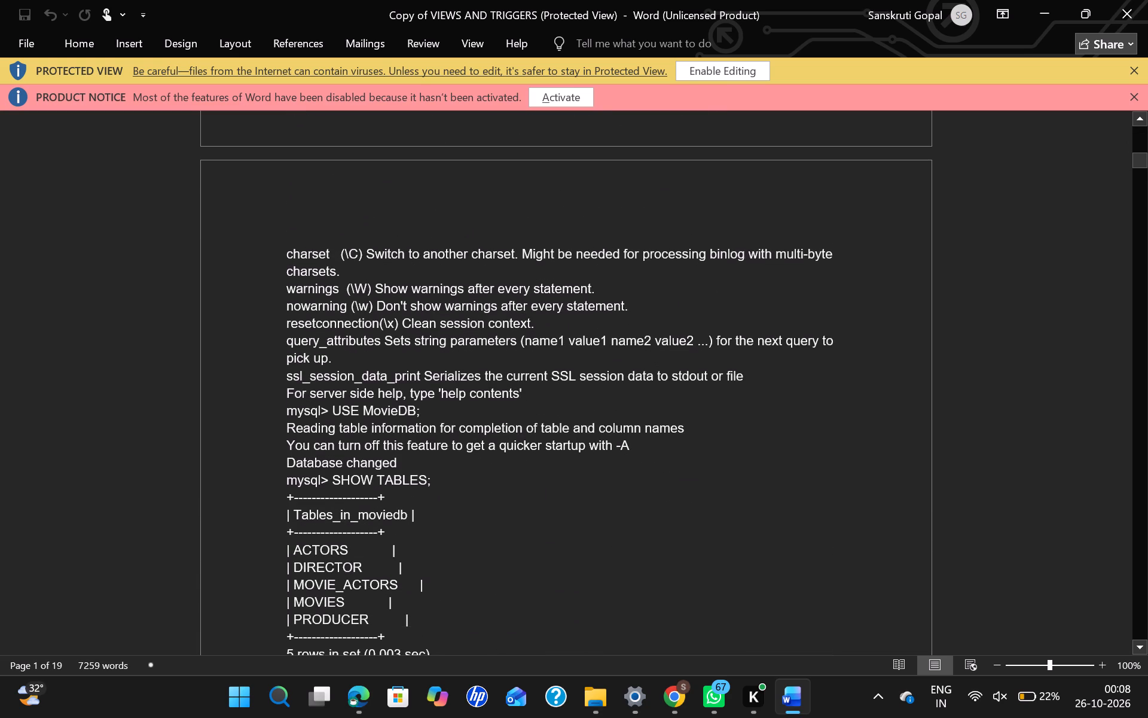
pyautogui.scroll(-12, 721, 497)
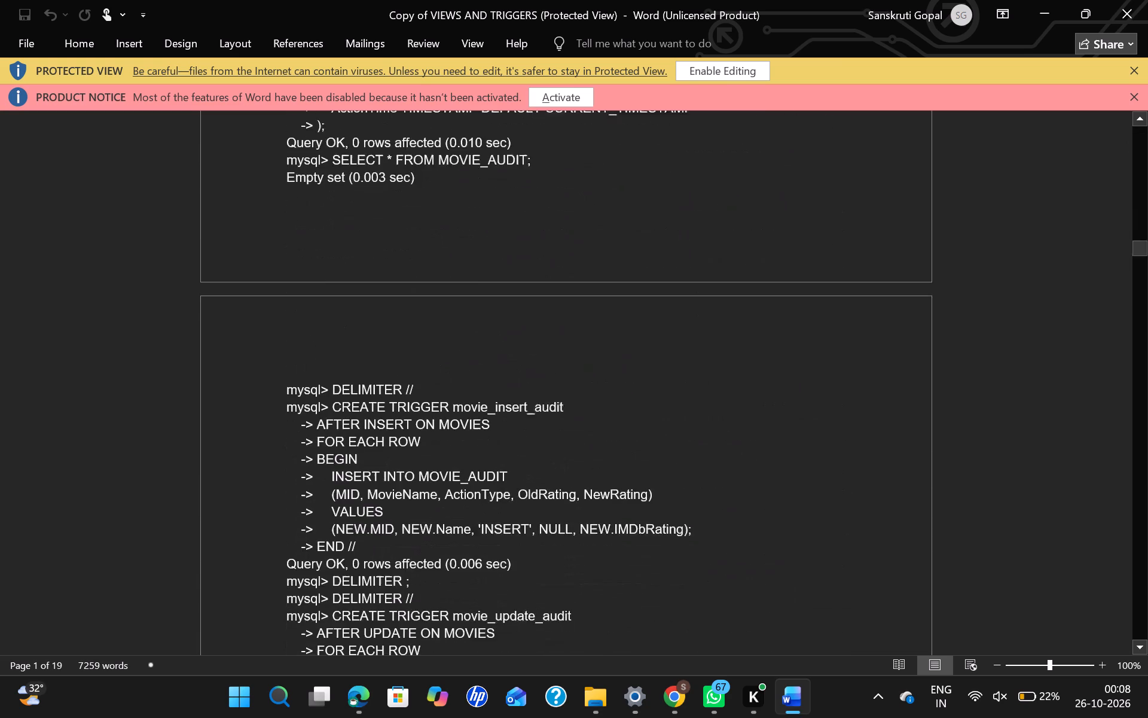
pyautogui.scroll(-11, 721, 497)
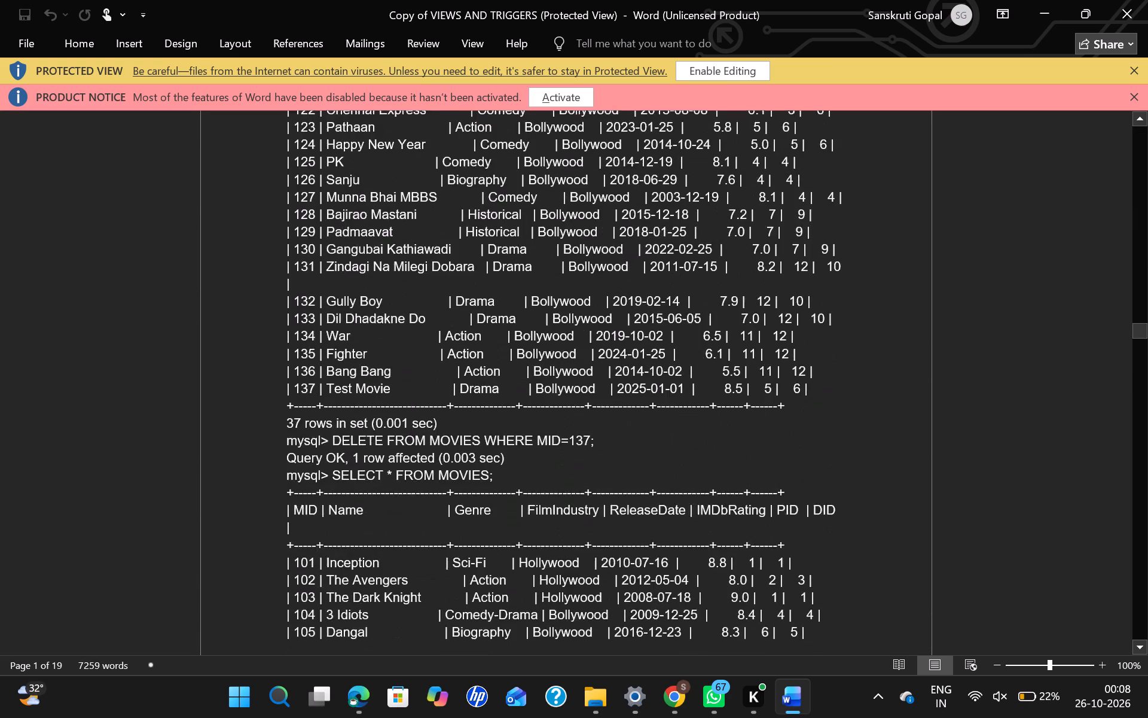
pyautogui.scroll(-11, 721, 497)
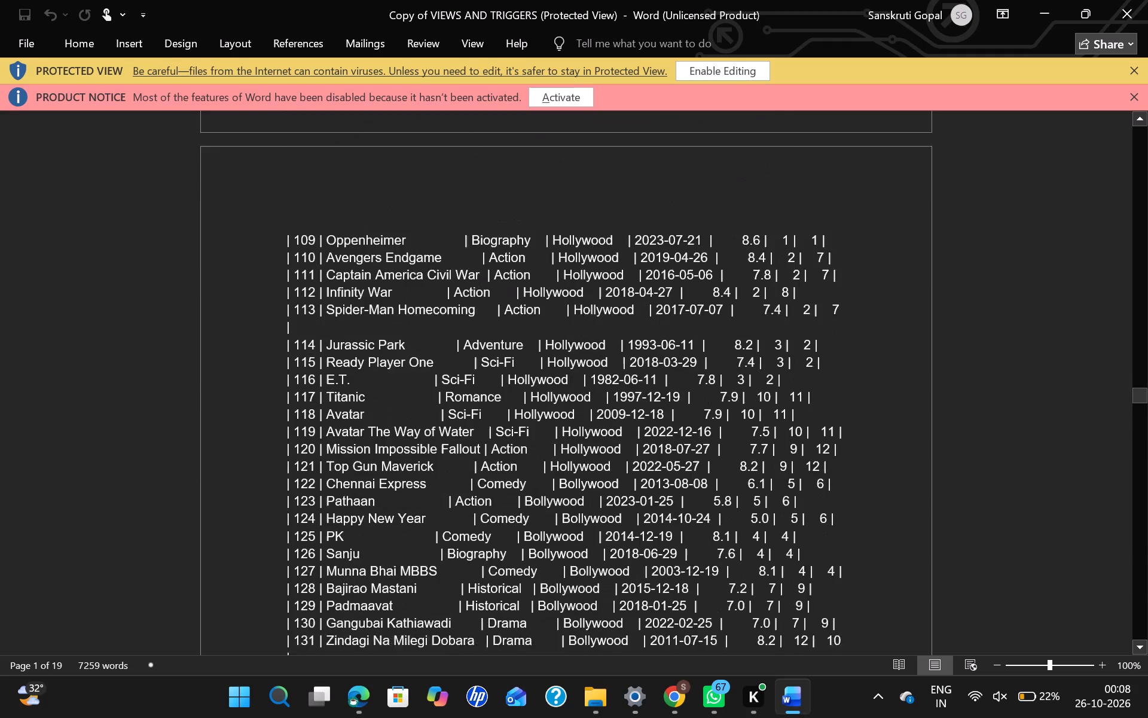
pyautogui.scroll(-8, 721, 497)
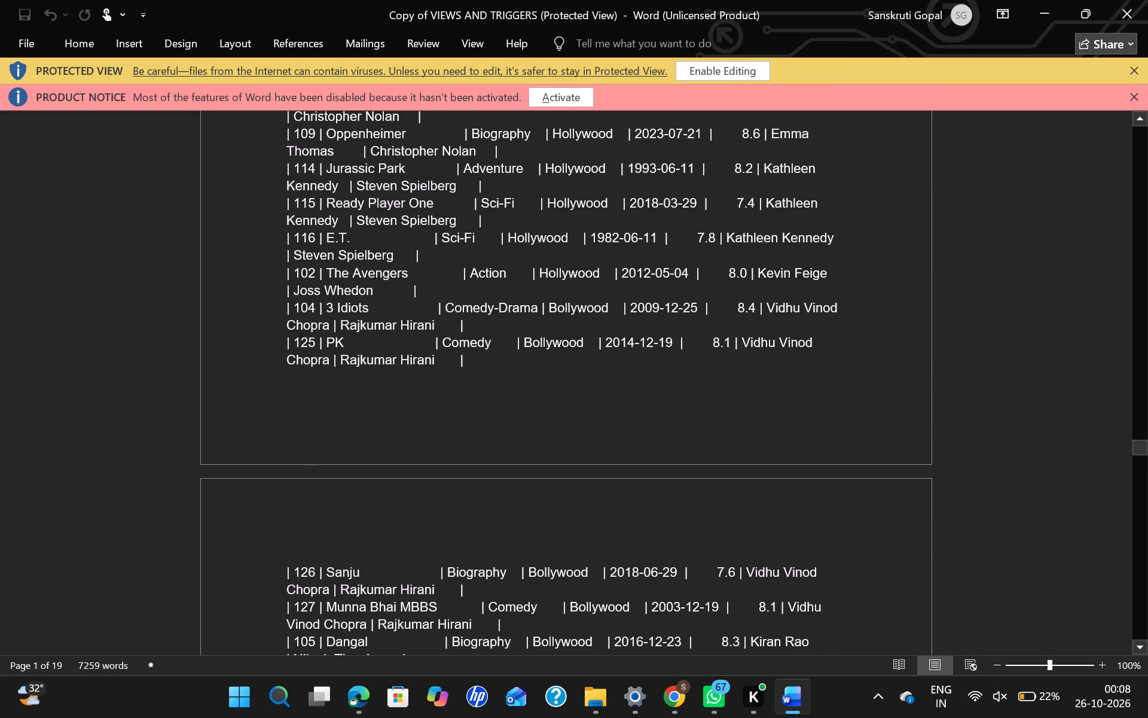
pyautogui.scroll(-16, 721, 497)
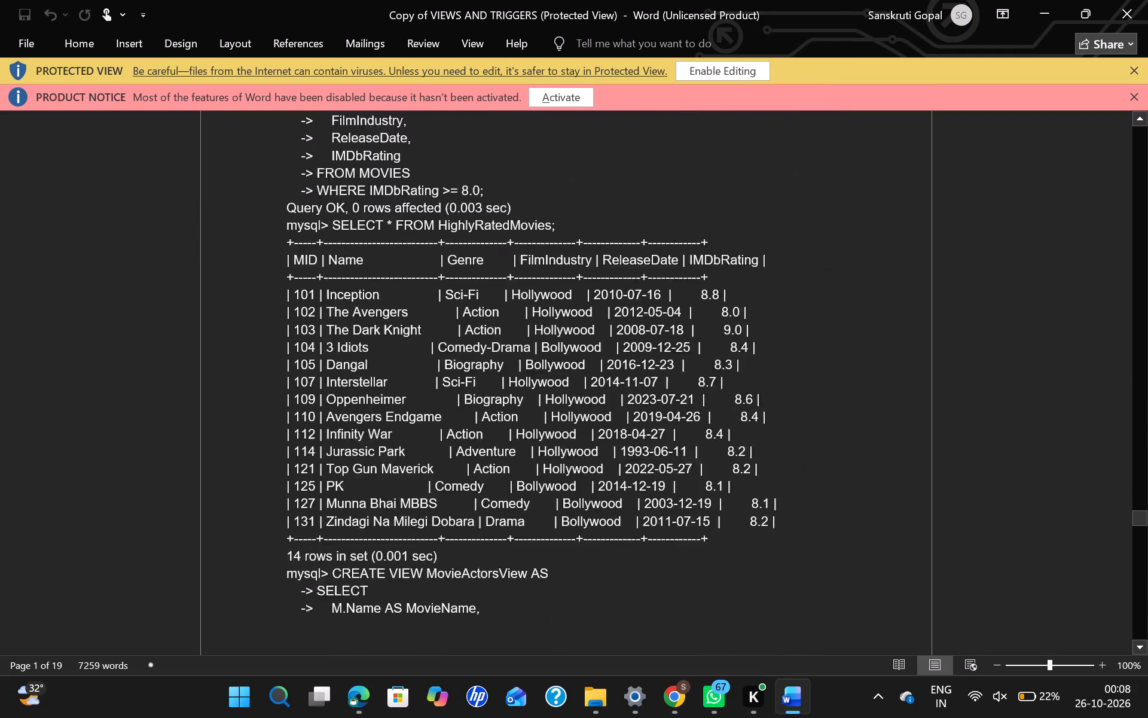
pyautogui.scroll(-12, 721, 497)
pyautogui.scroll(3, 721, 497)
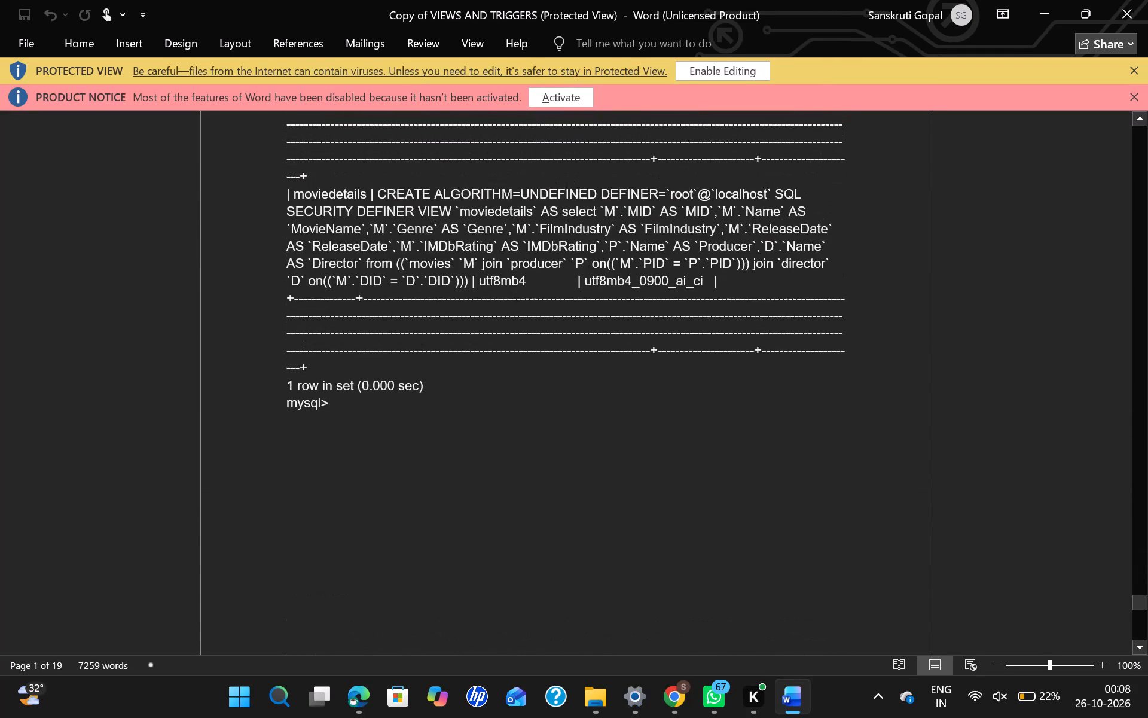
pyautogui.scroll(-2, 721, 497)
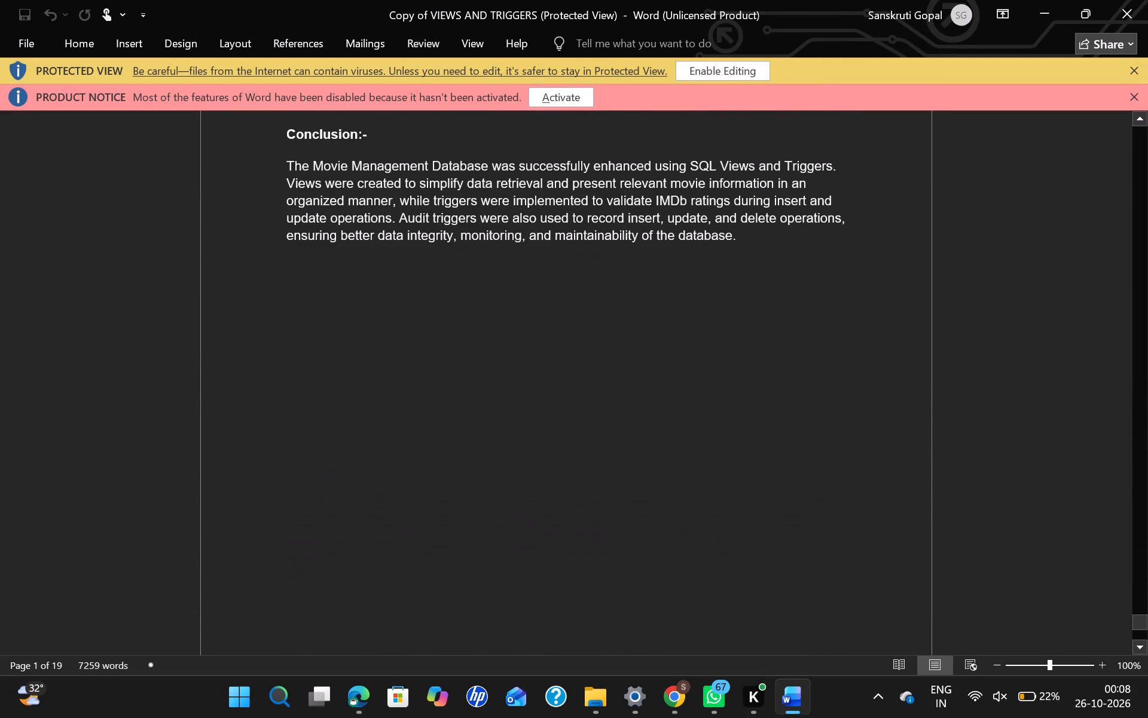
pyautogui.scroll(11, 721, 497)
pyautogui.scroll(13, 721, 497)
pyautogui.scroll(11, 721, 497)
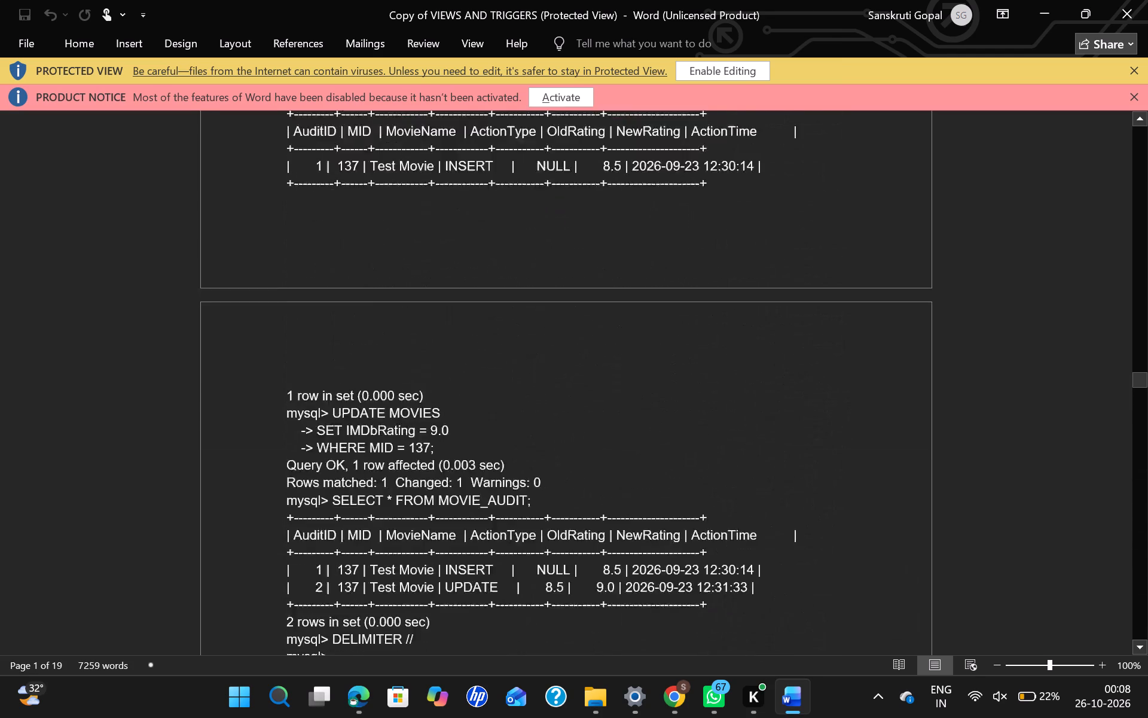
pyautogui.scroll(13, 721, 497)
pyautogui.scroll(16, 721, 497)
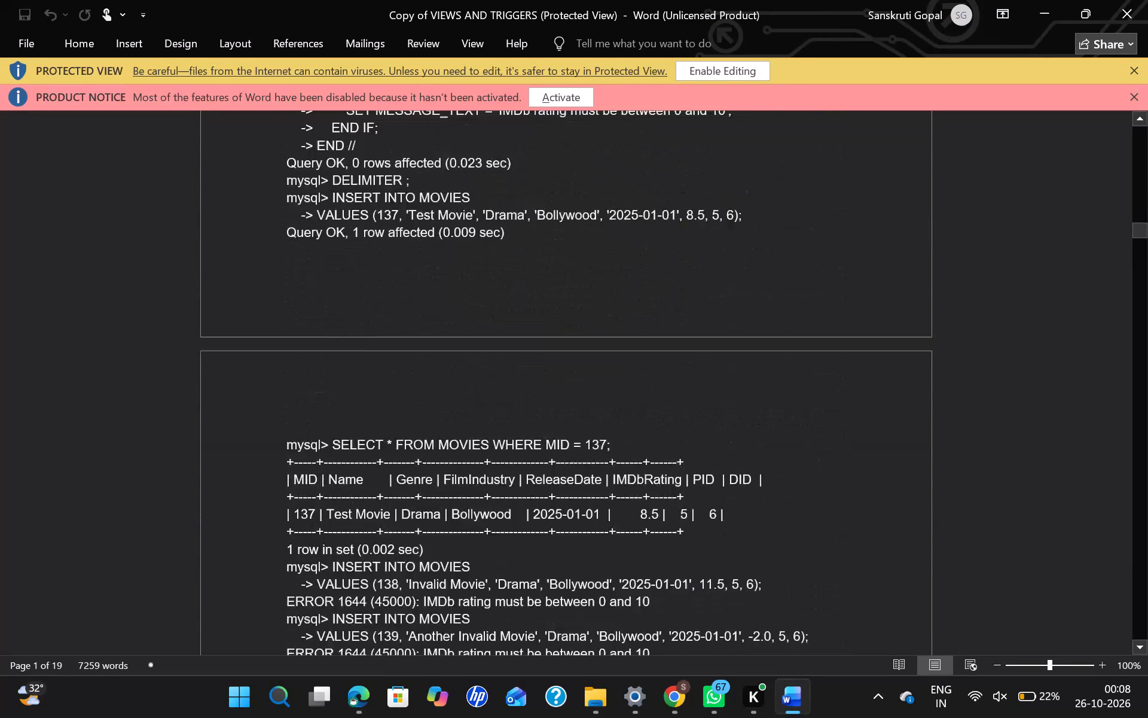
pyautogui.scroll(17, 721, 497)
pyautogui.scroll(20, 721, 497)
pyautogui.scroll(1, 721, 497)
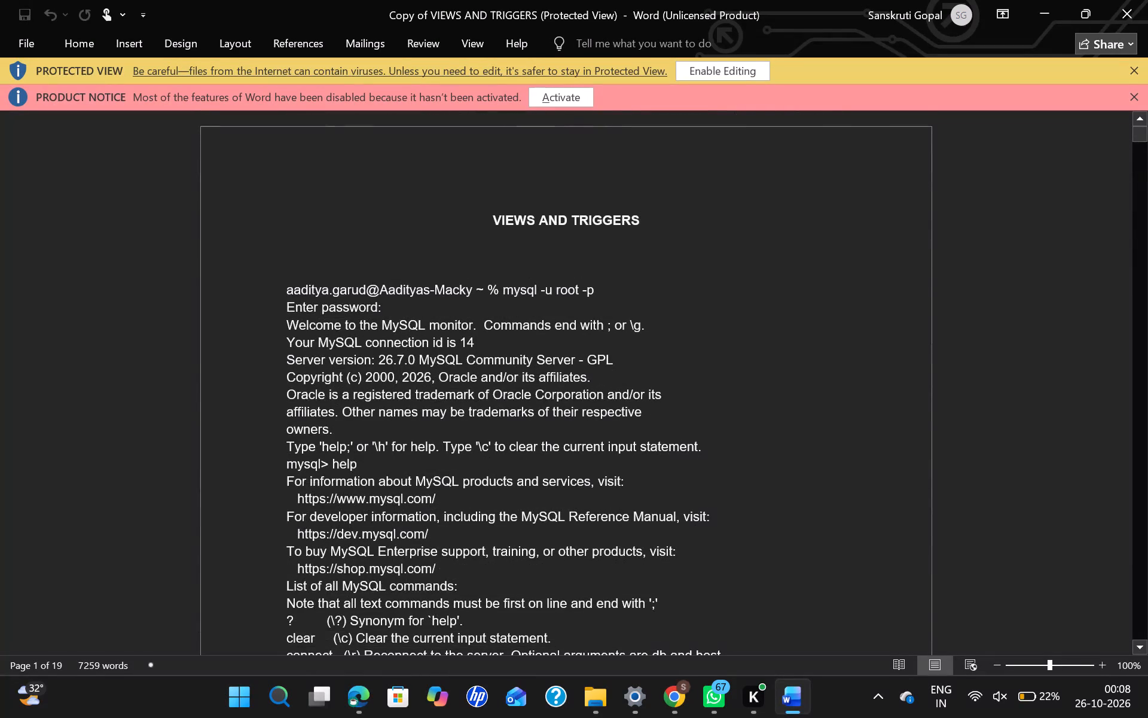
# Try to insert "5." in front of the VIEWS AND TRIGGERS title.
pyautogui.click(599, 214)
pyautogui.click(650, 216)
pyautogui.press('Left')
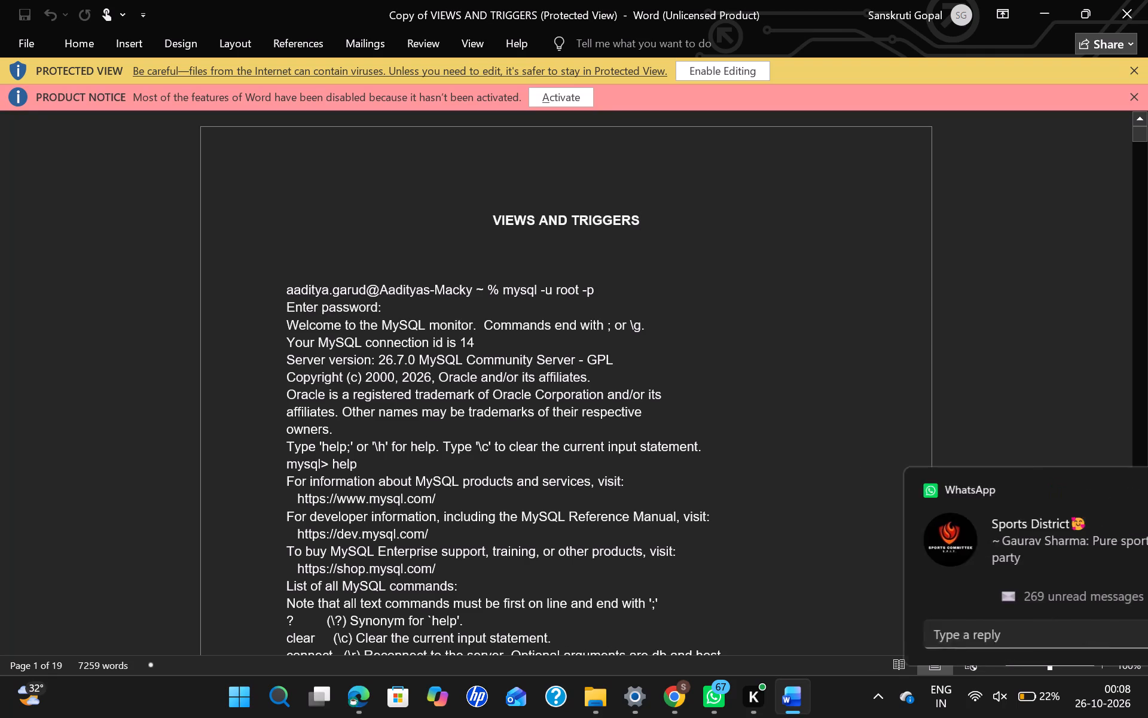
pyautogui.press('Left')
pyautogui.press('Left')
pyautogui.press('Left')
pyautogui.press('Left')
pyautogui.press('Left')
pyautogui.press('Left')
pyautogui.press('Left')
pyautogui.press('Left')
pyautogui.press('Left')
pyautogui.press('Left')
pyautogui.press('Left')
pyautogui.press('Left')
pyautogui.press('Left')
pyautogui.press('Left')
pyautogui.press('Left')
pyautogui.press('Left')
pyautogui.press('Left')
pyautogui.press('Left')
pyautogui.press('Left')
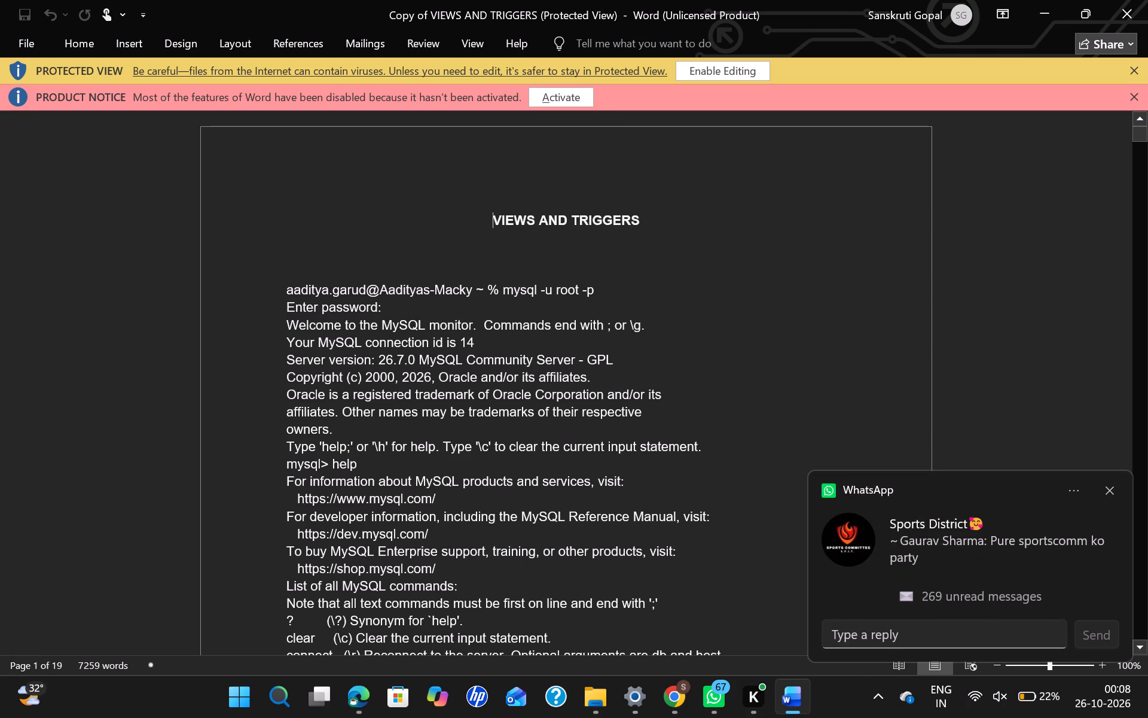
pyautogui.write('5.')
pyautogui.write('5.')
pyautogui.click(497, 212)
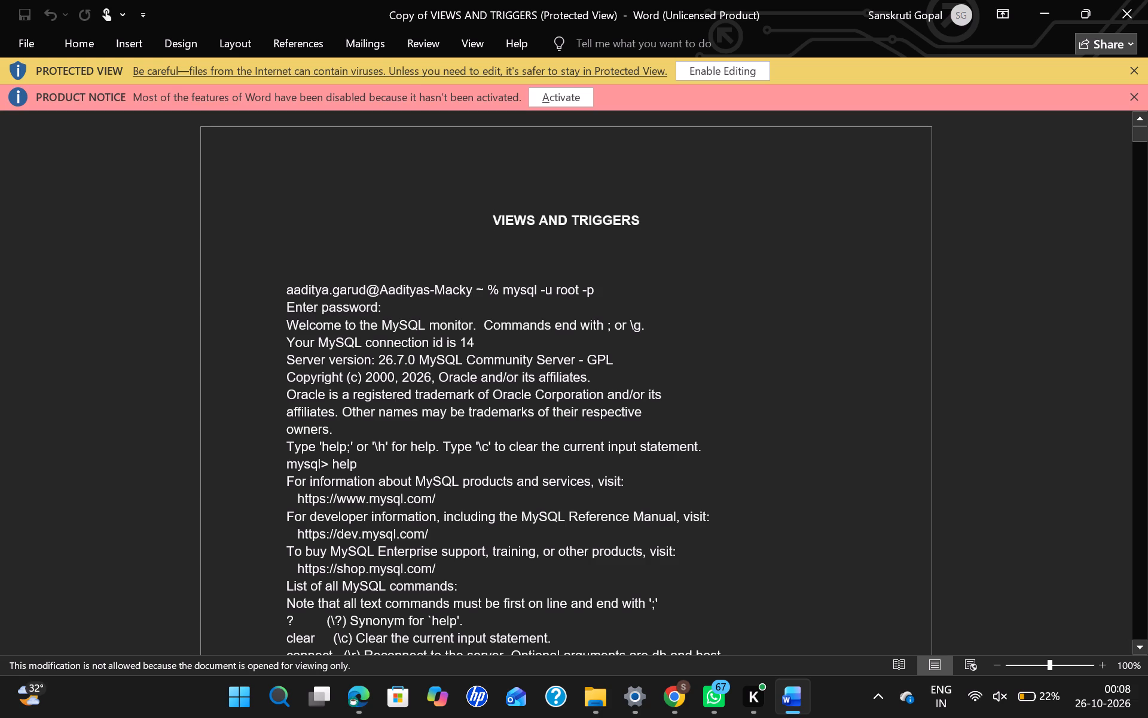
# Take the Views and Triggers document out of Protected View by enabling editing.
pyautogui.click(732, 71)
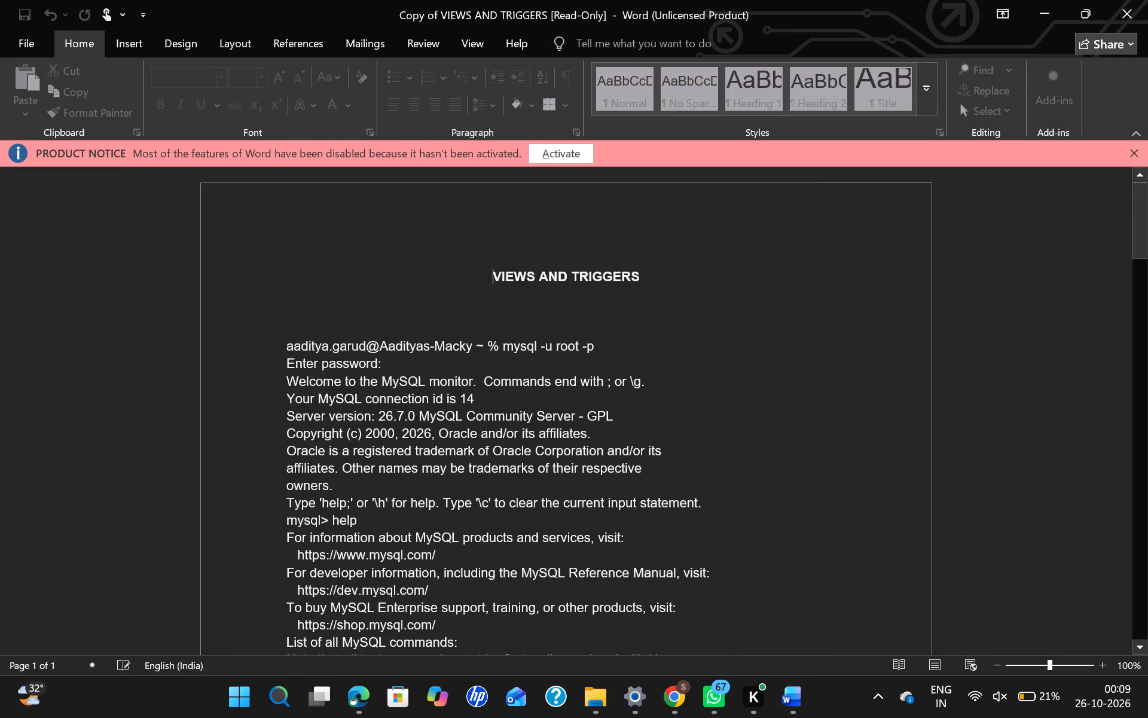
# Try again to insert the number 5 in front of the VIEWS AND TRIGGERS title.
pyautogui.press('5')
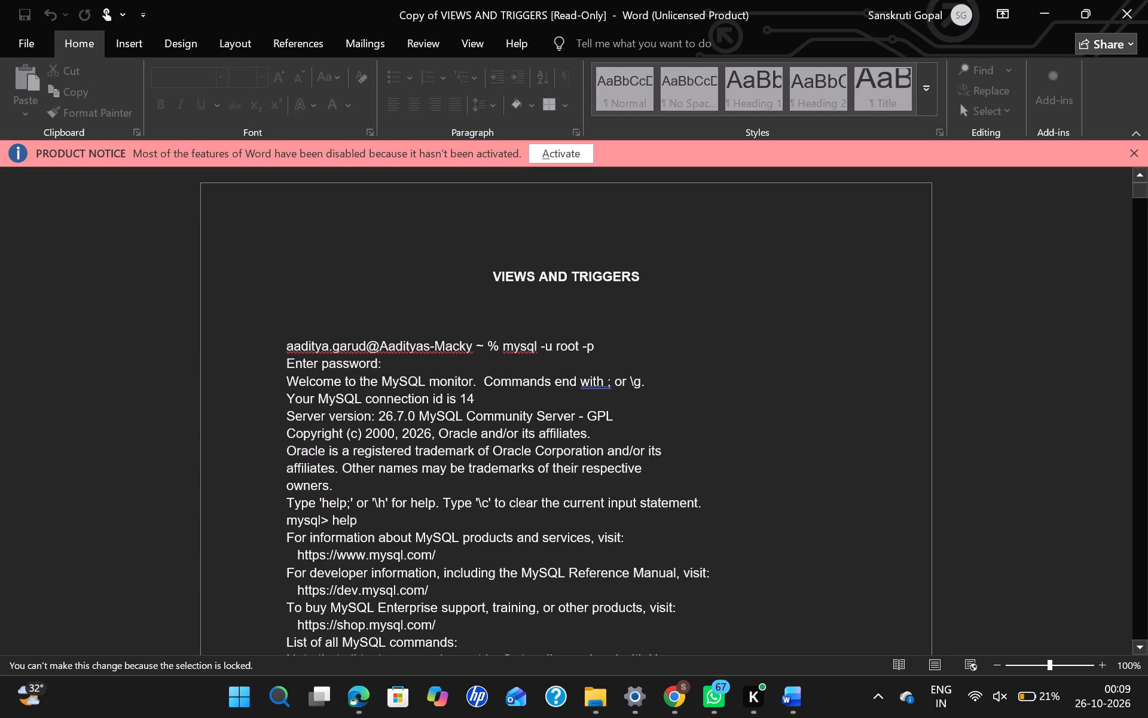
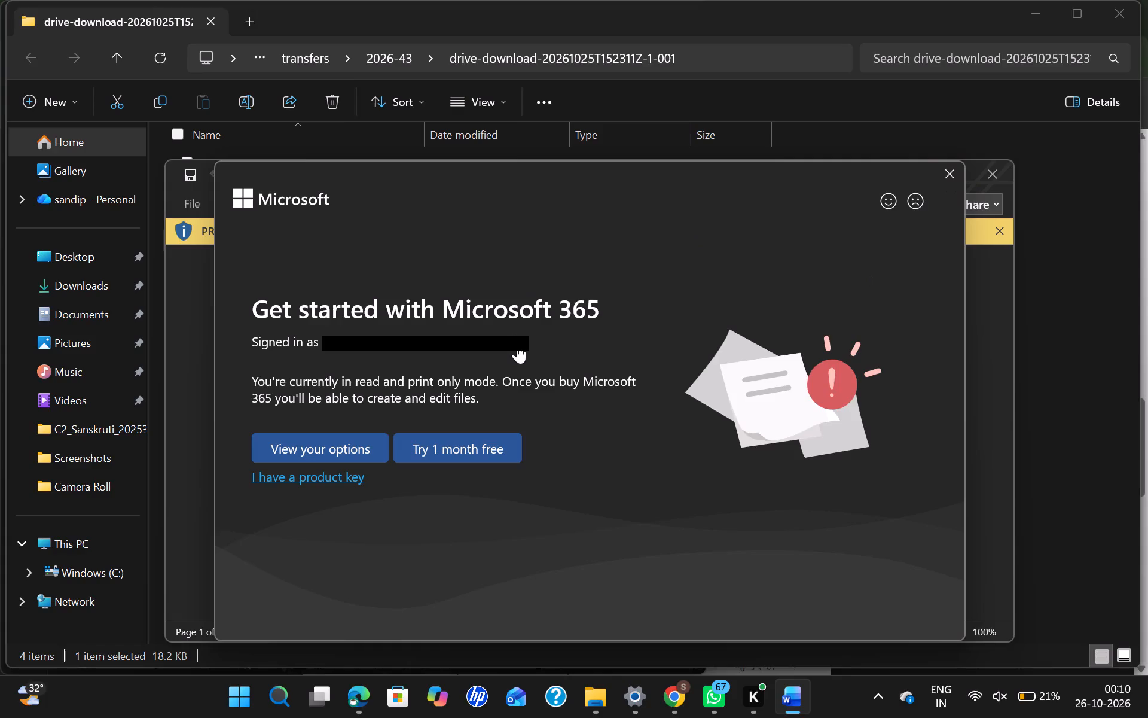
# Dismiss the Get started with Microsoft 365 offer without choosing a plan, returning to the Views and Triggers document.
pyautogui.click(947, 171)
pyautogui.click(954, 172)
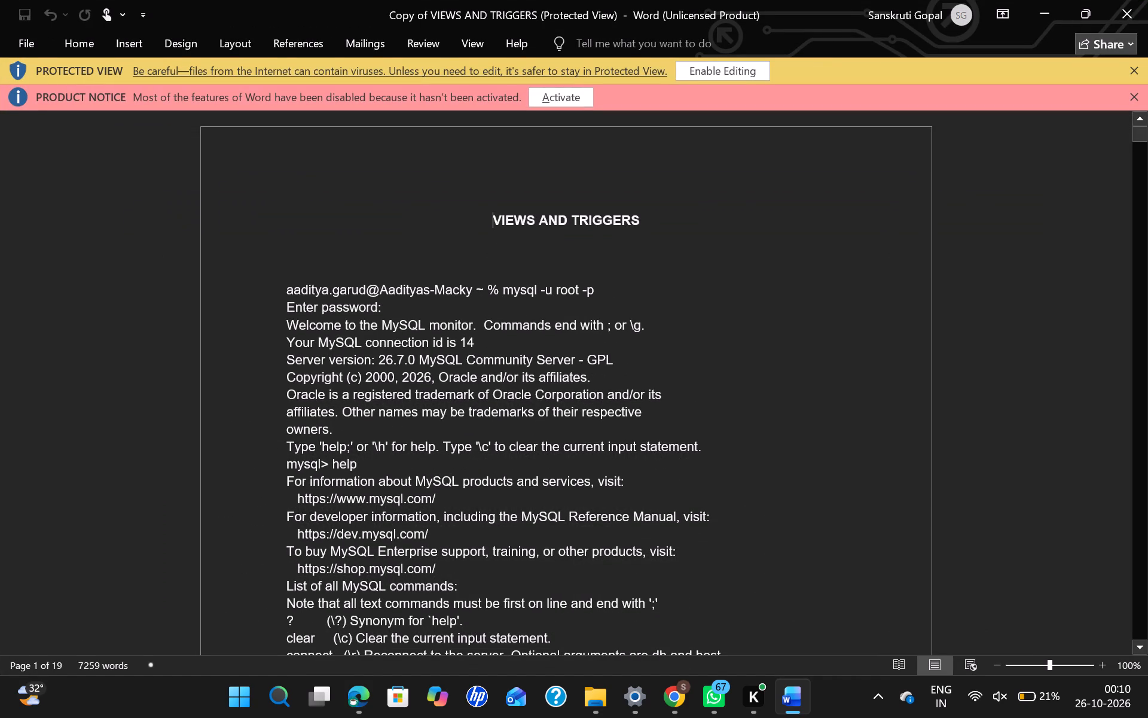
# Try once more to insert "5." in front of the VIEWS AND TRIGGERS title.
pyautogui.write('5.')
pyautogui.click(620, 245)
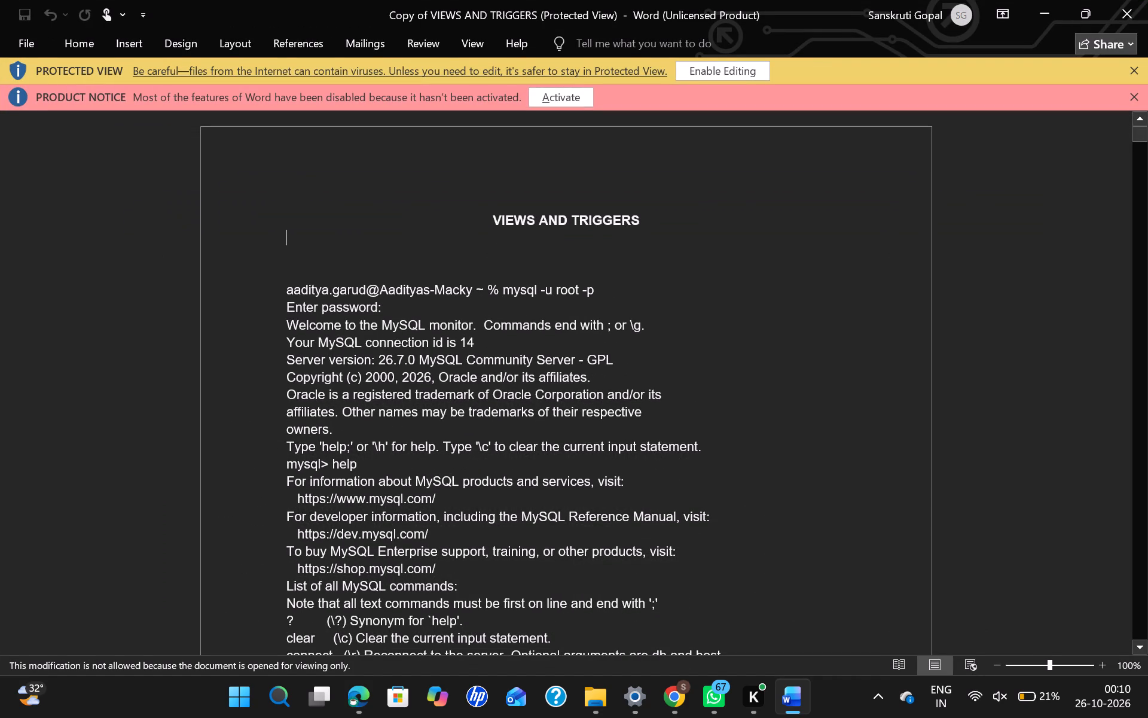
# Minimize the Views and Triggers document and its folder window, and bring up the open Chrome windows to switch to the browser.
pyautogui.click(1052, 14)
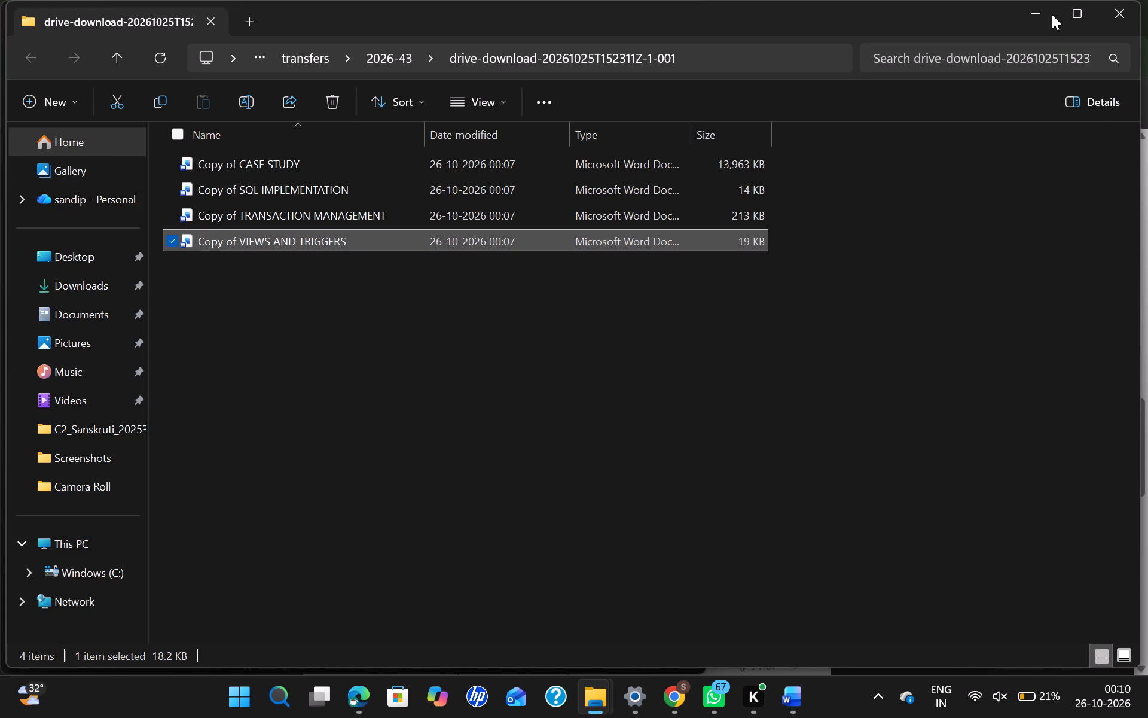
pyautogui.click(1028, 11)
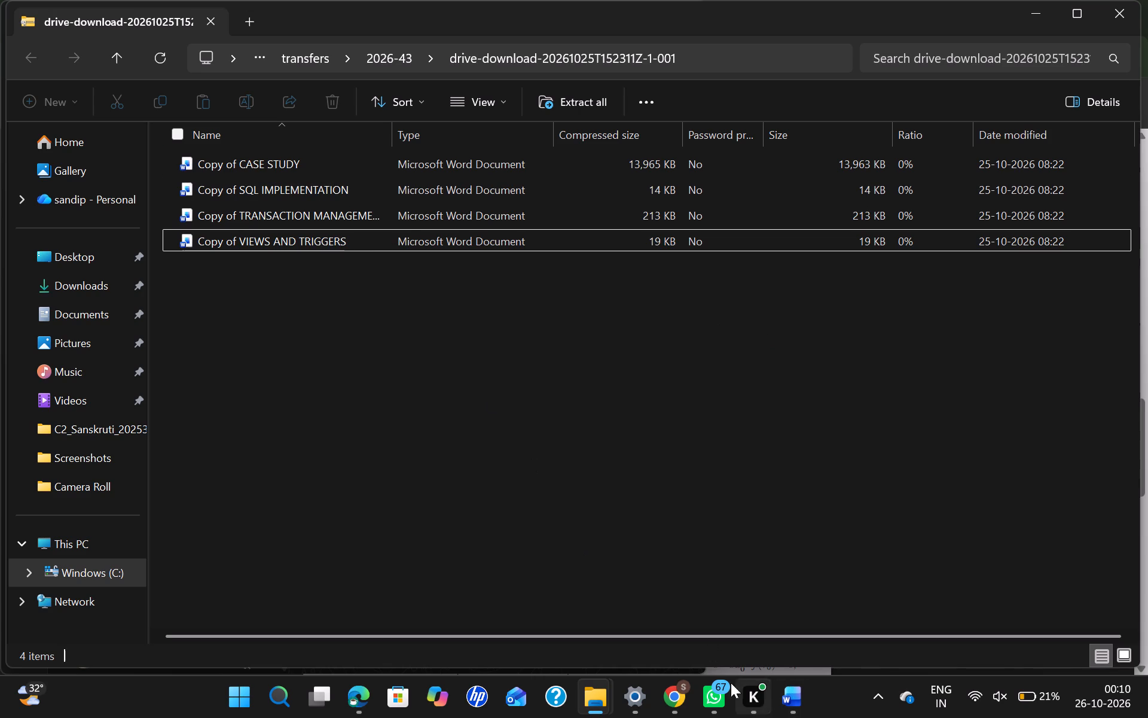
pyautogui.click(658, 700)
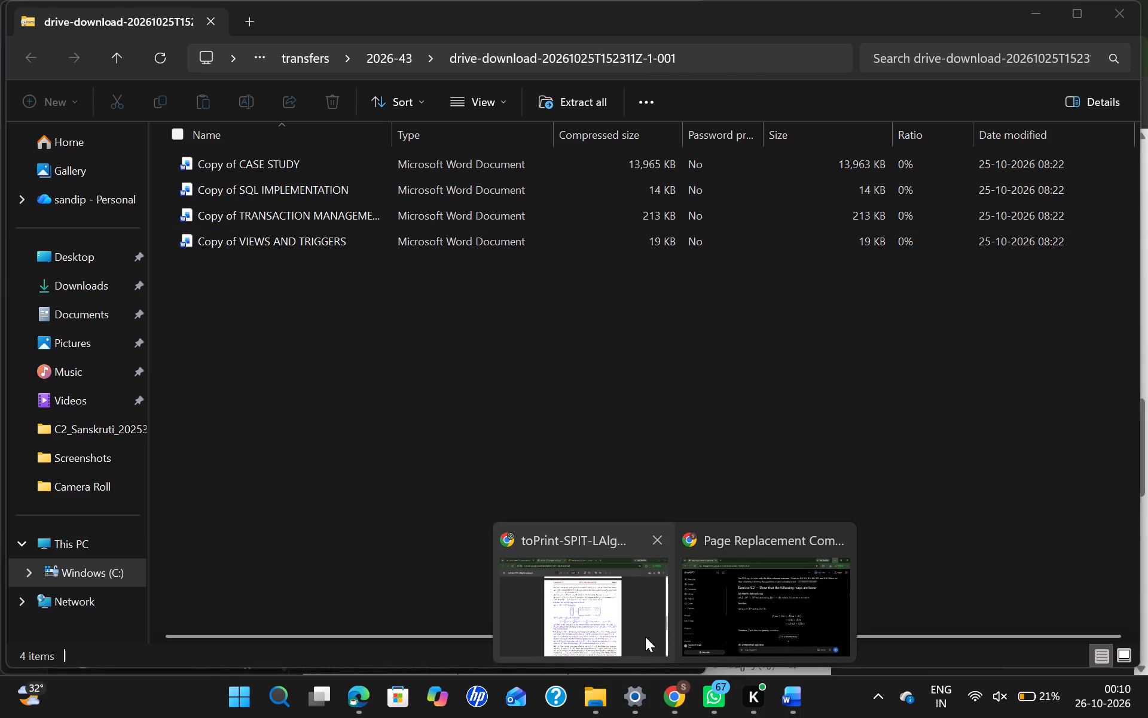
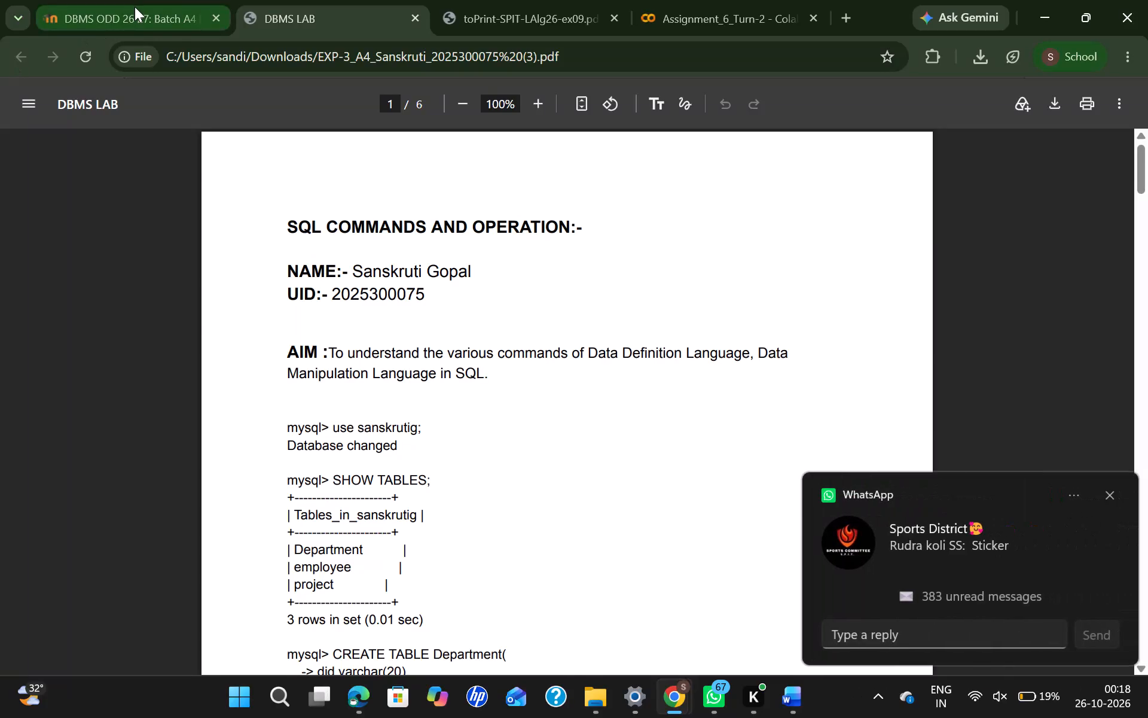
# Return to the DBMS course's Batch A4 assignment page and look through the experiment titles in the course outline.
pyautogui.click(135, 7)
pyautogui.scroll(-2, 155, 331)
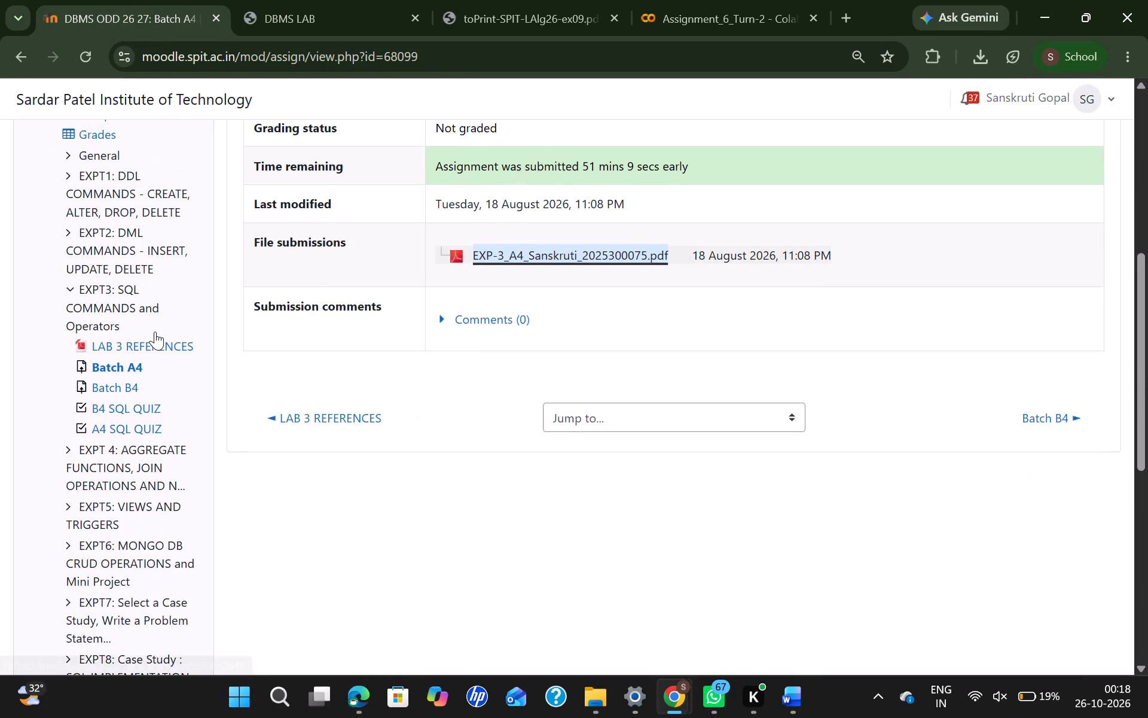
pyautogui.scroll(-2, 155, 331)
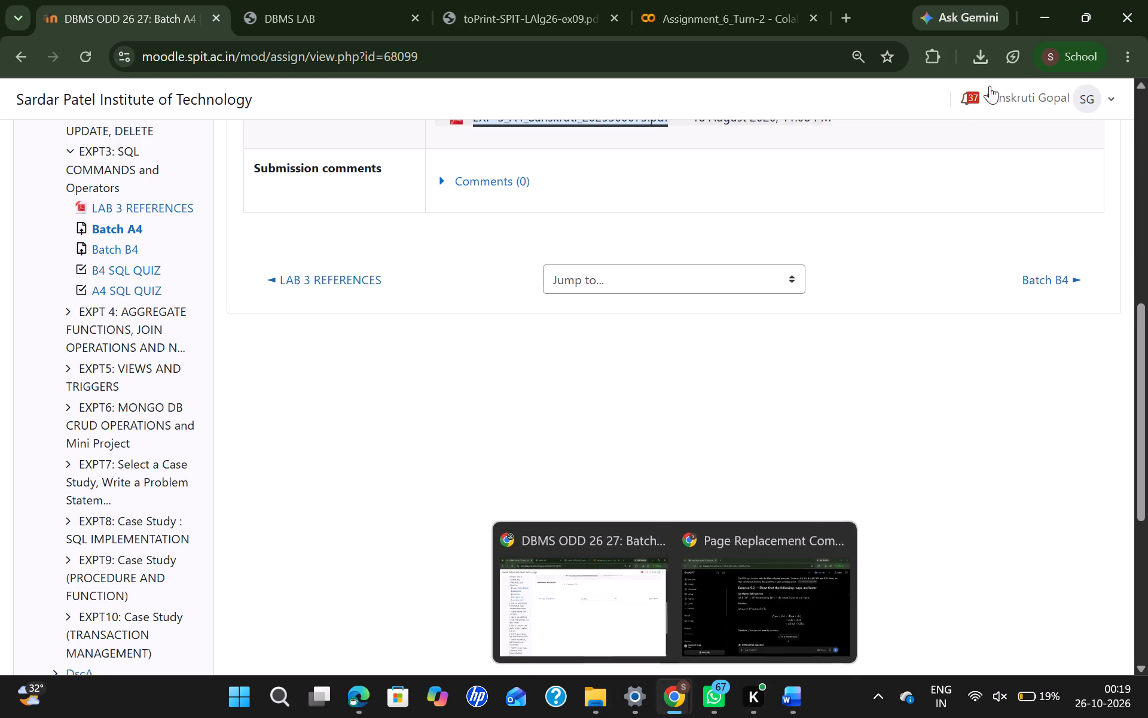
# Open Canva in a new browser tab and go to the All projects page.
pyautogui.click(858, 15)
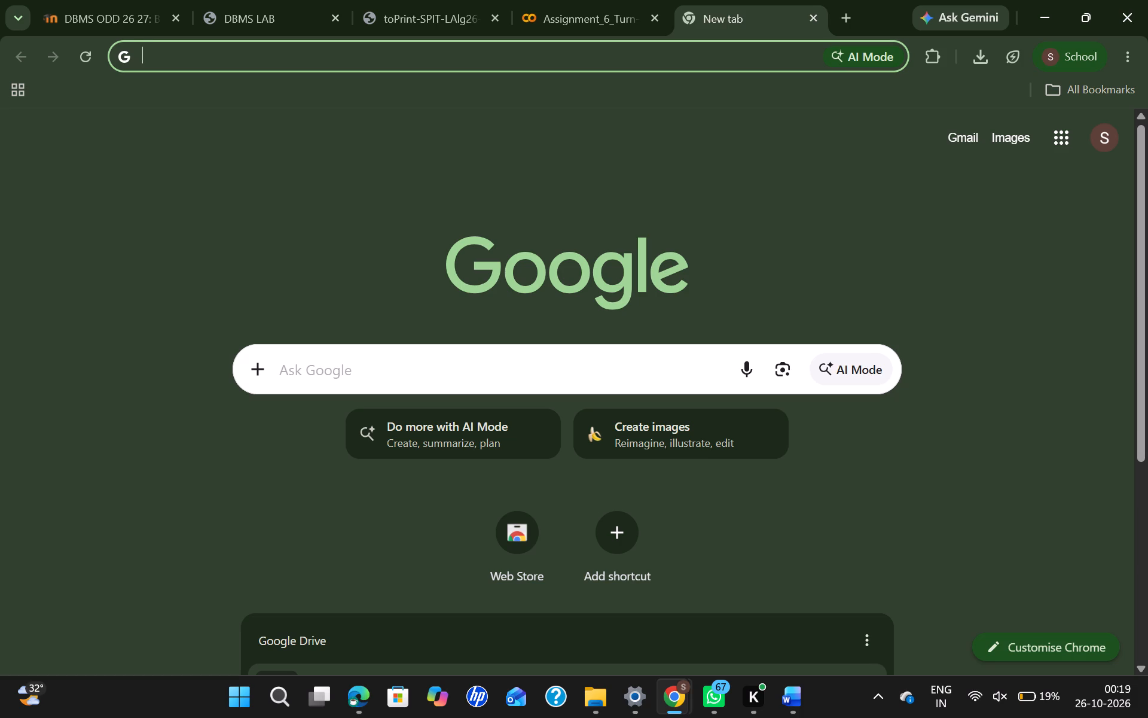
pyautogui.click(435, 378)
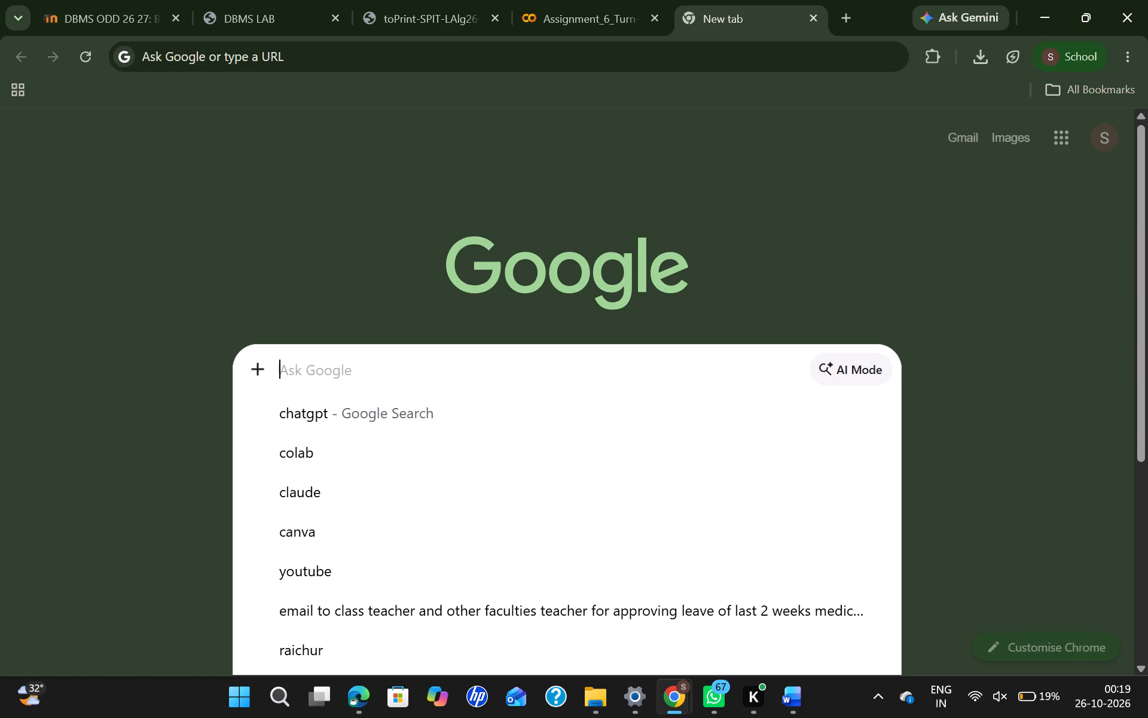
pyautogui.click(322, 525)
pyautogui.click(227, 270)
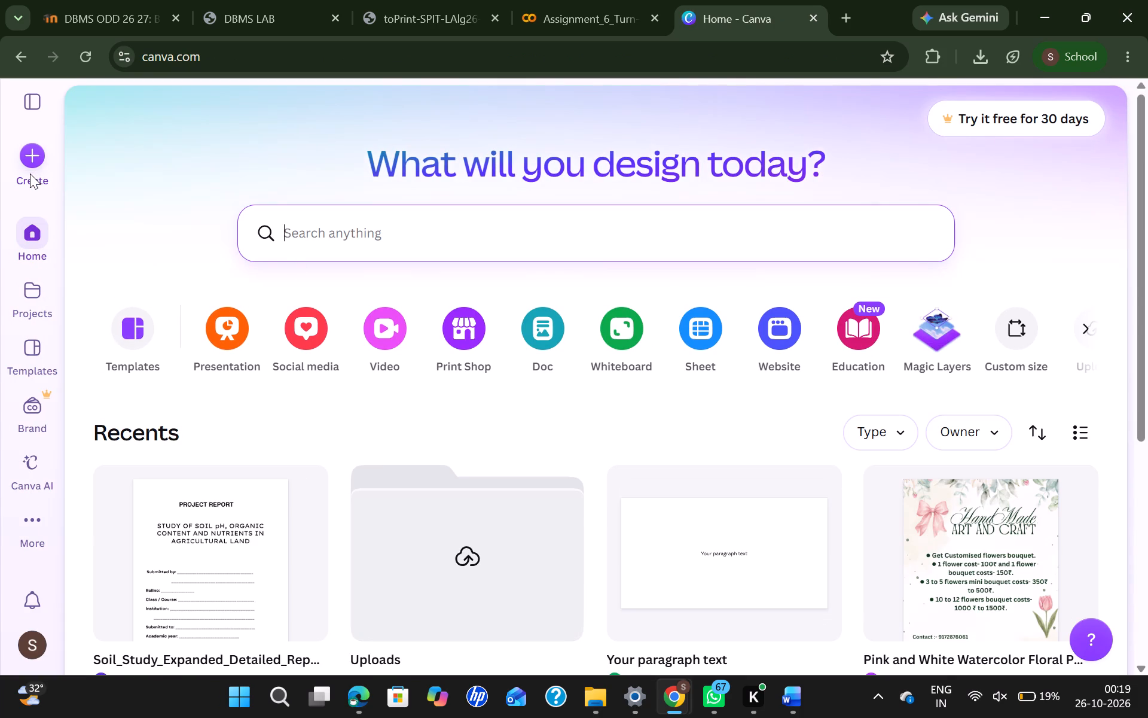
pyautogui.click(28, 306)
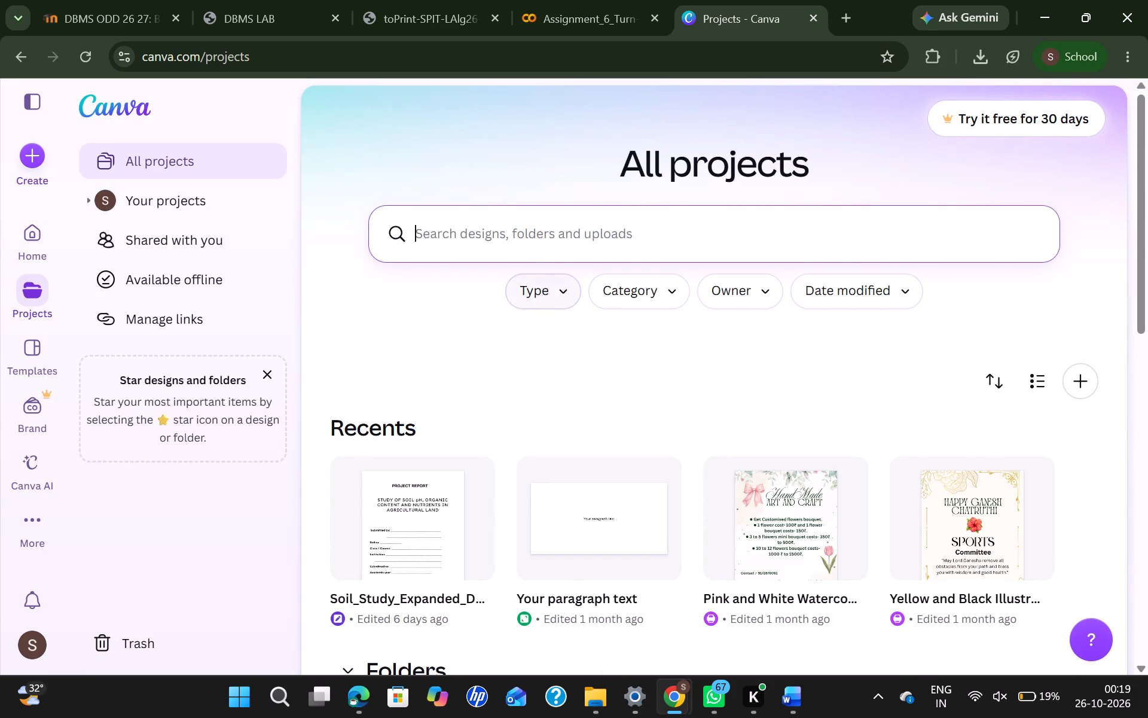
# Check the browser's recent download history.
pyautogui.click(972, 57)
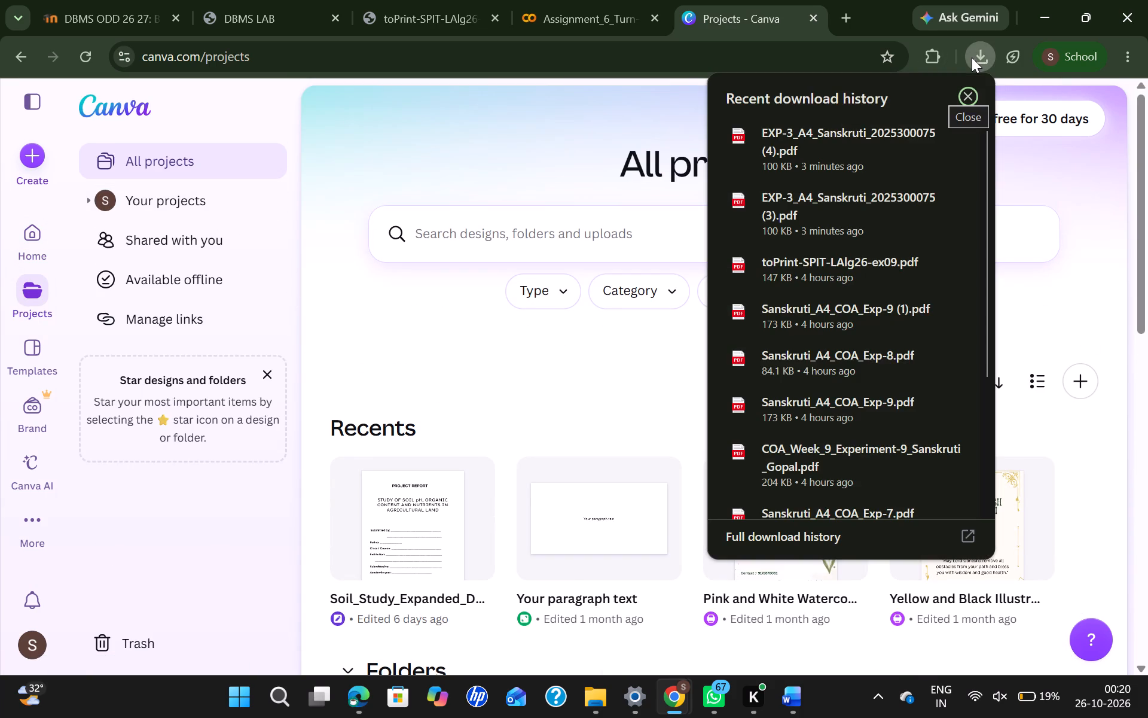
pyautogui.click(459, 230)
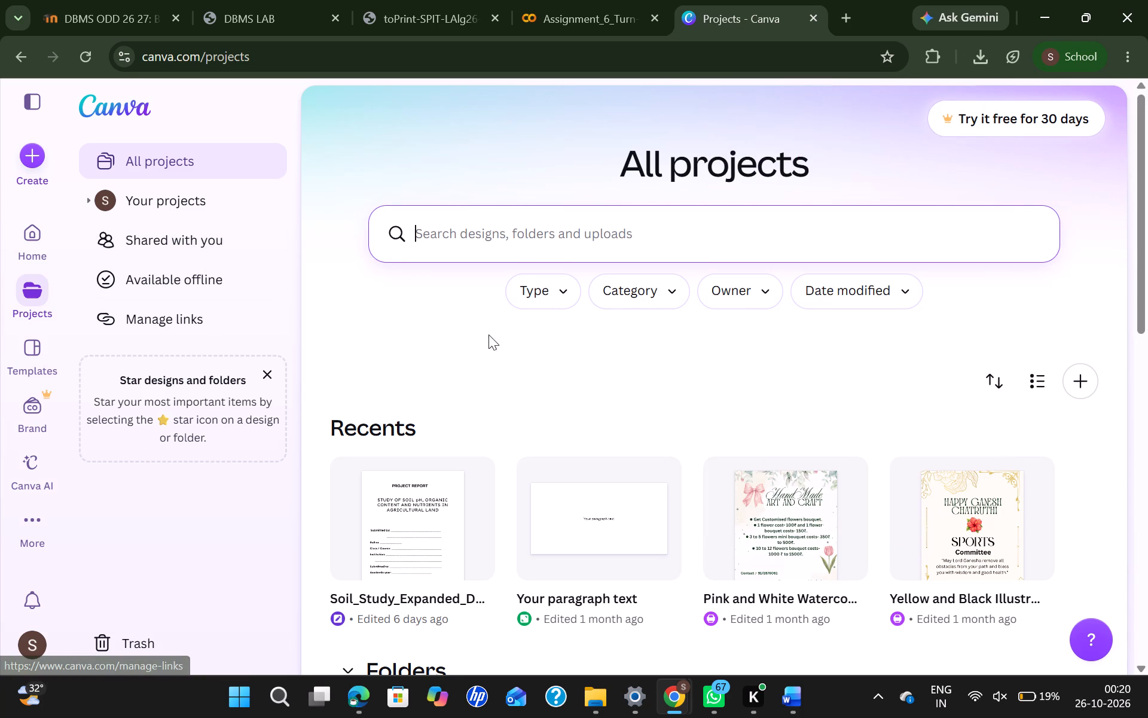
# Upload the recent Word file "Copy of VIEWS AND TRIGGERS" from the computer to the Canva projects.
pyautogui.click(1079, 397)
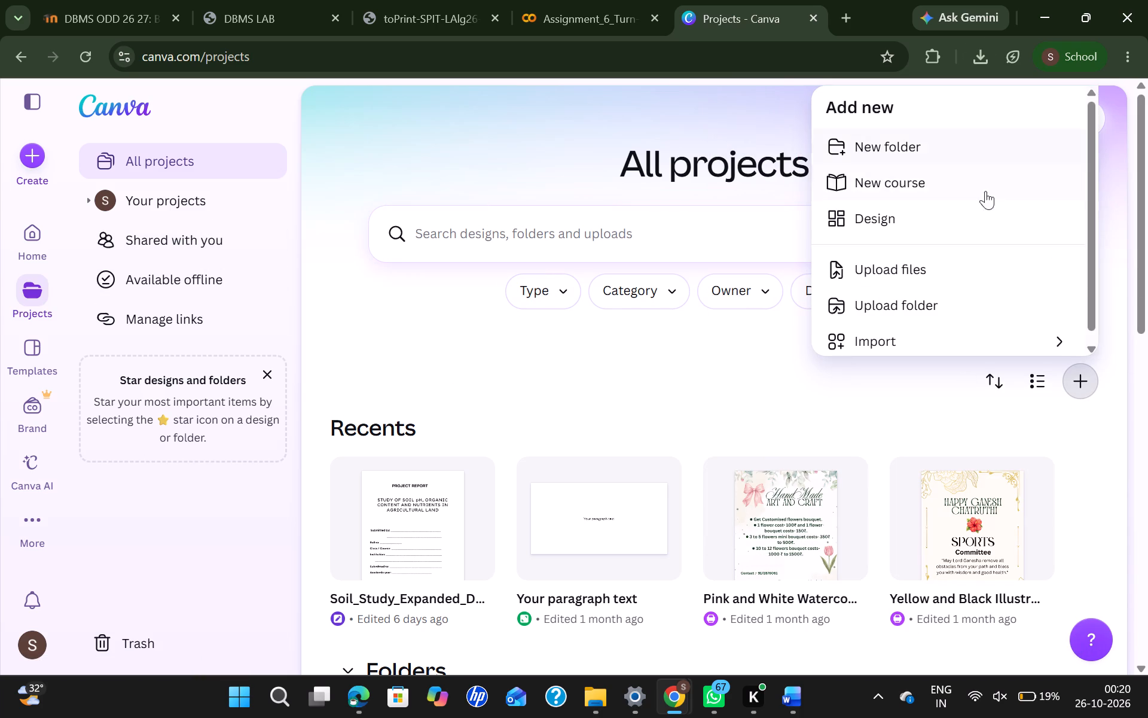
pyautogui.click(935, 266)
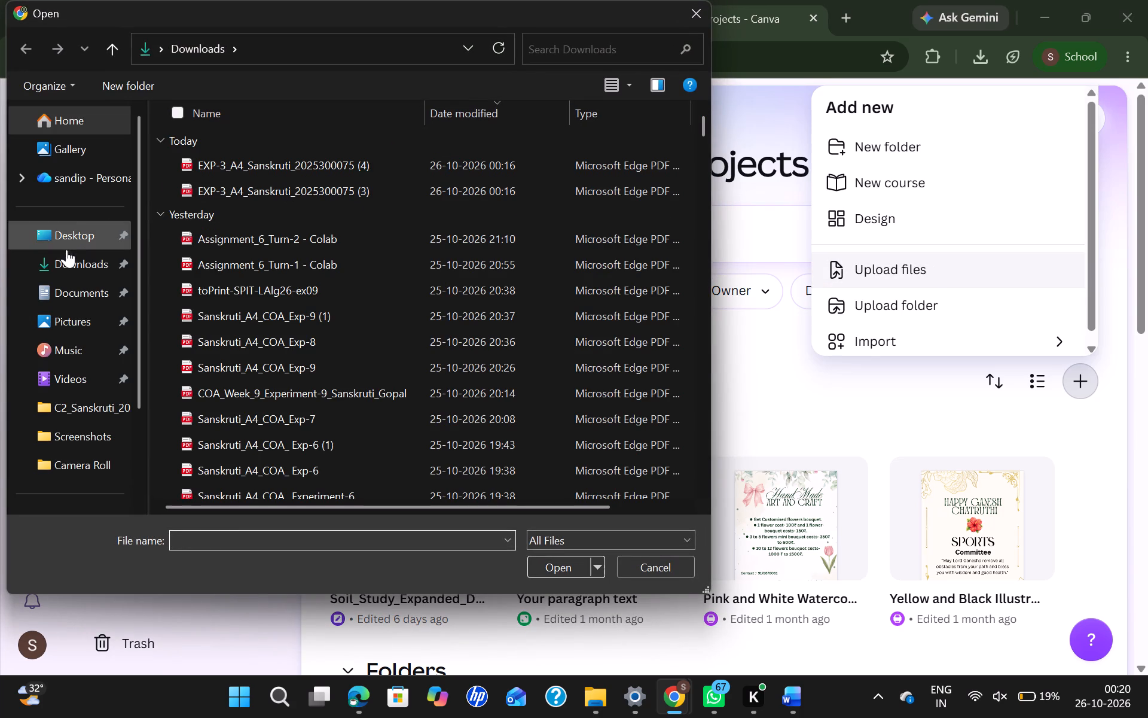
pyautogui.click(64, 254)
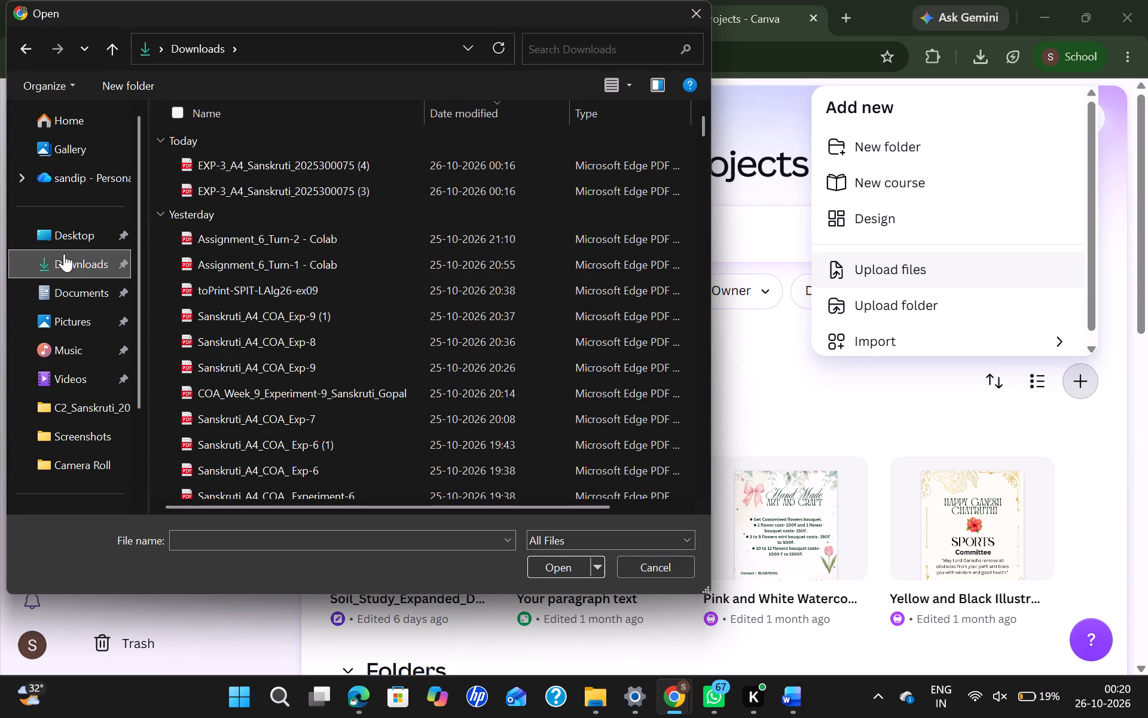
pyautogui.click(64, 254)
pyautogui.doubleClick(84, 266)
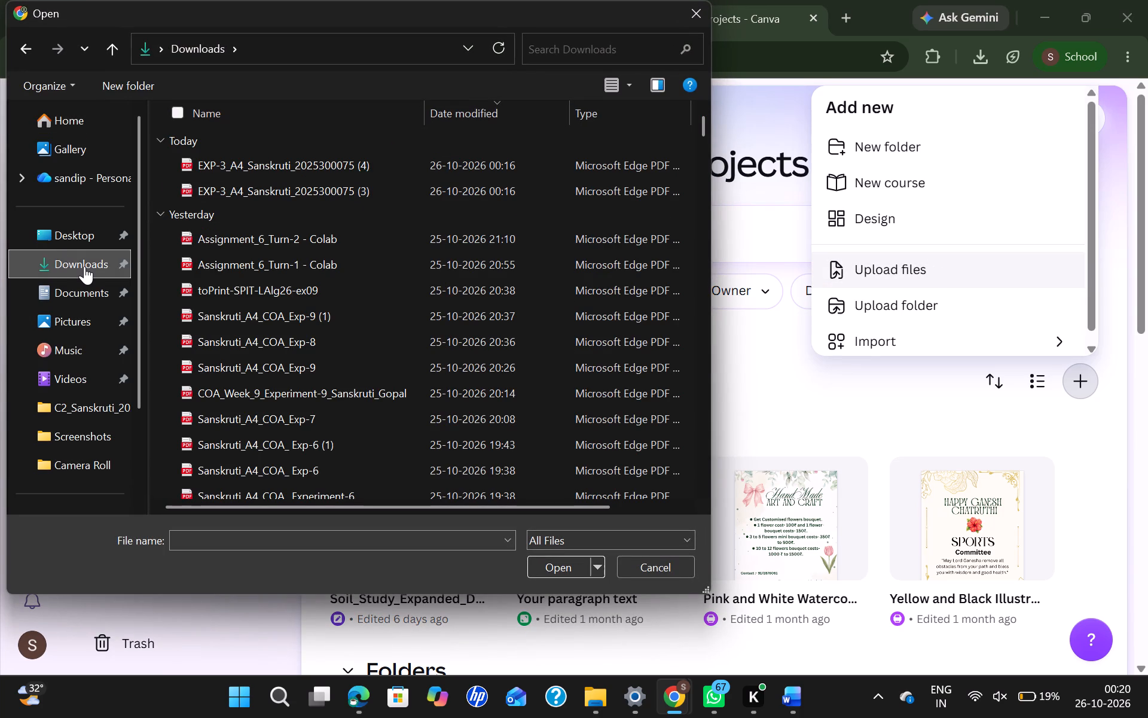
pyautogui.doubleClick(84, 267)
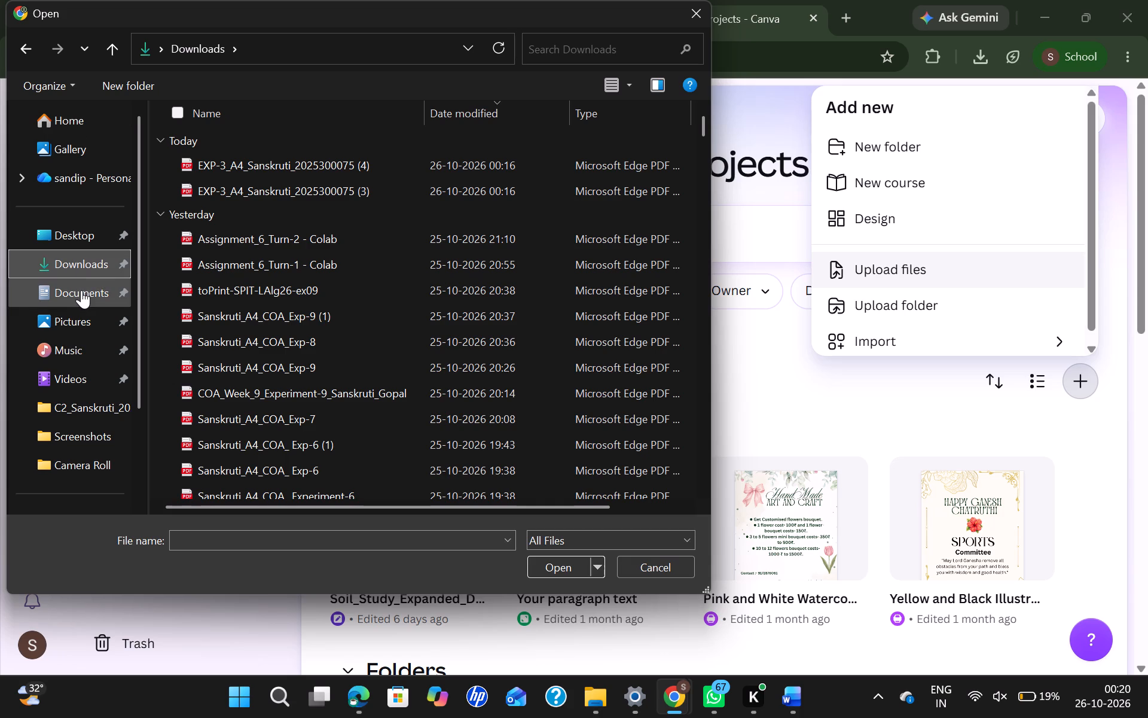
pyautogui.click(81, 290)
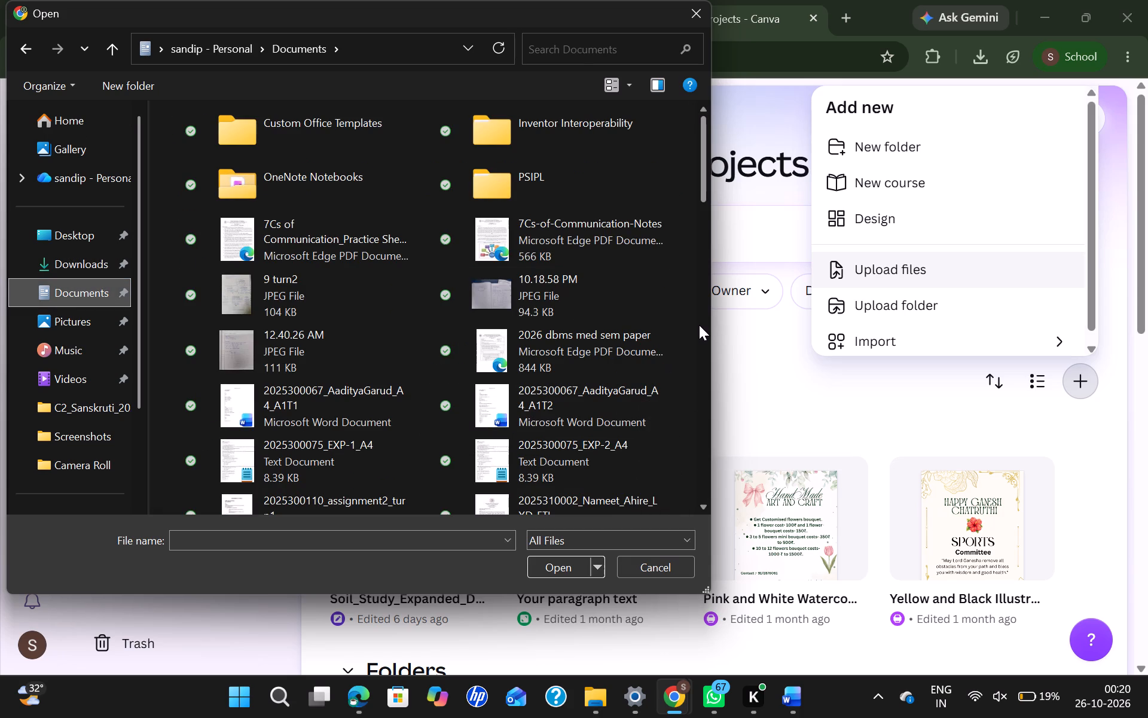
pyautogui.scroll(-2, 304, 505)
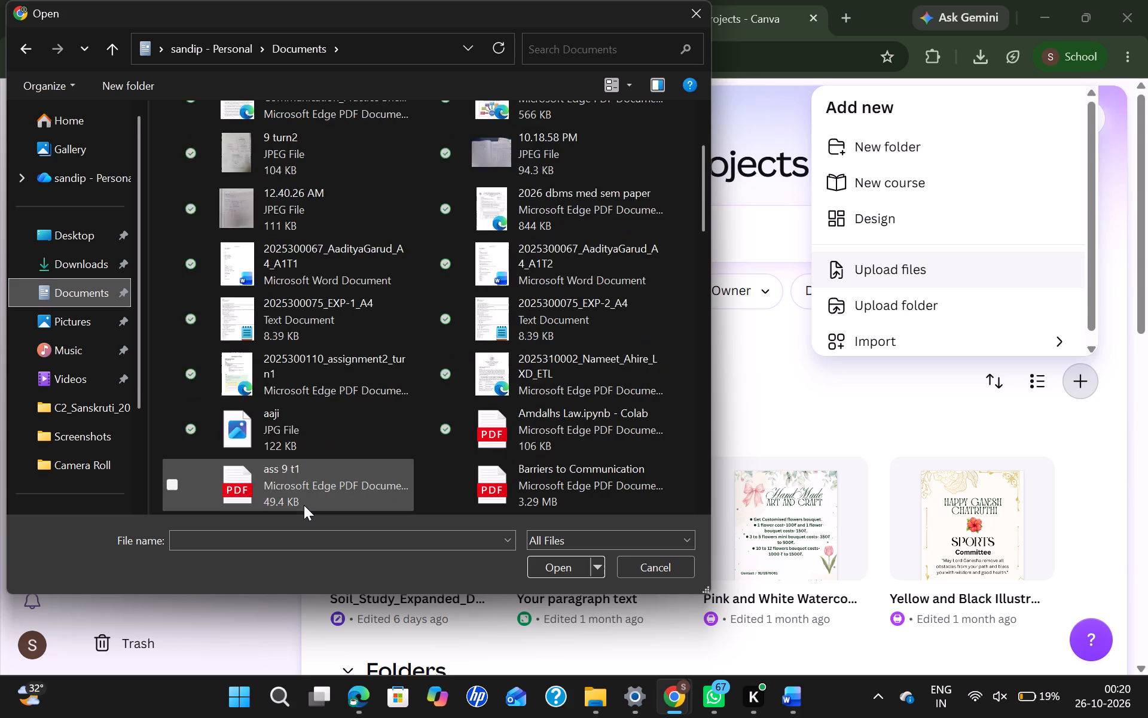
pyautogui.scroll(-4, 304, 505)
pyautogui.click(94, 117)
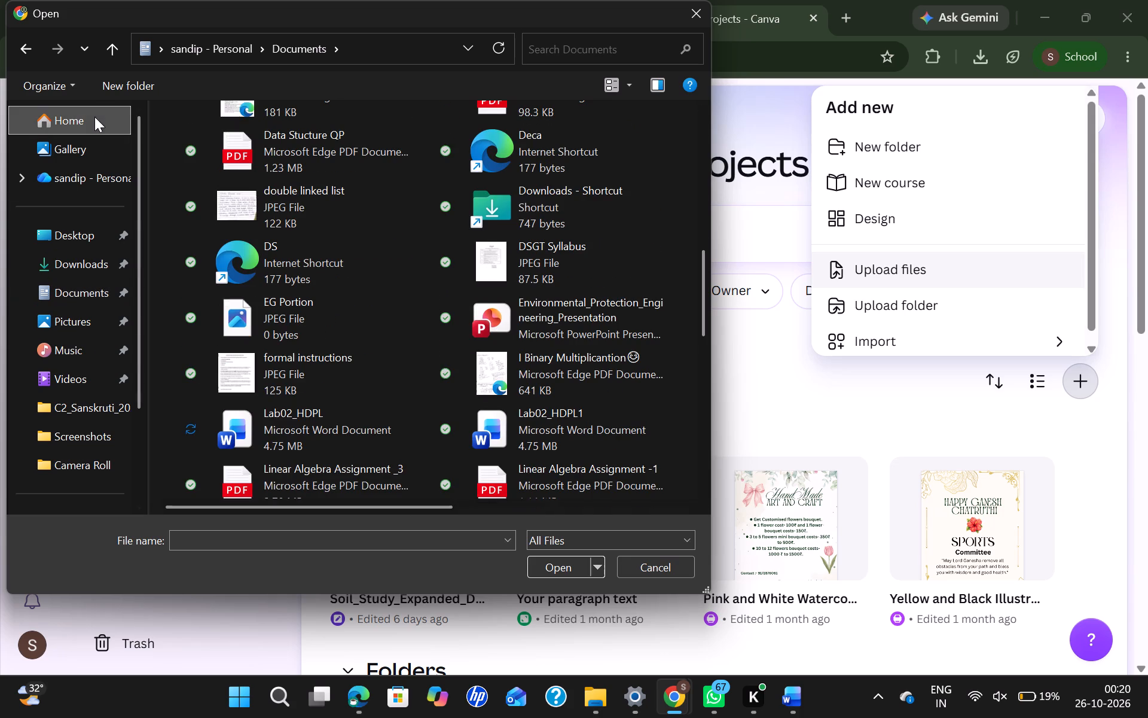
pyautogui.scroll(-1, 420, 316)
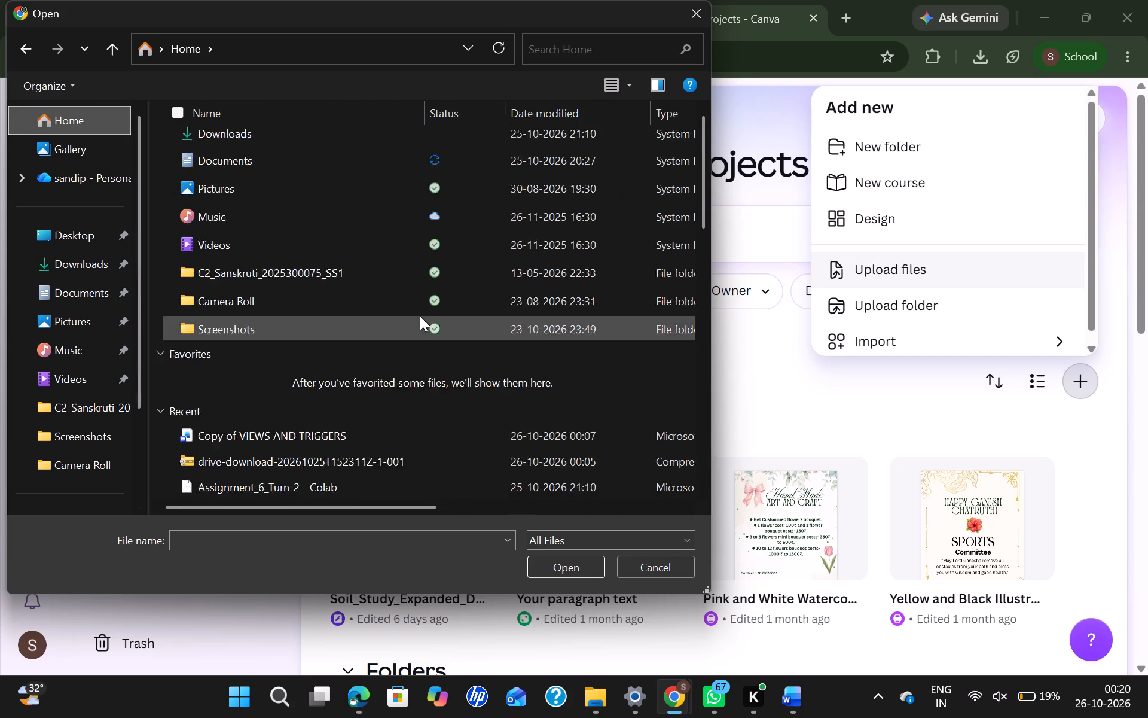
pyautogui.scroll(-1, 420, 316)
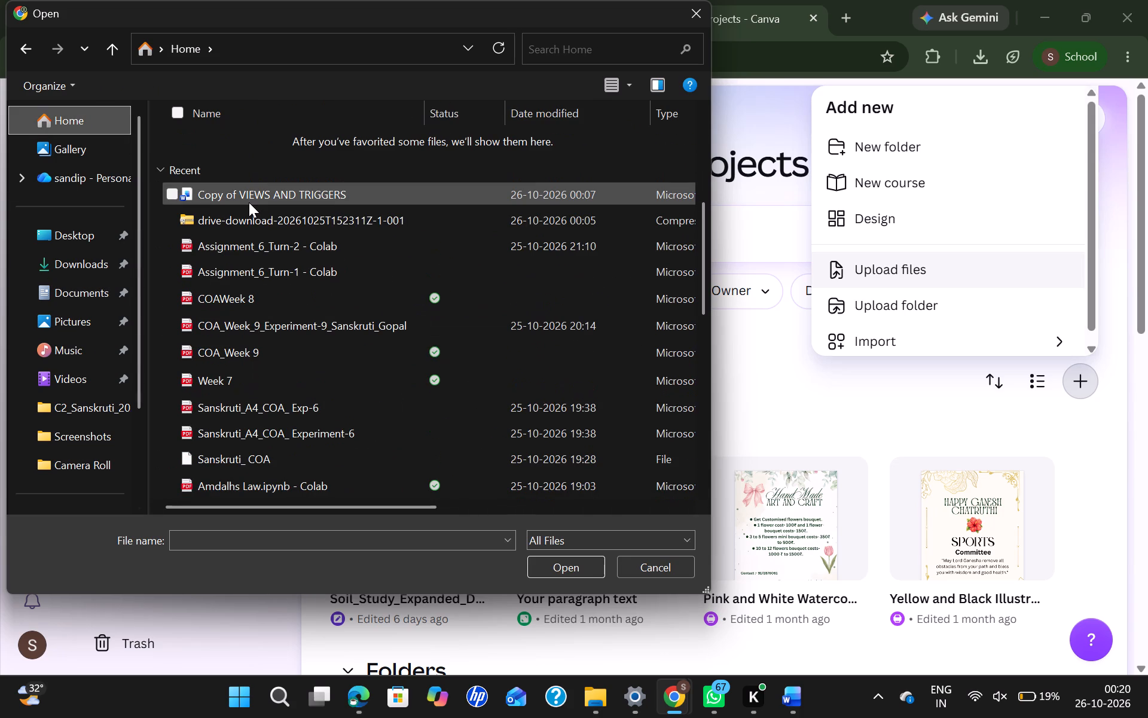
pyautogui.click(249, 202)
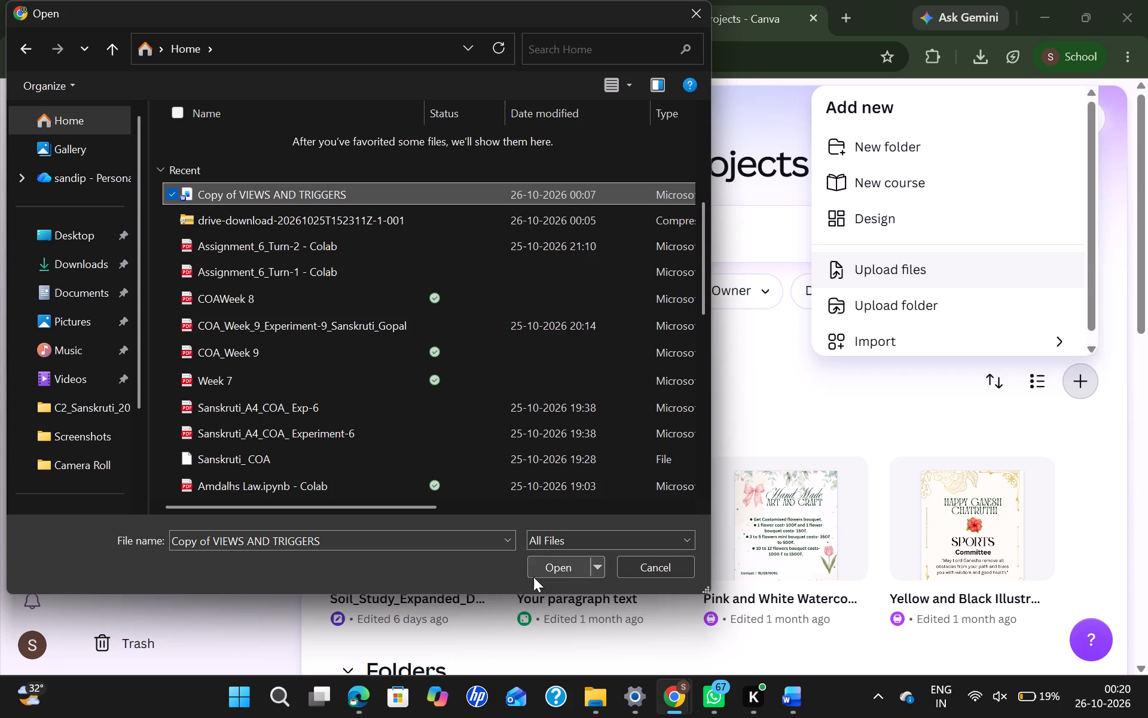
pyautogui.click(533, 577)
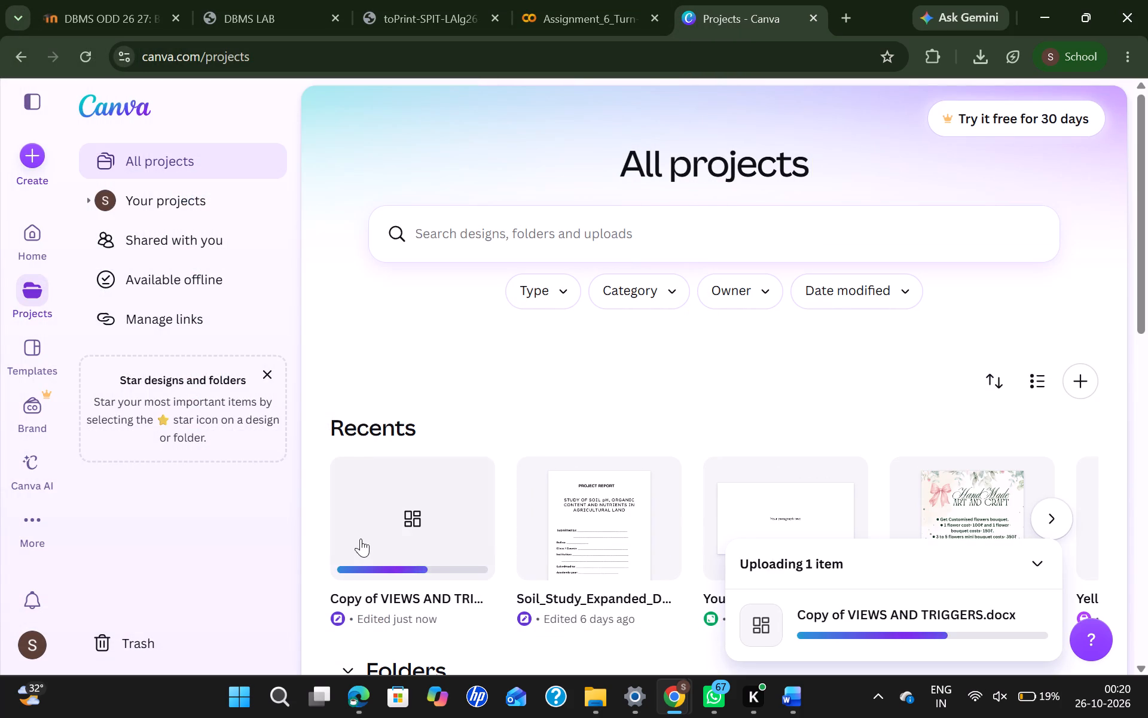
# Open the uploaded Copy of VIEWS AND TRIGGERS document for editing.
pyautogui.doubleClick(386, 503)
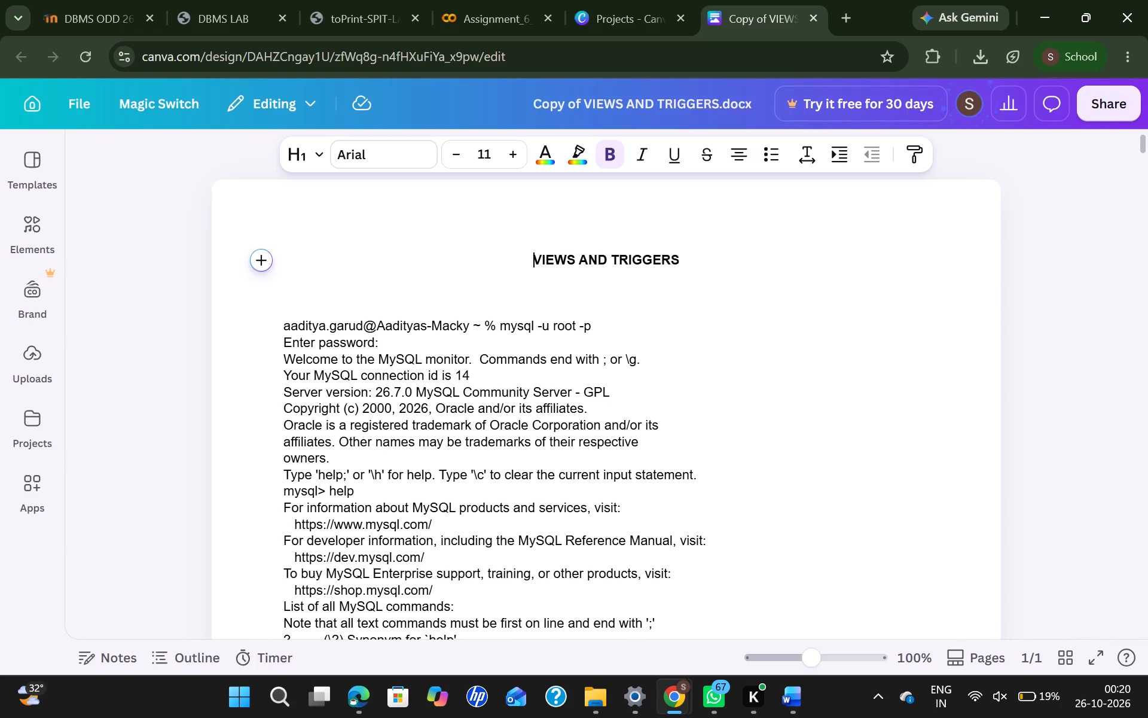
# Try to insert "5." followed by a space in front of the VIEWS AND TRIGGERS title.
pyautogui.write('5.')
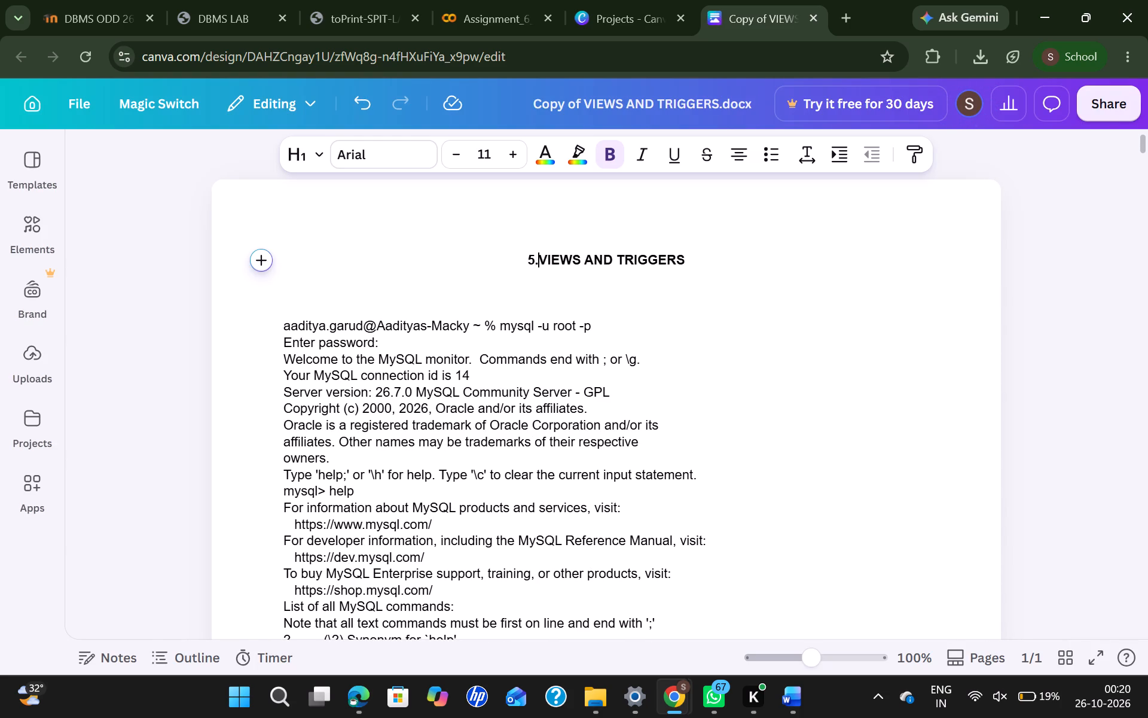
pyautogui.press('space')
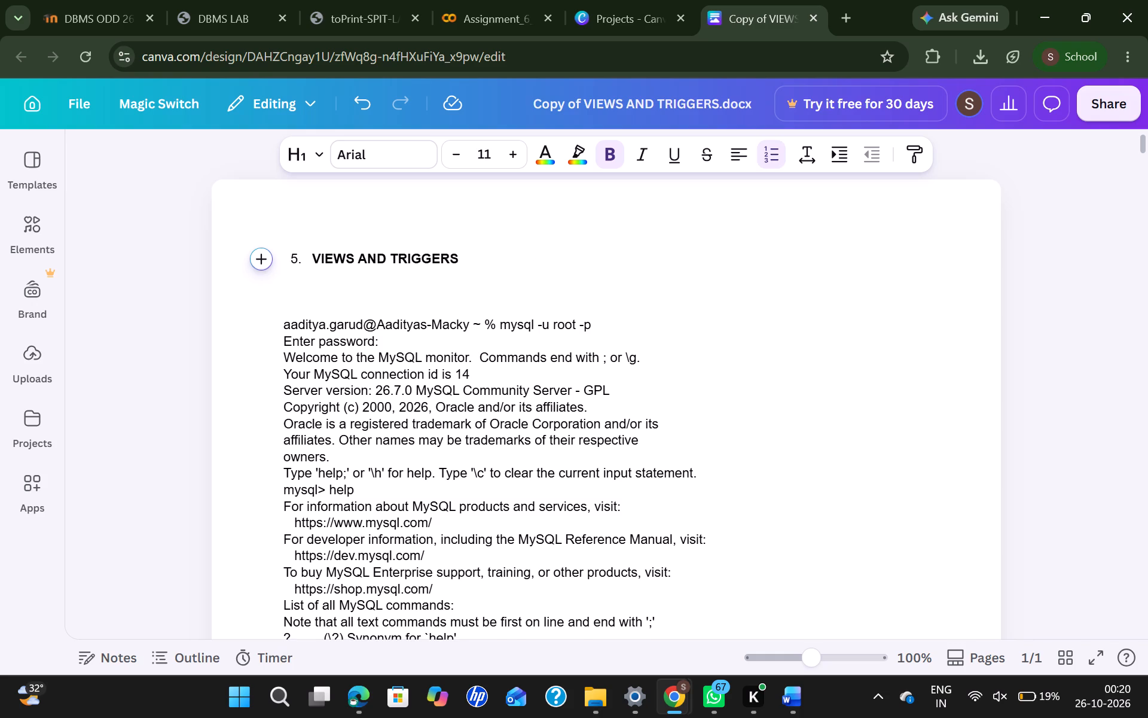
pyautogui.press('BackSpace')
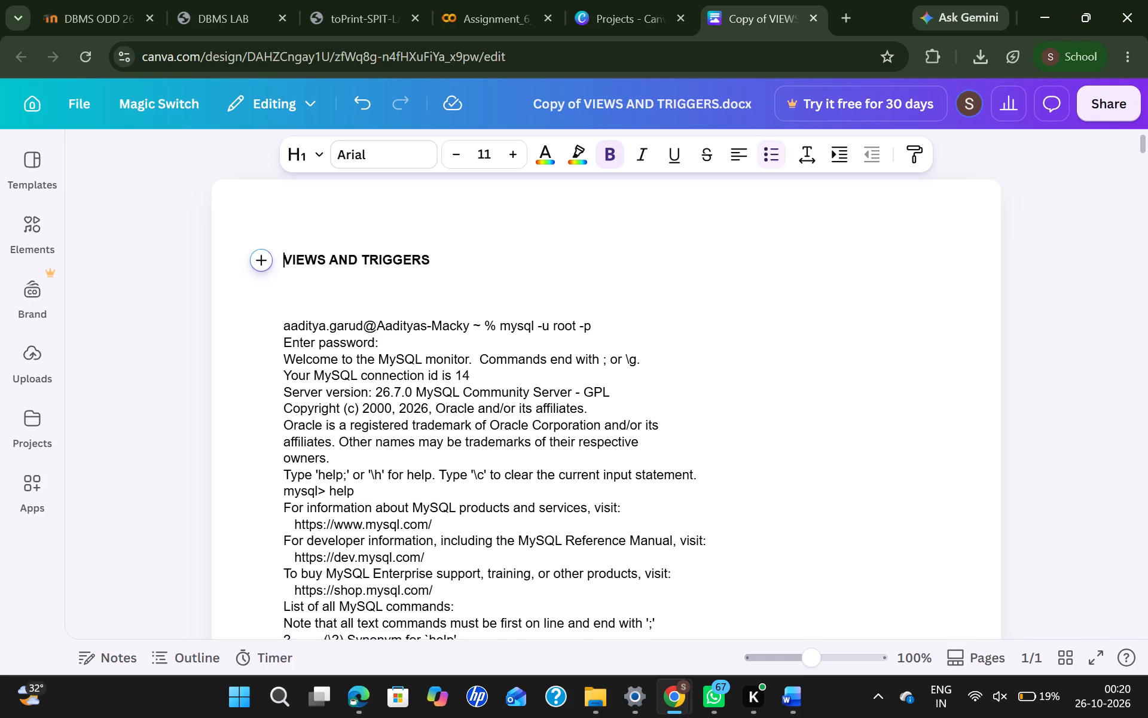
# Insert a leading space and the prefix "EXP:- 5." in front of the VIEWS AND TRIGGERS title.
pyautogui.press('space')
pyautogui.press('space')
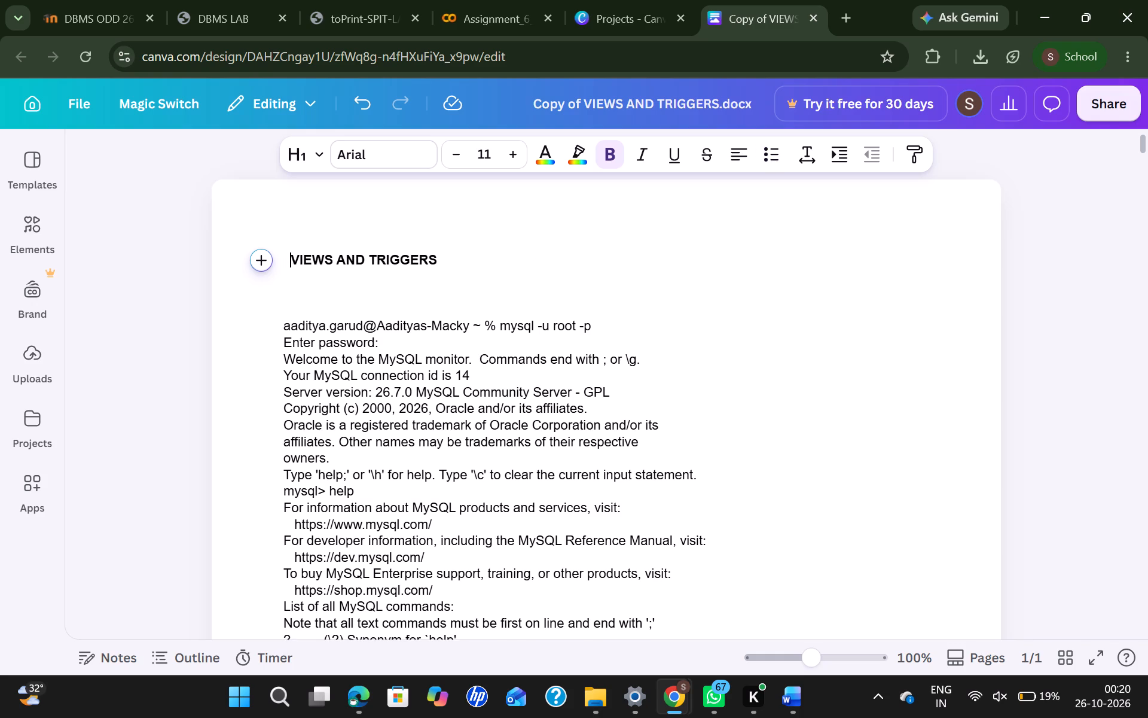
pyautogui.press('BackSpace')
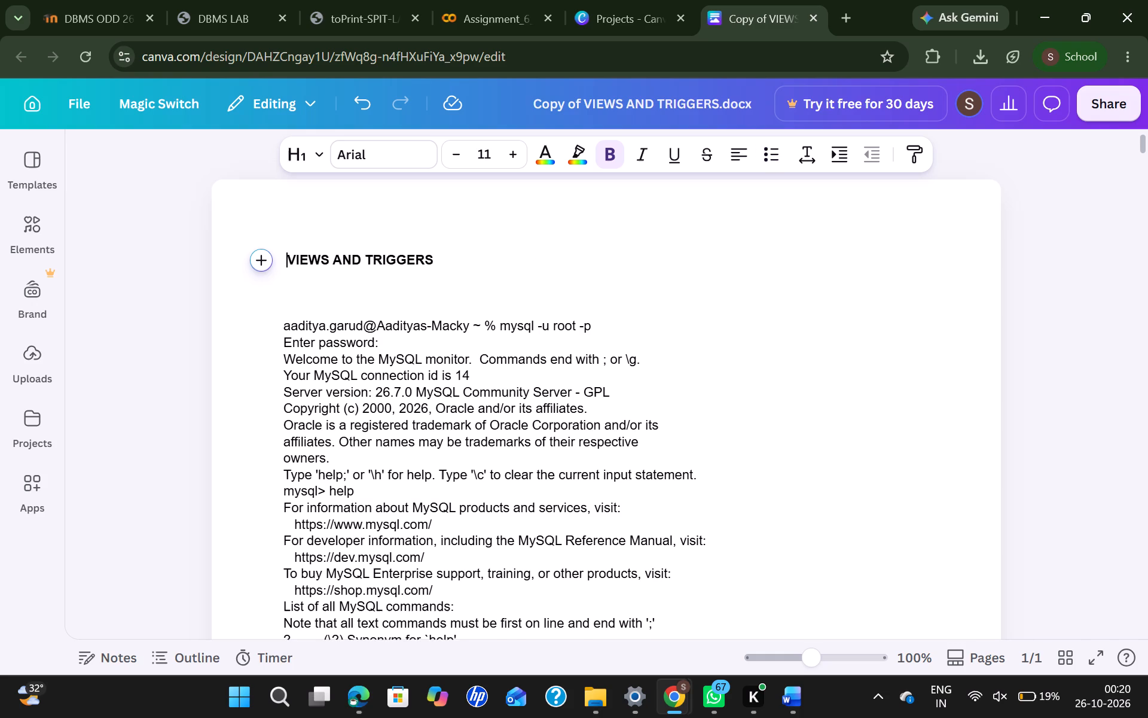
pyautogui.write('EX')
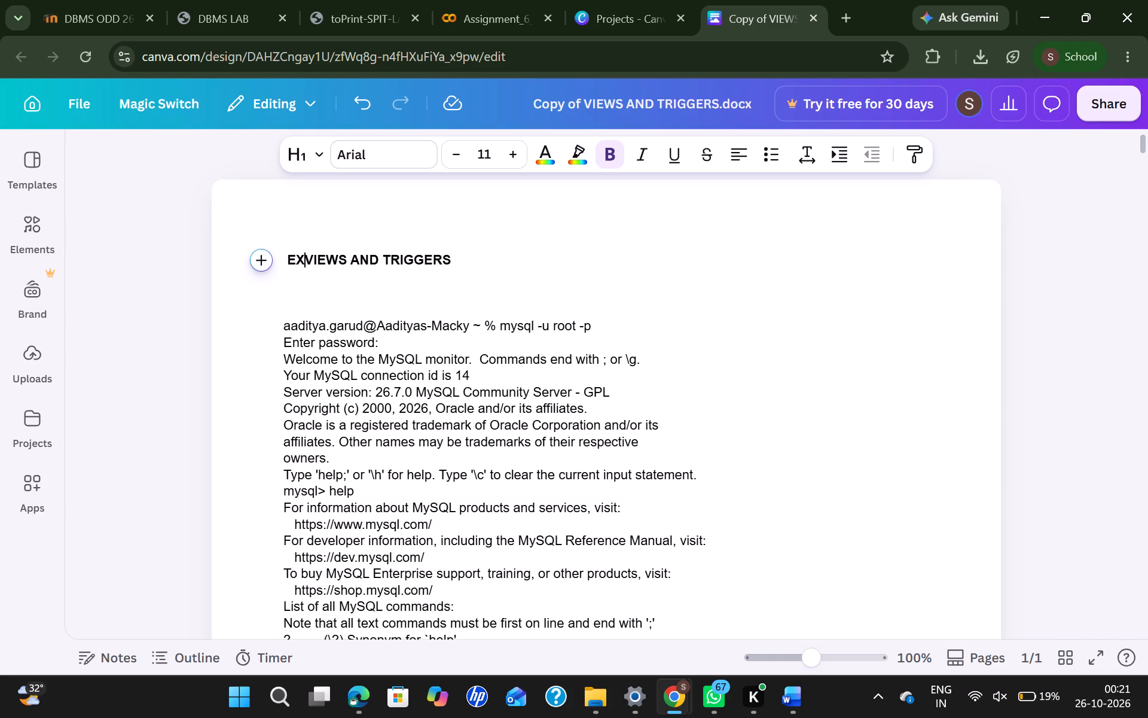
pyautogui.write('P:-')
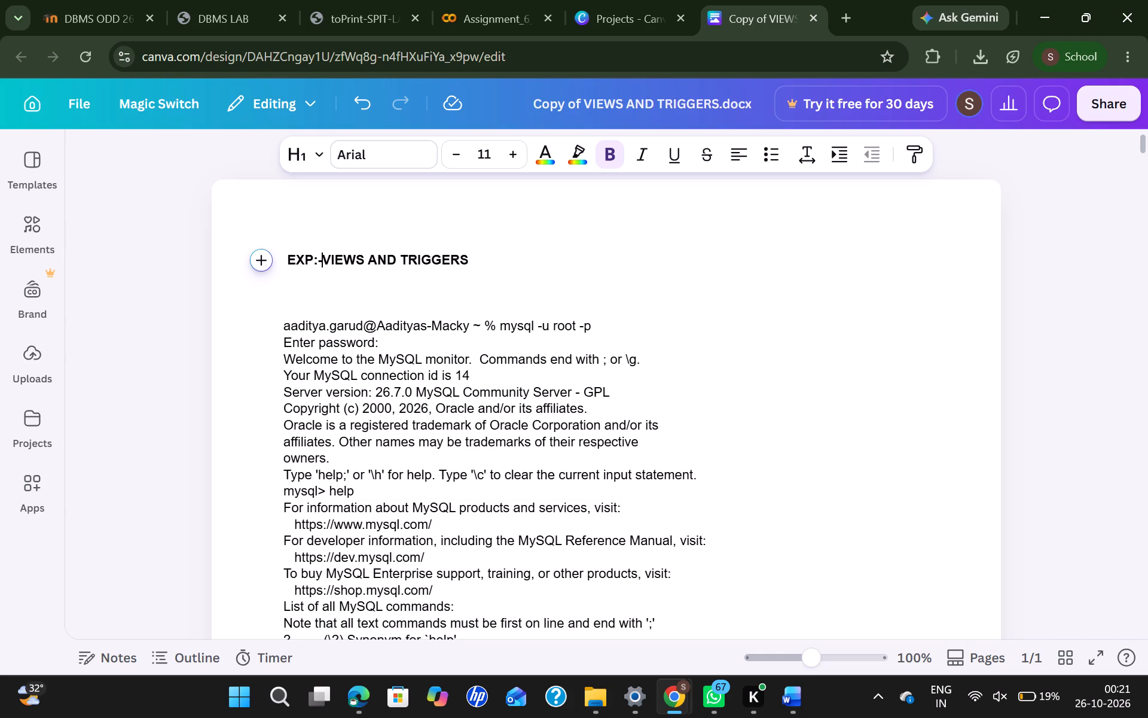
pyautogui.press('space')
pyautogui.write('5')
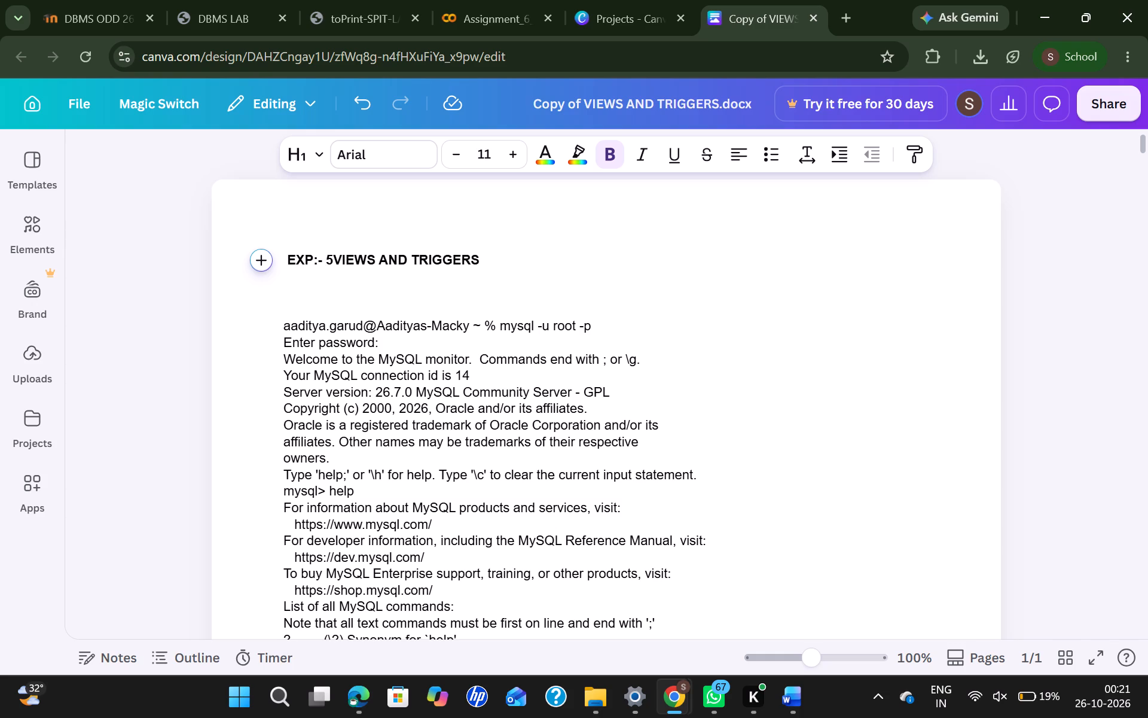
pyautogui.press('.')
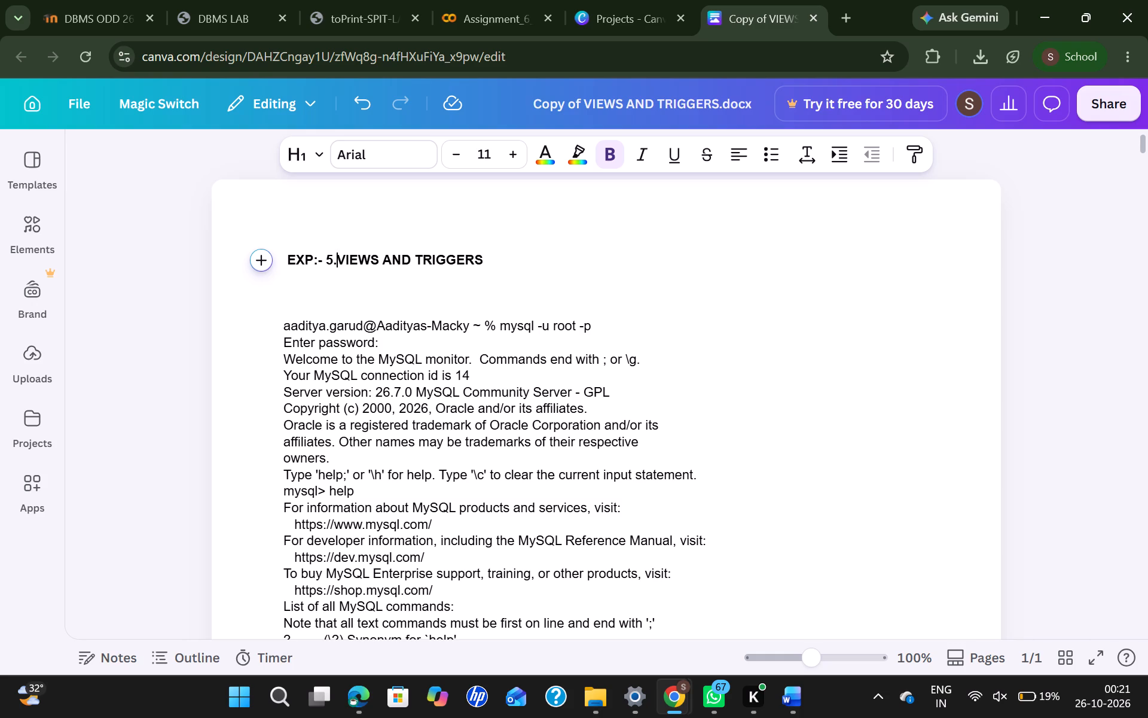
# Add an empty line directly below the VIEWS AND TRIGGERS title.
pyautogui.click(508, 257)
pyautogui.press('Return')
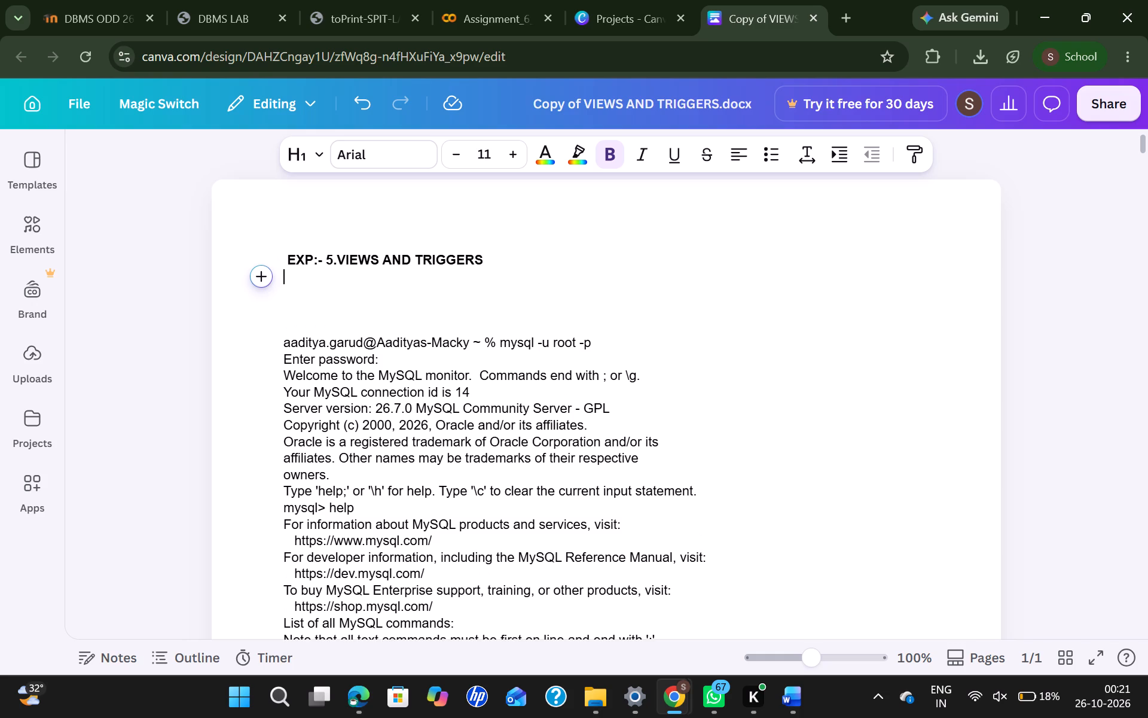
pyautogui.click(500, 274)
# Increase the font size of the whole "EXP:- 5.VIEWS AND TRIGGERS" title line to 13.
pyautogui.tripleClick(361, 256)
pyautogui.click(361, 256)
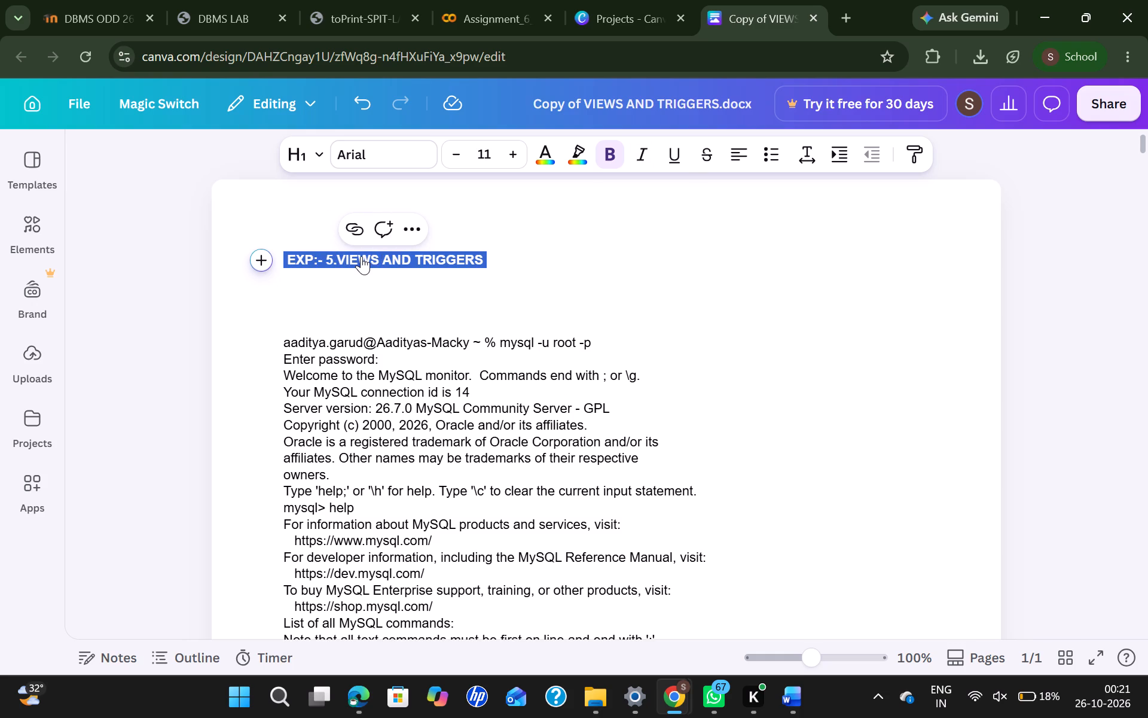
pyautogui.click(508, 154)
pyautogui.click(508, 154)
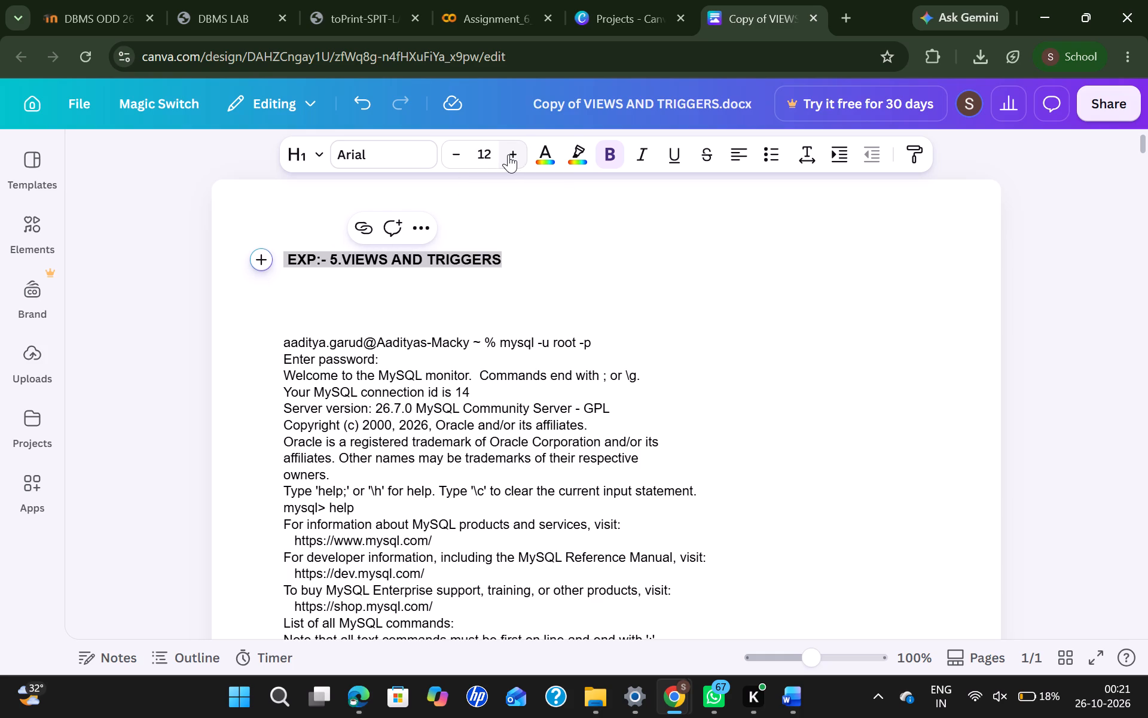
# Add another empty line directly below the enlarged title.
pyautogui.click(544, 265)
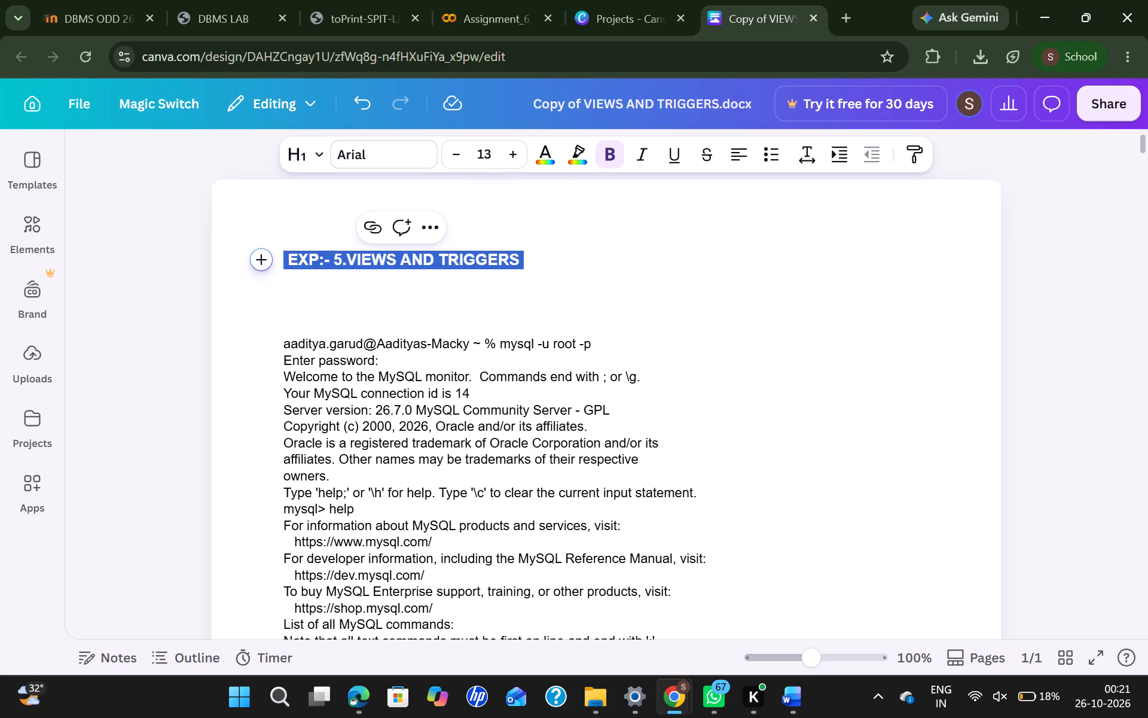
pyautogui.press('Return')
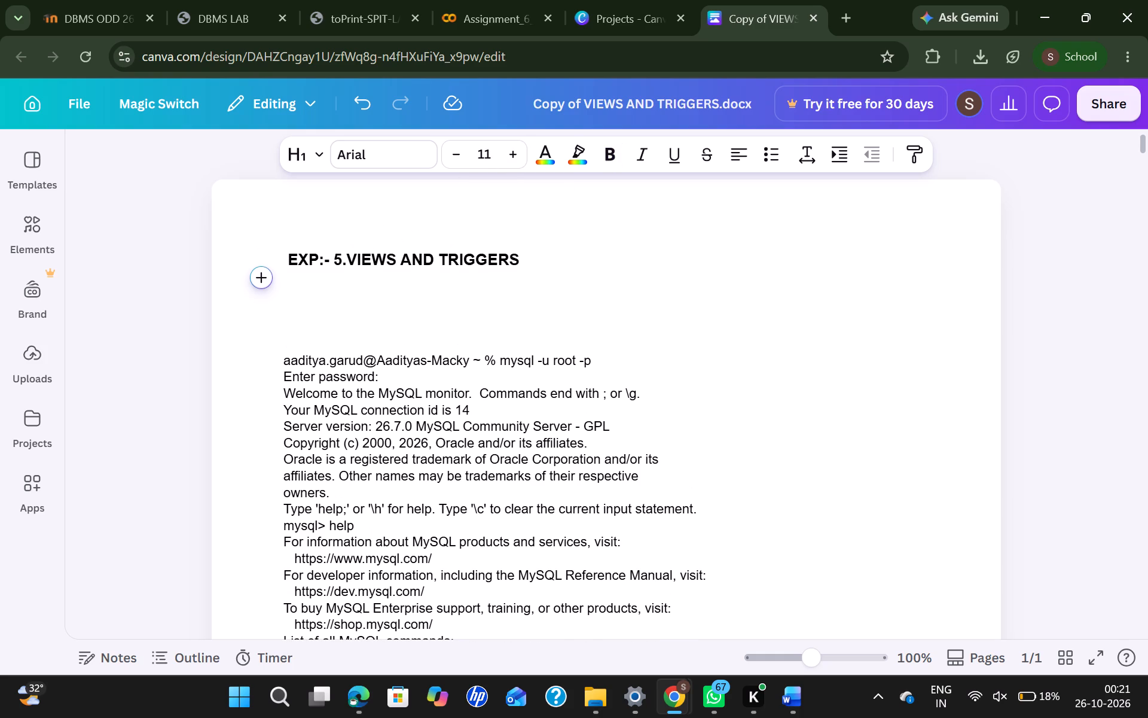
# Leave one more empty line under the title and write a "Name:-" line containing the student's full name.
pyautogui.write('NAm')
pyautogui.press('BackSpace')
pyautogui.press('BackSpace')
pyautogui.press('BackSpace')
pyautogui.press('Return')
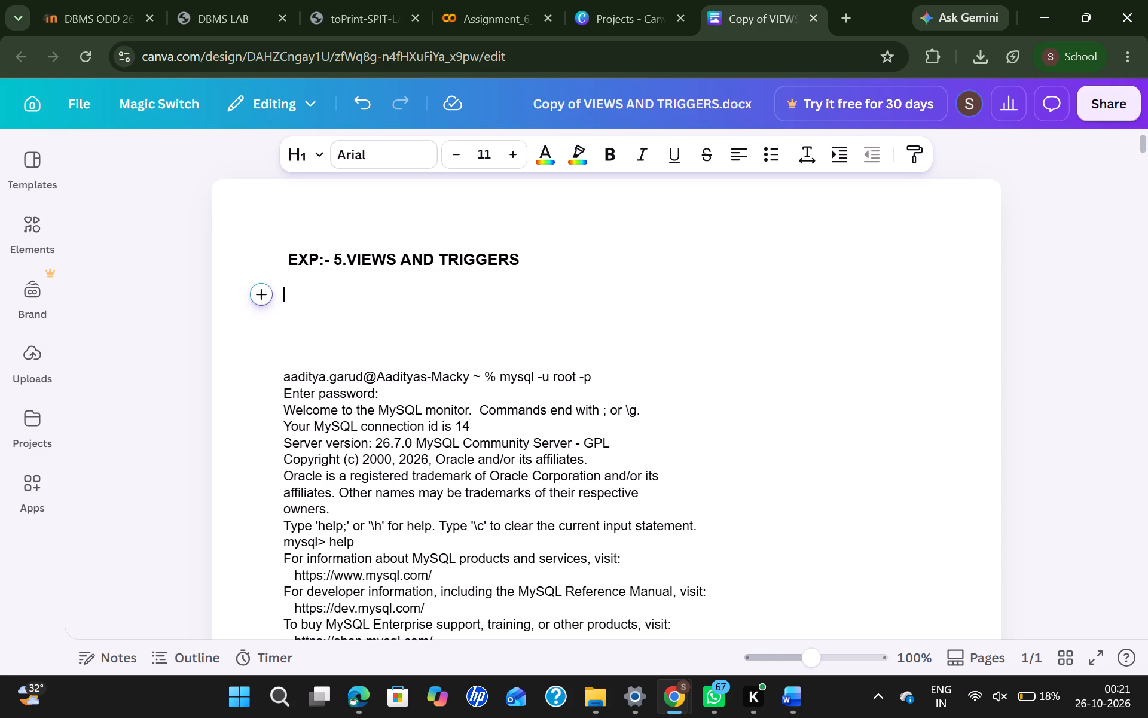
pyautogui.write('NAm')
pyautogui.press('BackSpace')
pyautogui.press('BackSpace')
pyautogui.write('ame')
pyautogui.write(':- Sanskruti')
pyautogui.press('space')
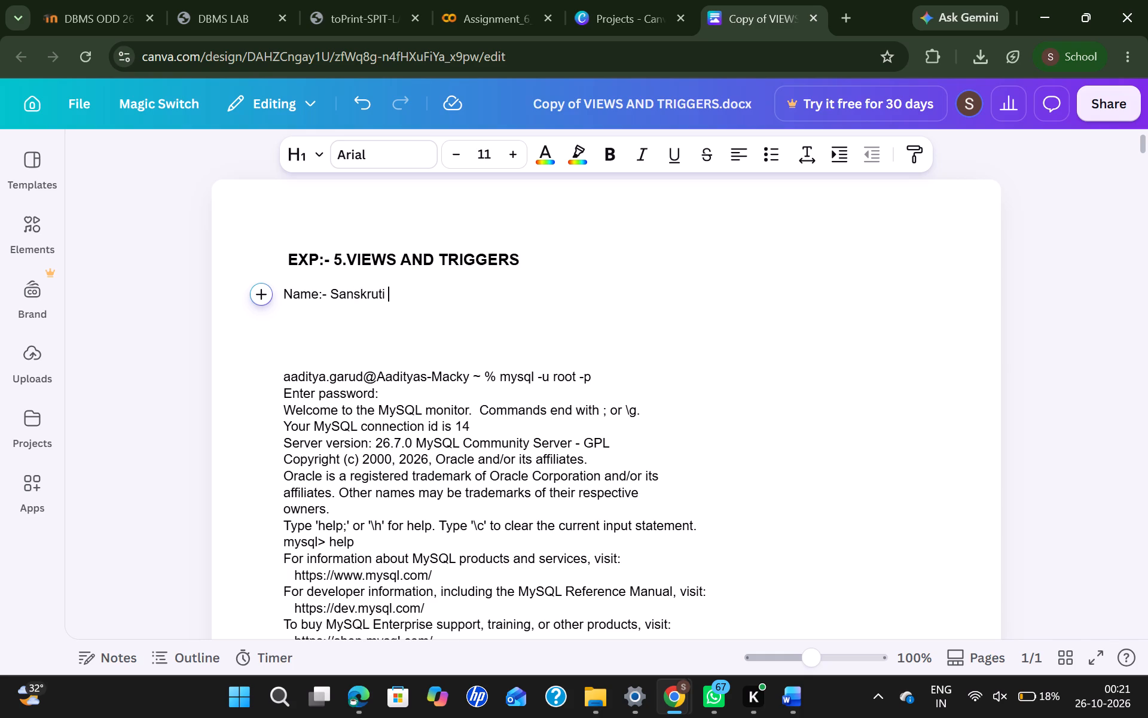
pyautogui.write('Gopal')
# Add a "UID:-" line with the student's ID number directly below the name line.
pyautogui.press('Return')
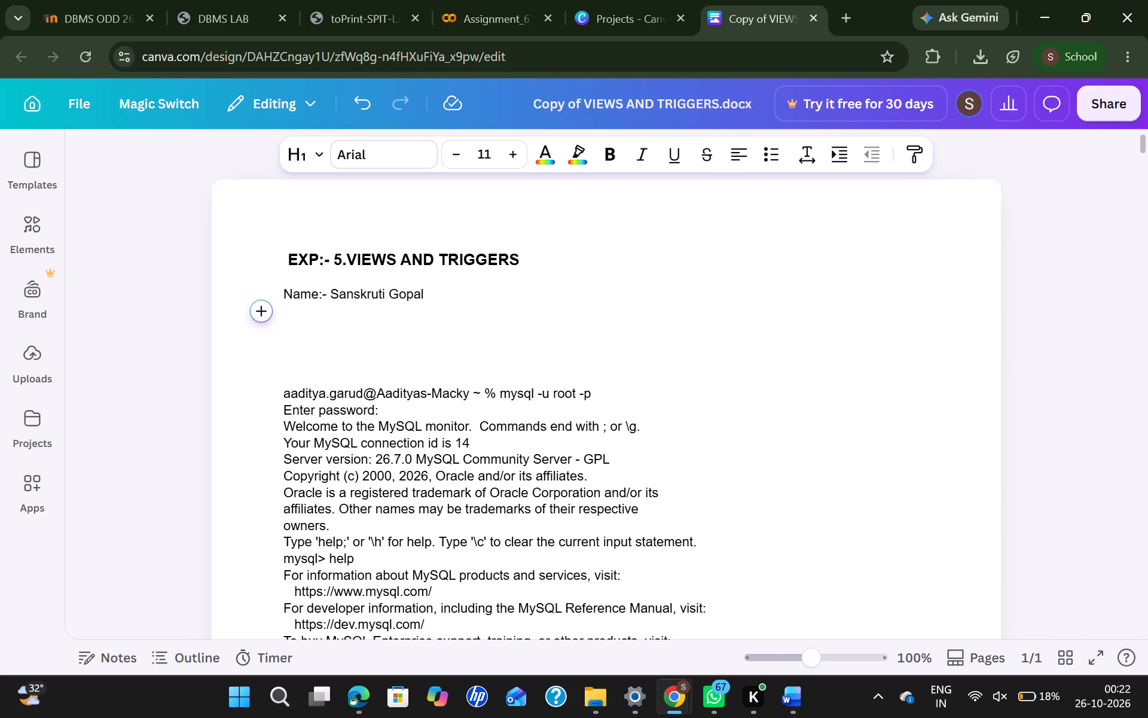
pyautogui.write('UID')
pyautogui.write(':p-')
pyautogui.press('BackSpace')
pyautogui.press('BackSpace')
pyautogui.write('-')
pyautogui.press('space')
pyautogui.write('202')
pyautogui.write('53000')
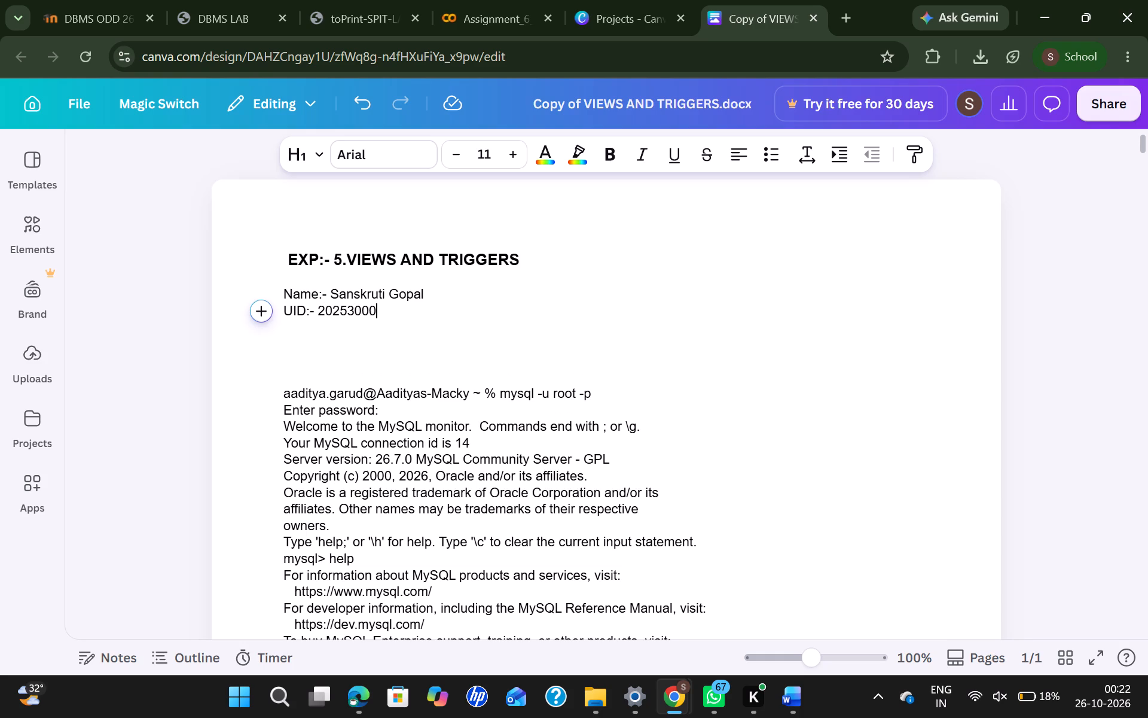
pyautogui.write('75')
# Make the labels "Name:-" and "UID" bold, leaving the name and the ID number in regular weight.
pyautogui.moveTo(326, 295); pyautogui.dragTo(285, 295)
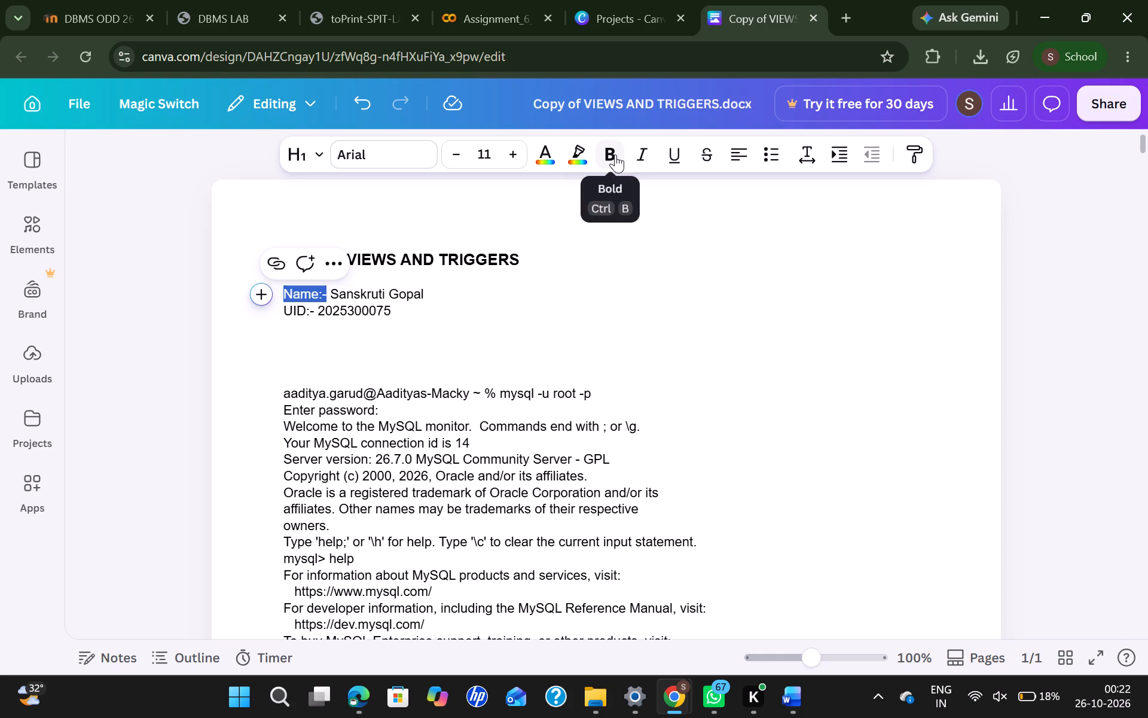
pyautogui.click(615, 154)
pyautogui.tripleClick(313, 311)
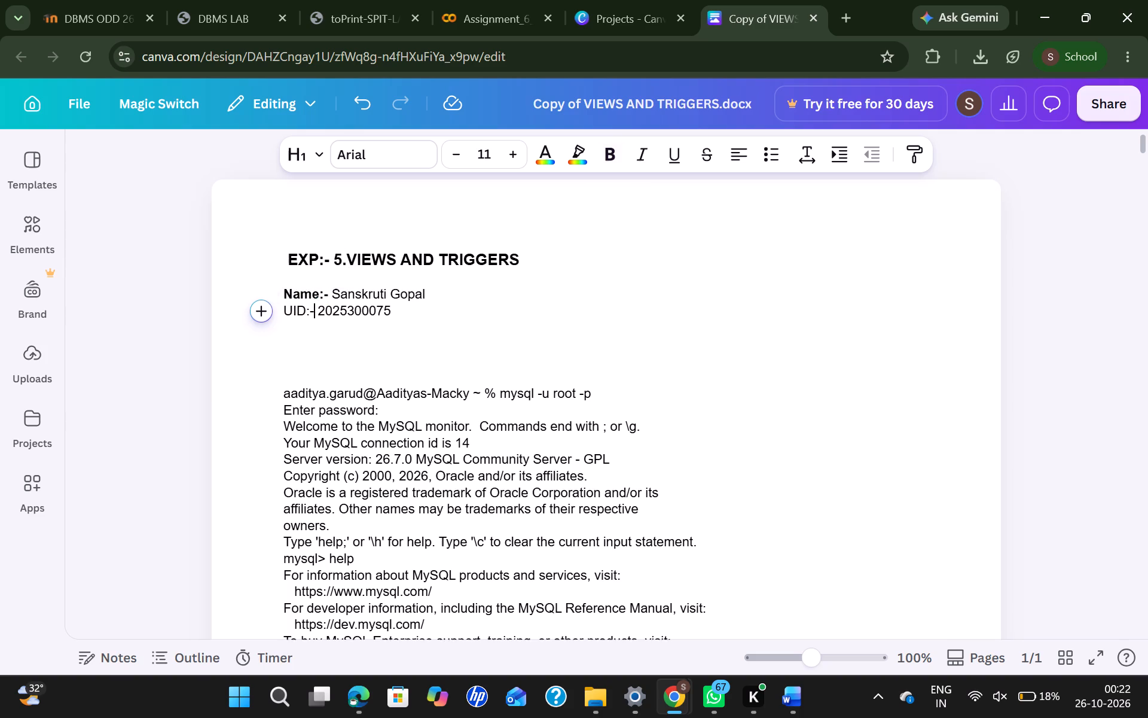
pyautogui.tripleClick(303, 311)
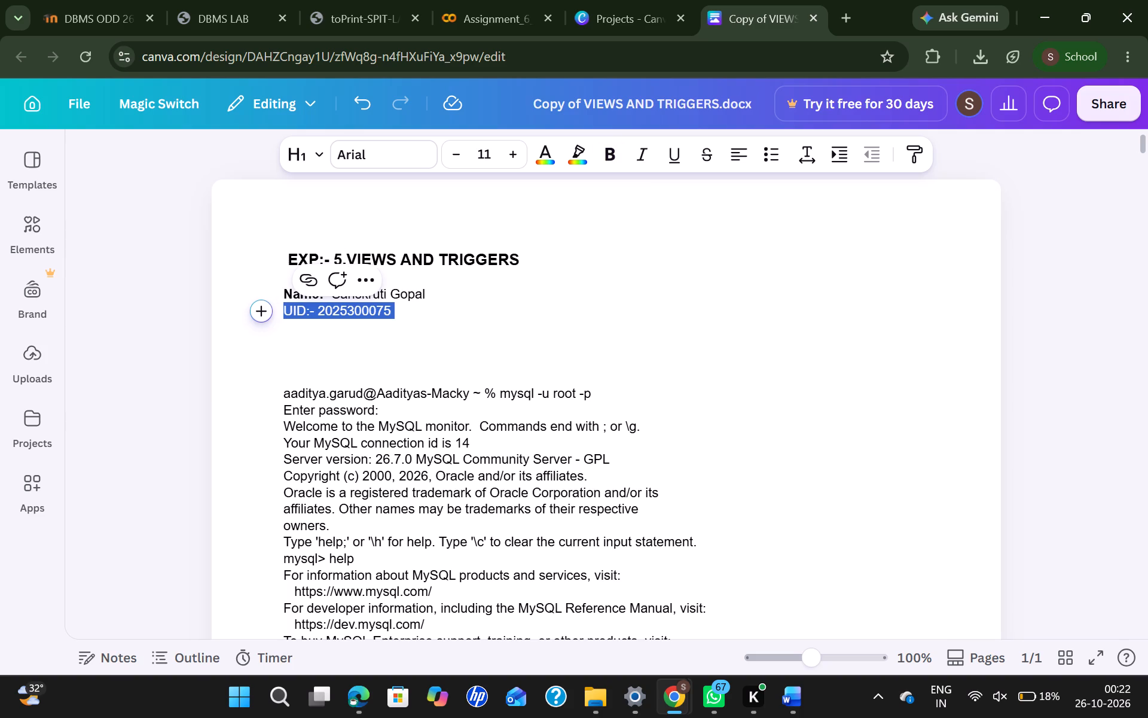
pyautogui.click(303, 311)
pyautogui.click(303, 311)
pyautogui.click(303, 311)
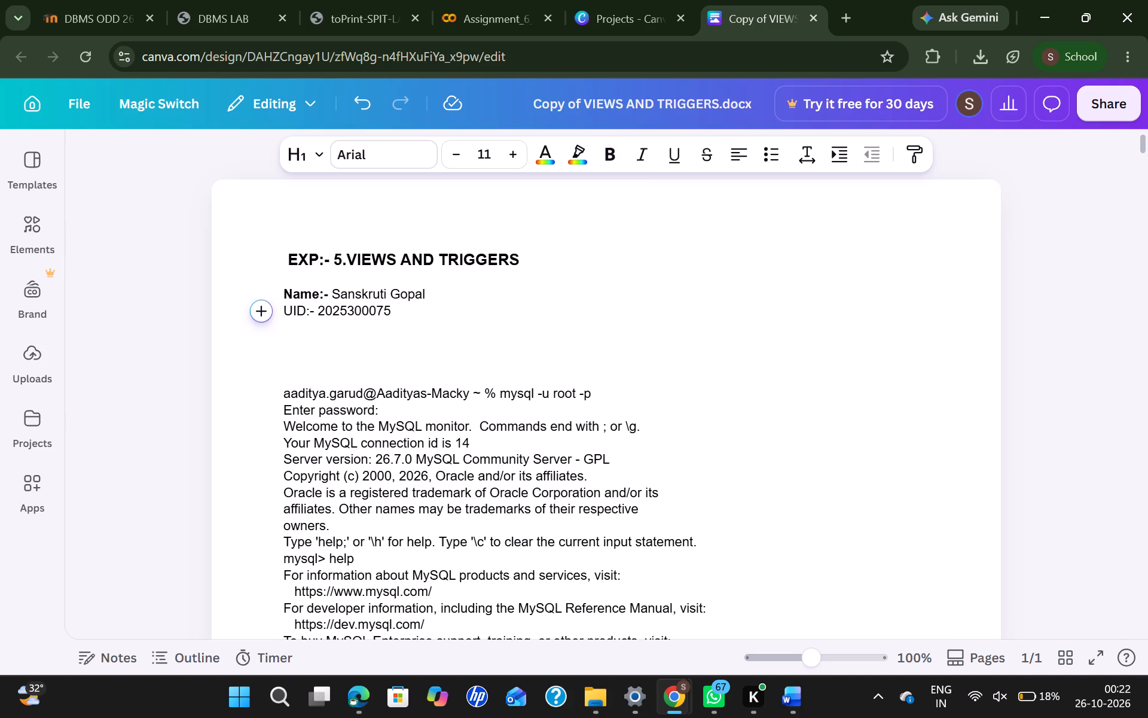
pyautogui.doubleClick(300, 311)
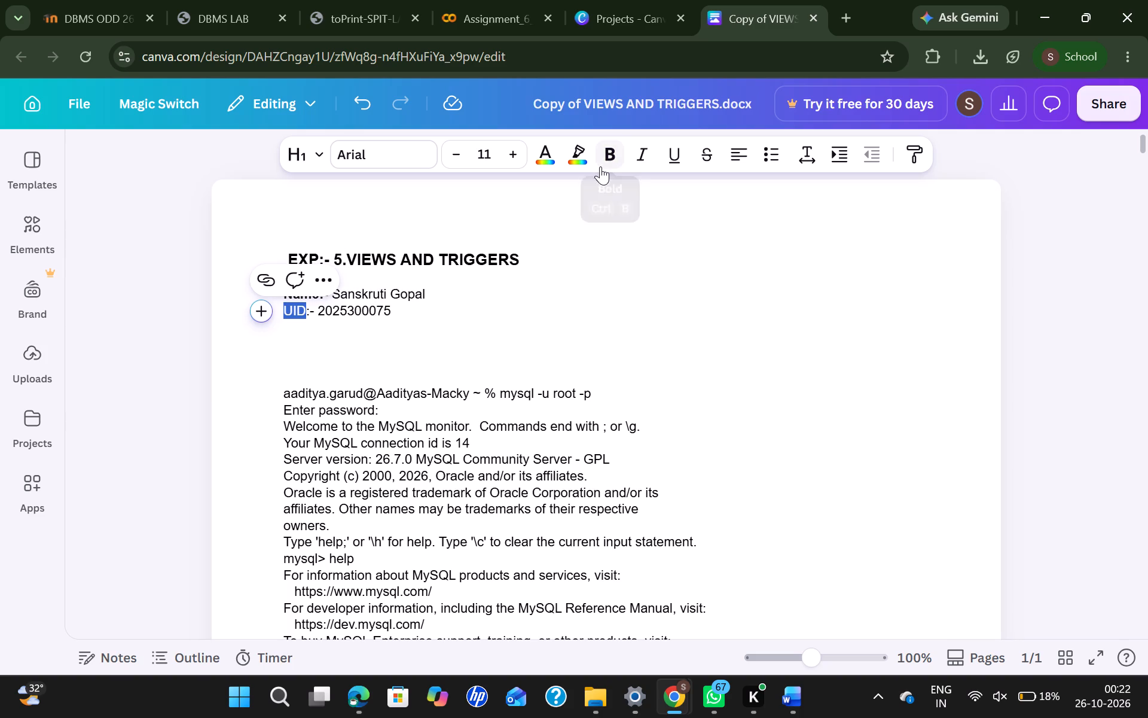
pyautogui.click(600, 166)
pyautogui.click(439, 300)
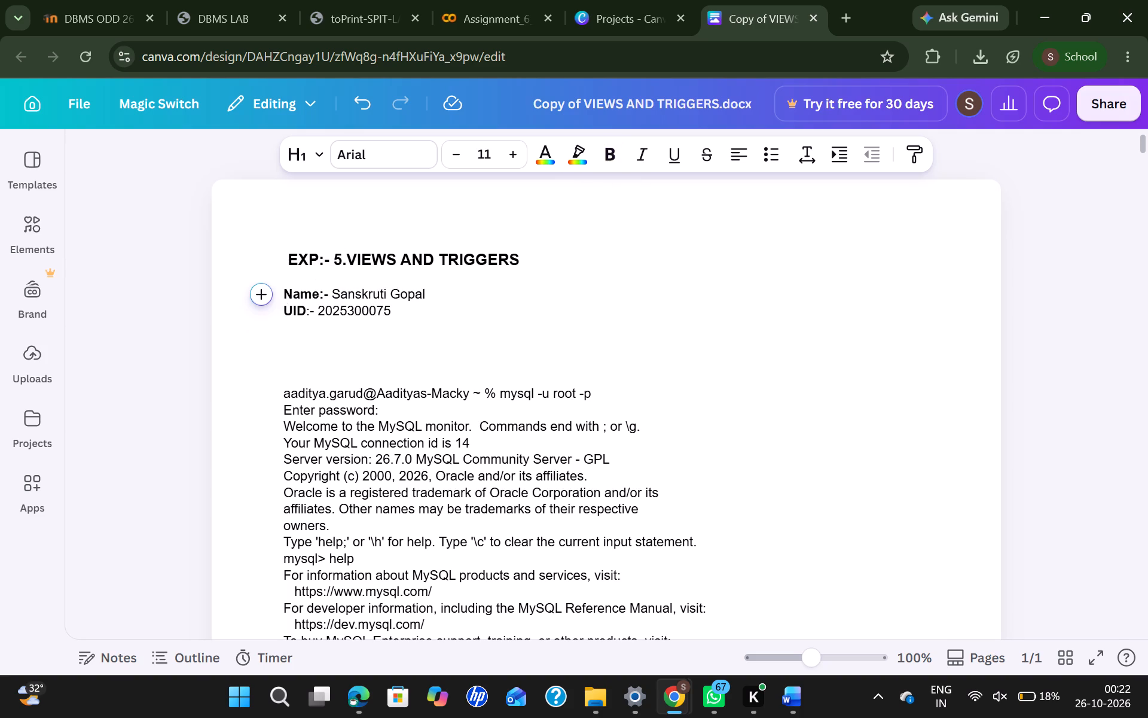
# Delete two of the empty lines between the UID line and the start of the terminal output.
pyautogui.click(328, 370)
pyautogui.press('BackSpace')
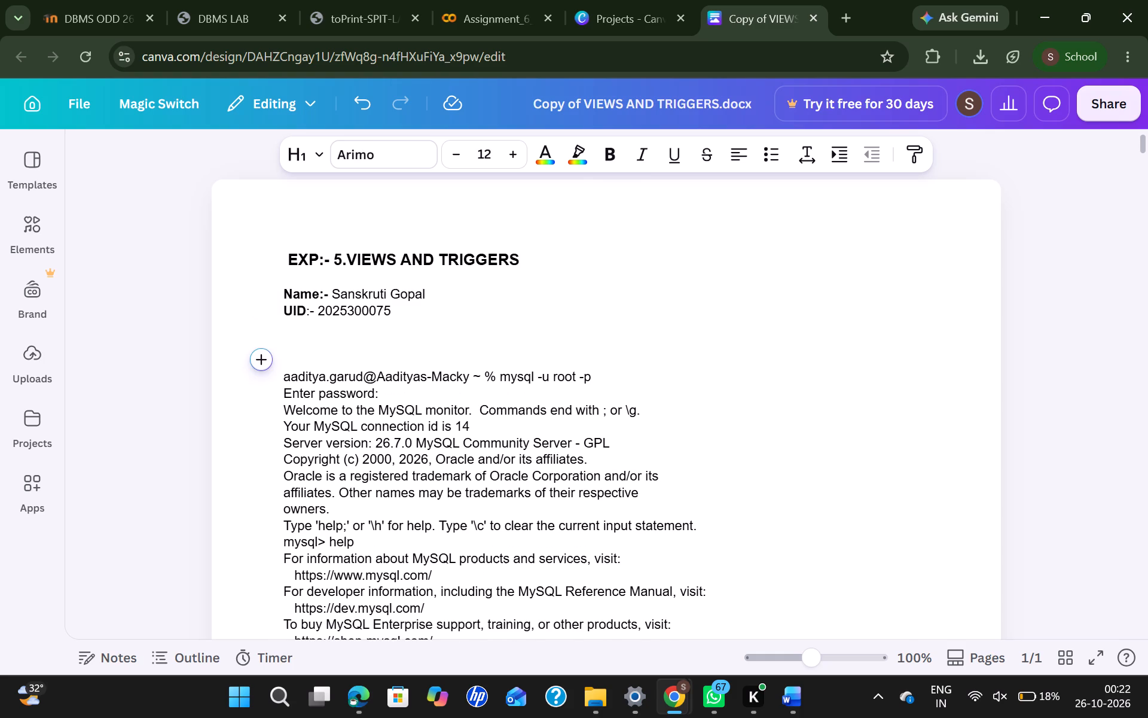
pyautogui.press('BackSpace')
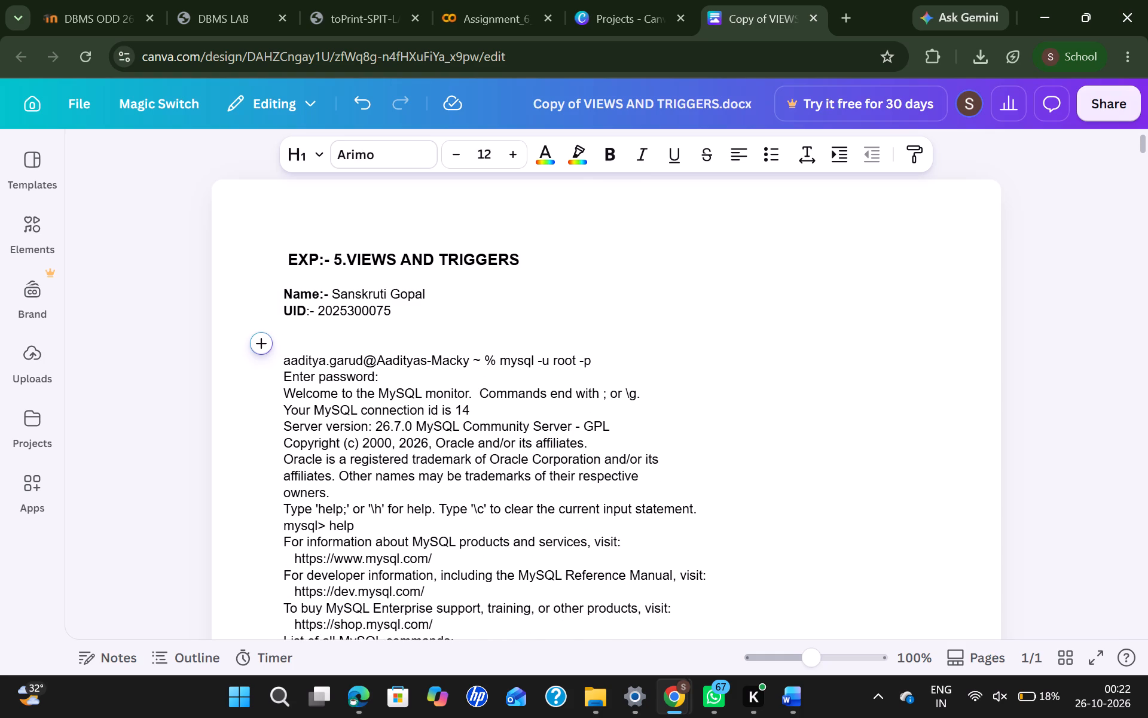
# Make the "Code:-" heading above the terminal output bold and add an empty line below it.
pyautogui.scroll(-2, 395, 390)
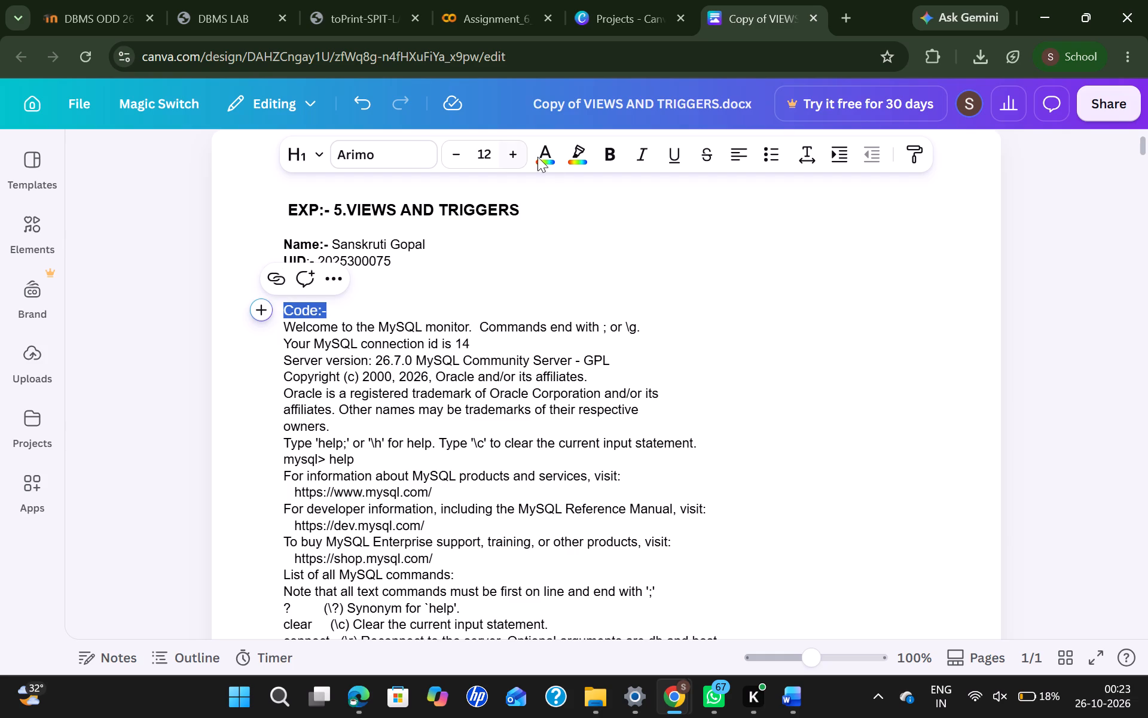
pyautogui.click(606, 150)
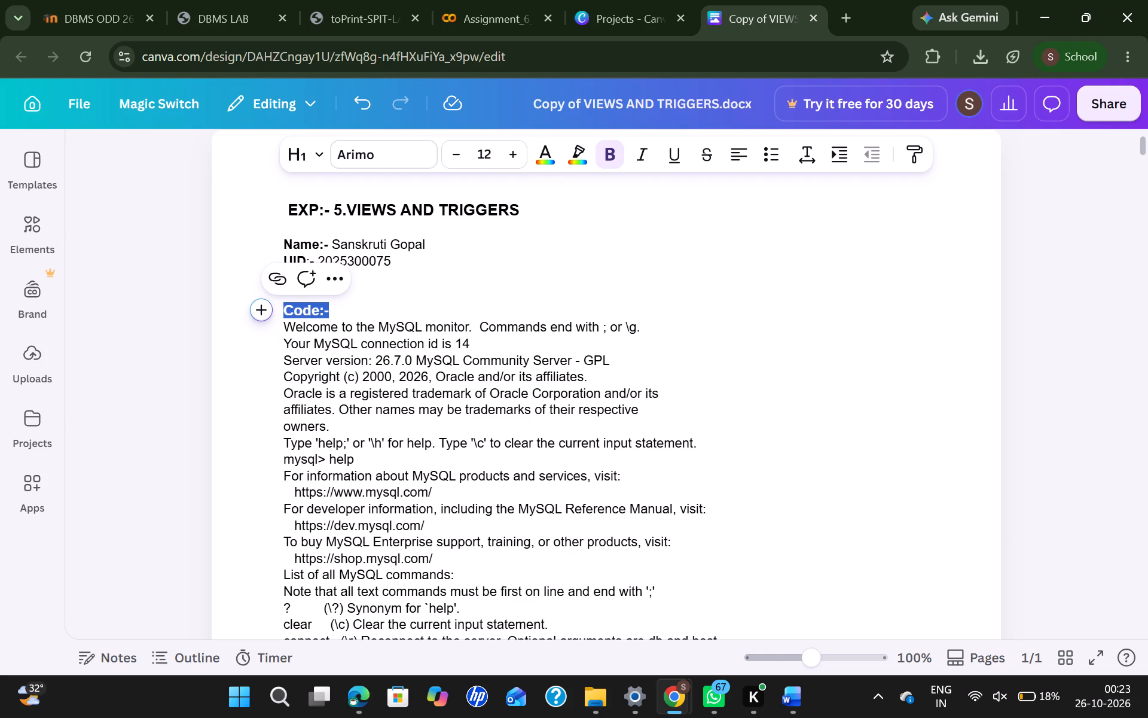
pyautogui.click(381, 302)
pyautogui.press('Return')
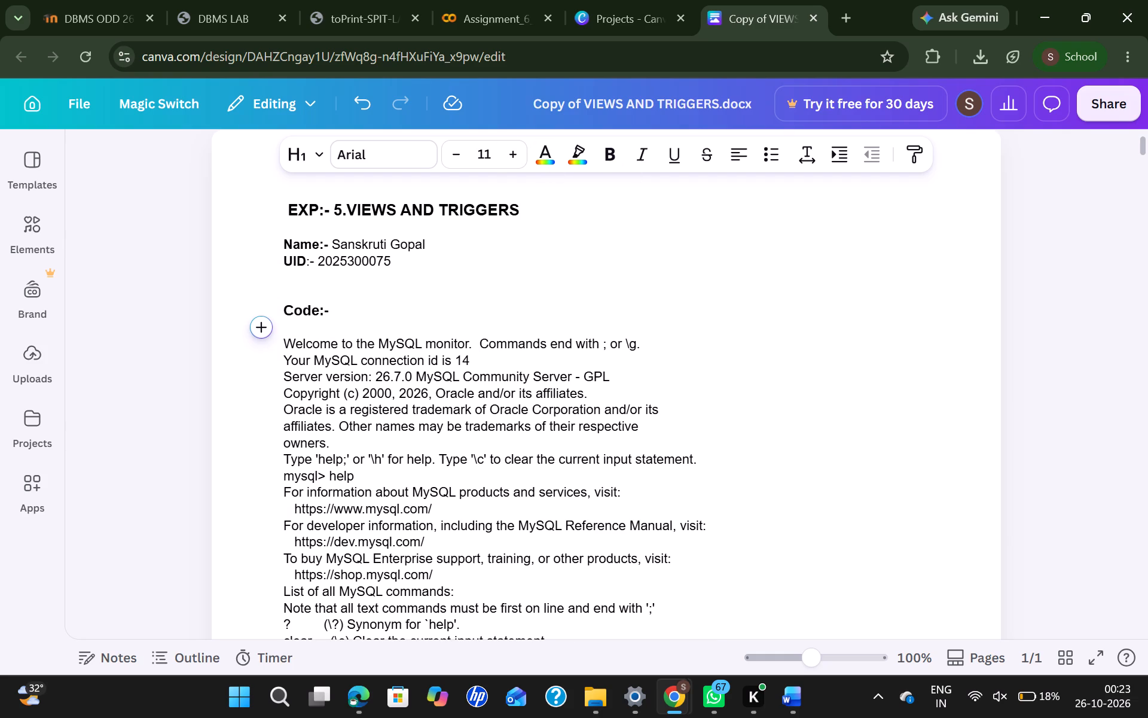
# Delete eight of the empty lines between the final mysql> prompt and the "Conclusion:-" heading at the document's end.
pyautogui.scroll(-2, 452, 419)
pyautogui.scroll(3, 452, 419)
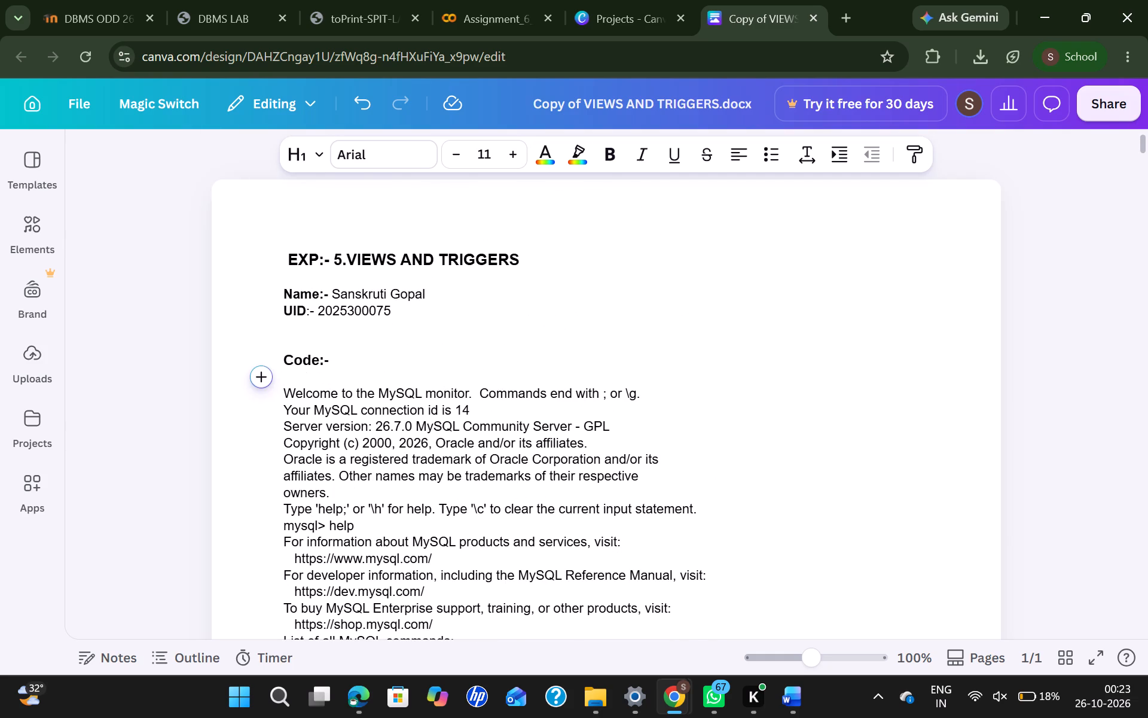
pyautogui.scroll(-5, 488, 327)
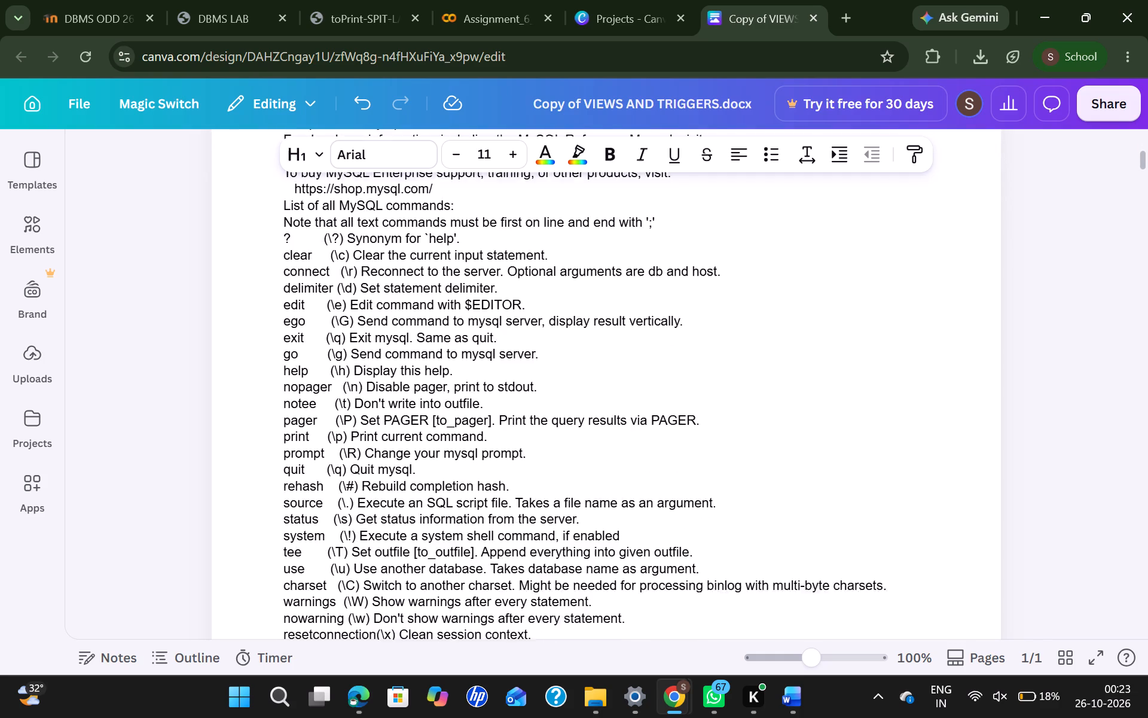
pyautogui.scroll(-17, 488, 327)
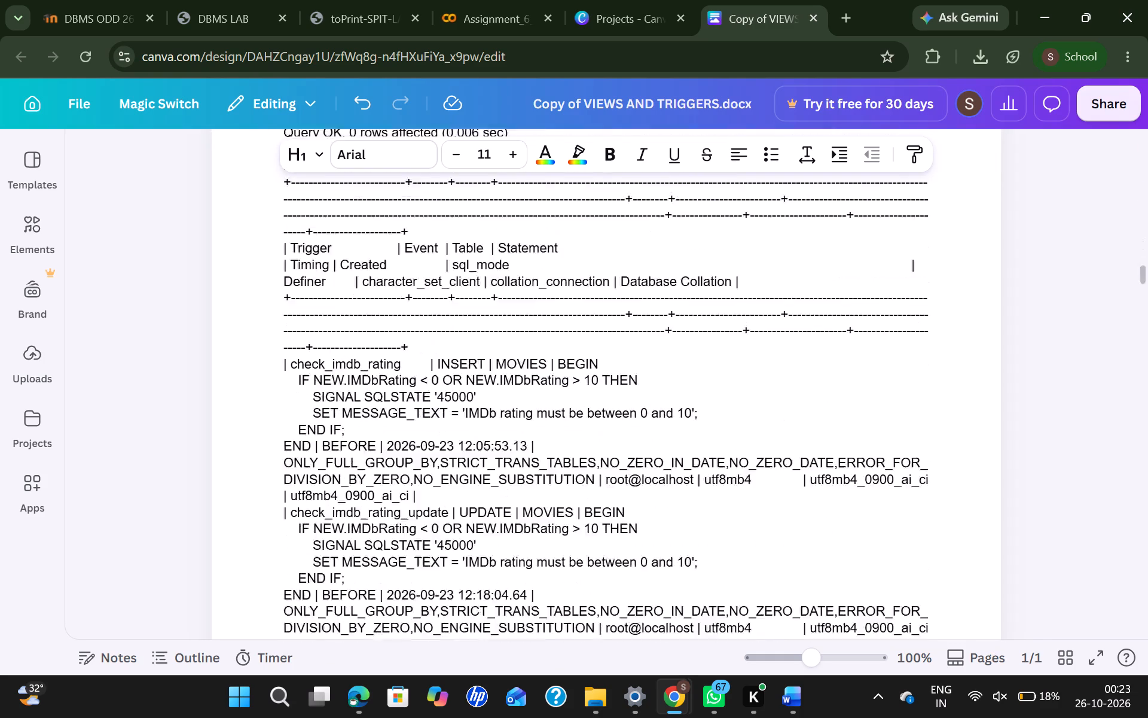
pyautogui.scroll(-12, 488, 327)
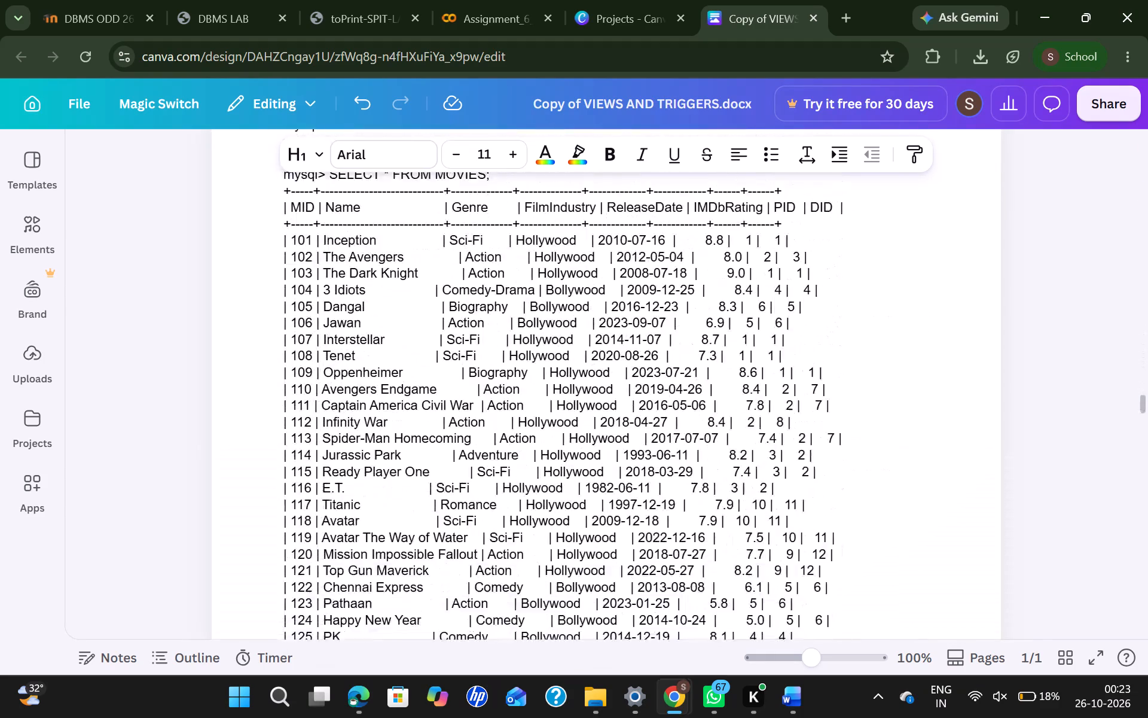
pyautogui.scroll(-17, 488, 327)
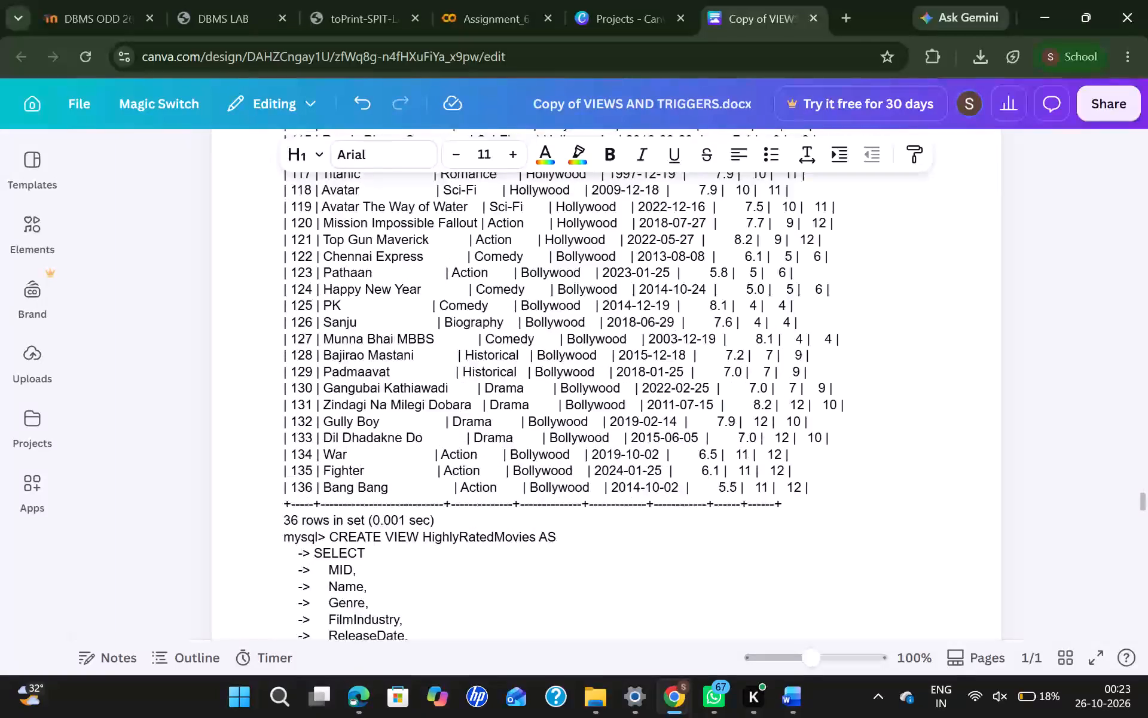
pyautogui.scroll(-11, 488, 327)
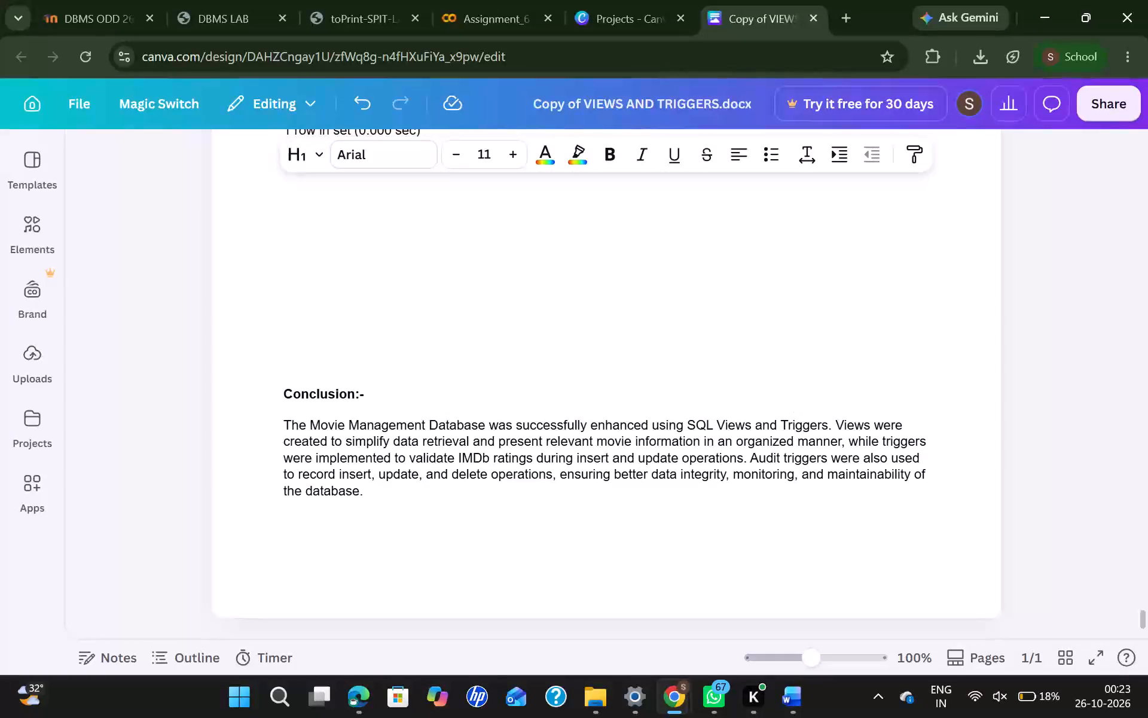
pyautogui.scroll(2, 422, 342)
pyautogui.click(291, 522)
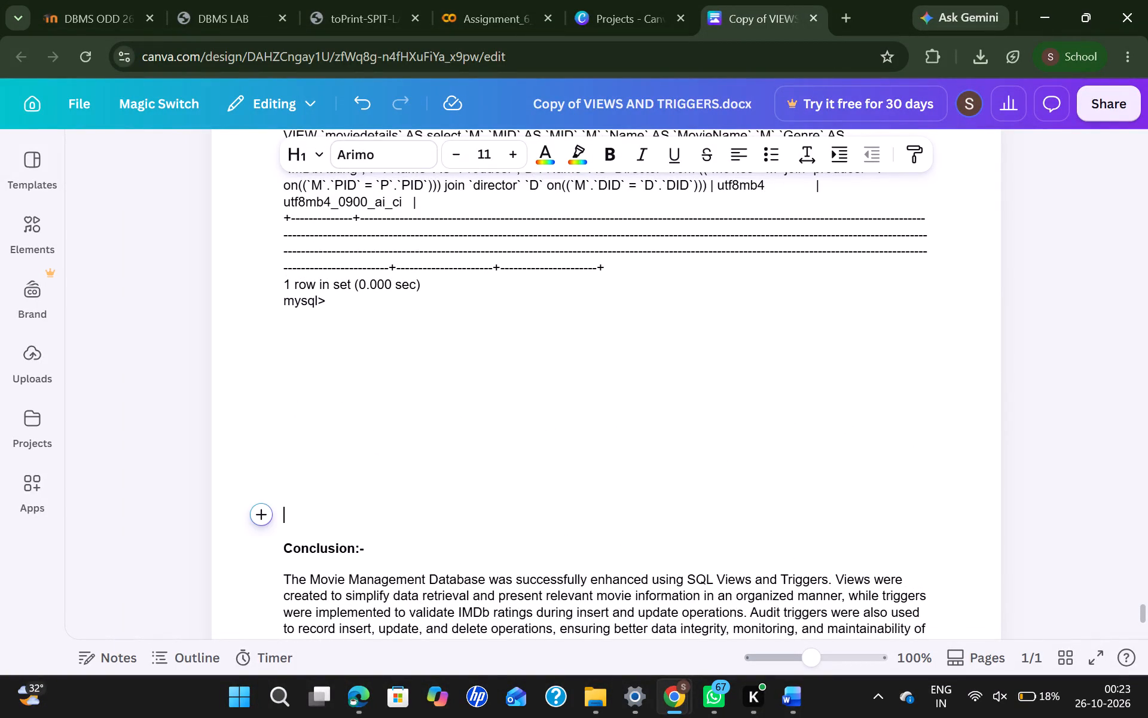
pyautogui.press('BackSpace')
pyautogui.press('BackSpace')
pyautogui.press('BackSpace')
pyautogui.press('BackSpace')
pyautogui.press('BackSpace')
pyautogui.press('BackSpace')
pyautogui.press('BackSpace')
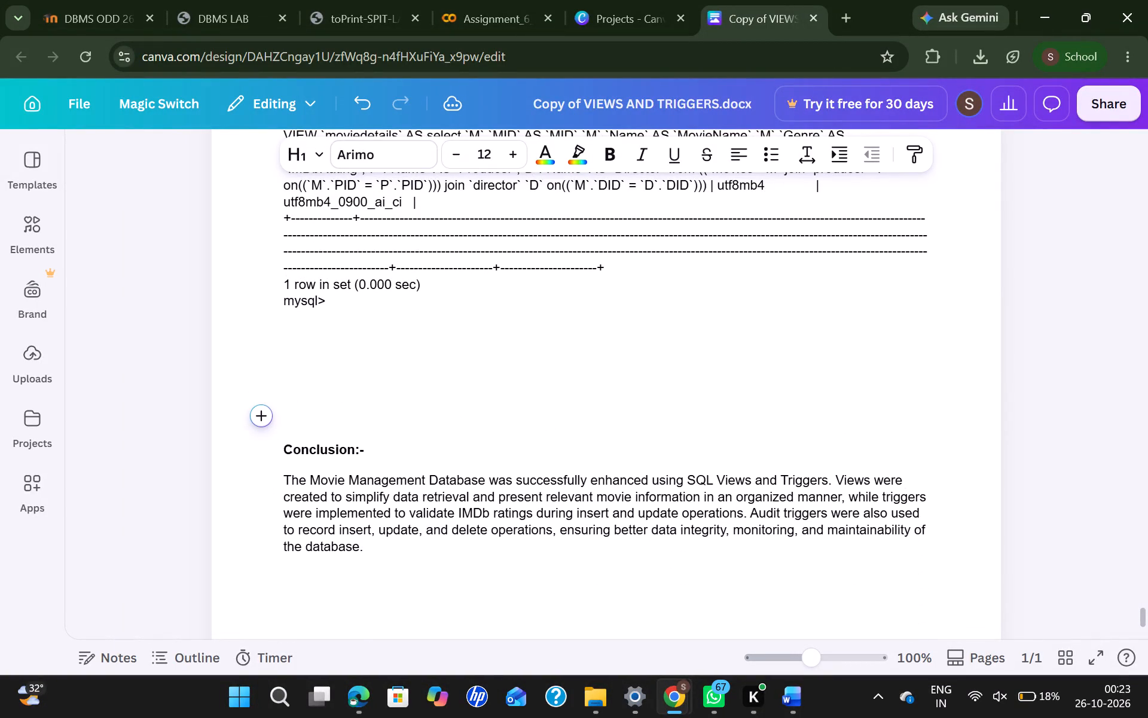
pyautogui.press('BackSpace')
pyautogui.scroll(-2, 364, 515)
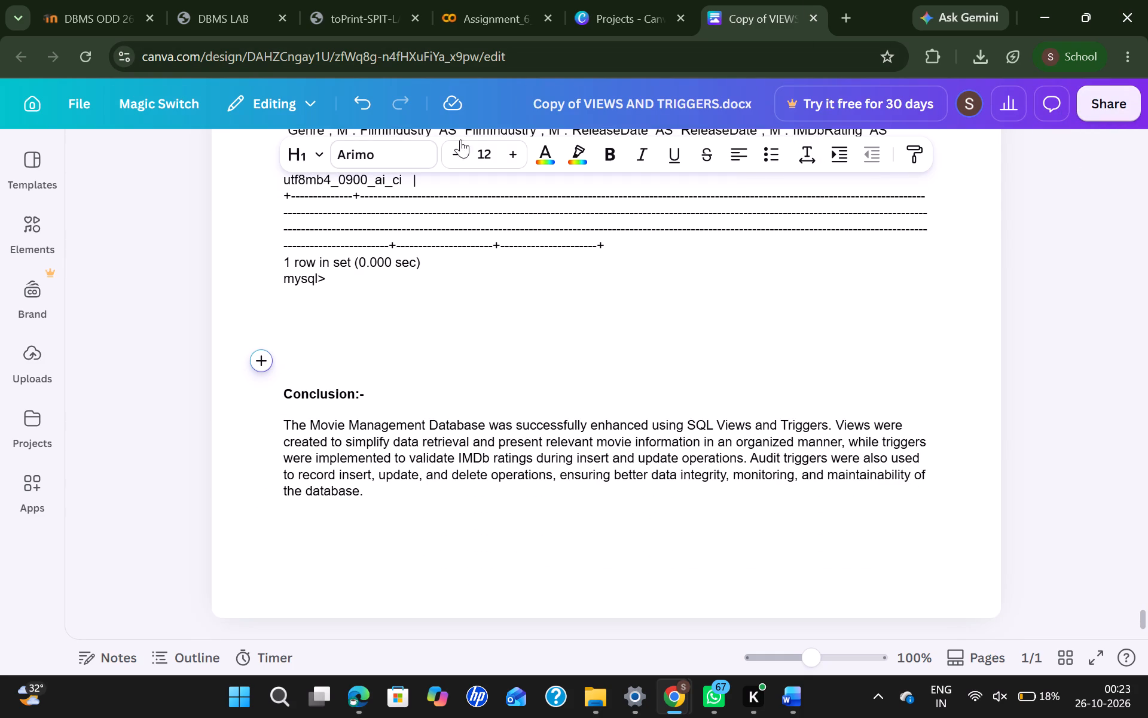
# Download the Views and Triggers document as a PDF using the Digital preset.
pyautogui.click(303, 95)
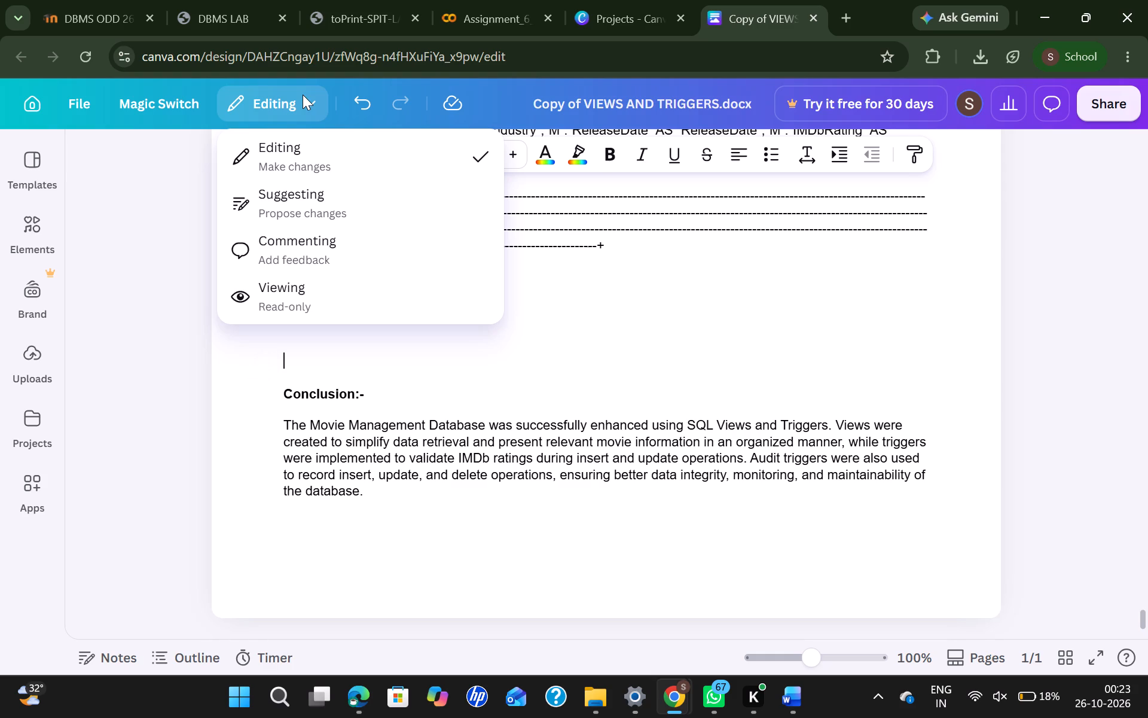
pyautogui.click(156, 215)
pyautogui.click(88, 105)
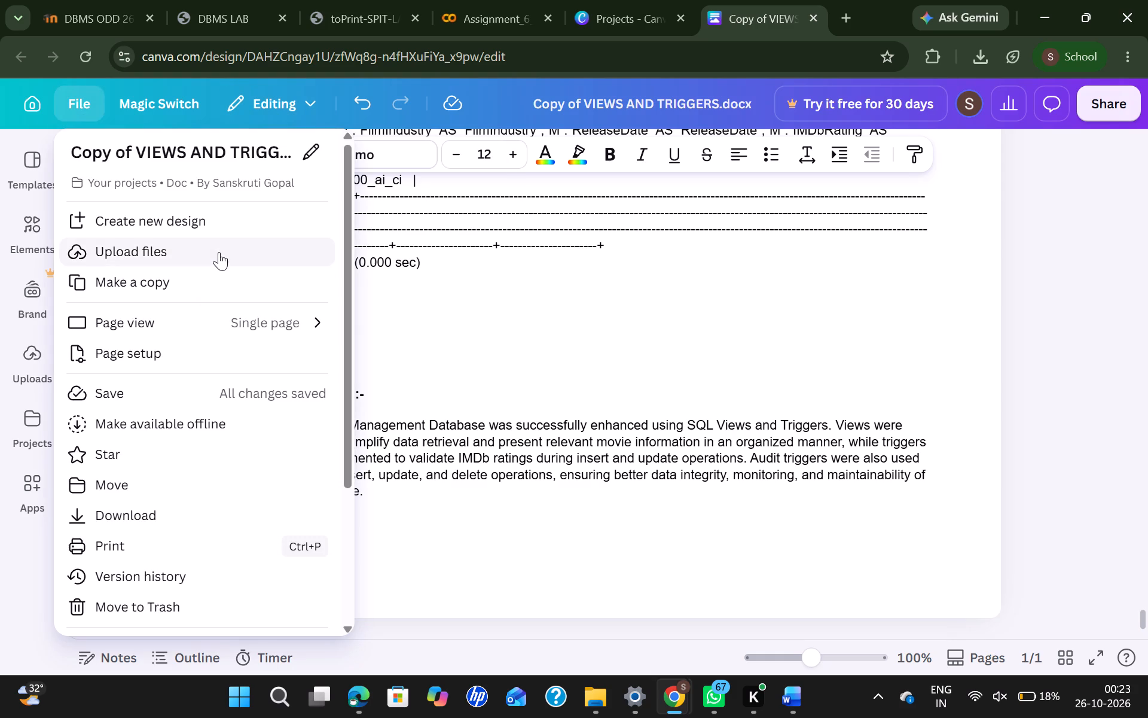
pyautogui.click(145, 519)
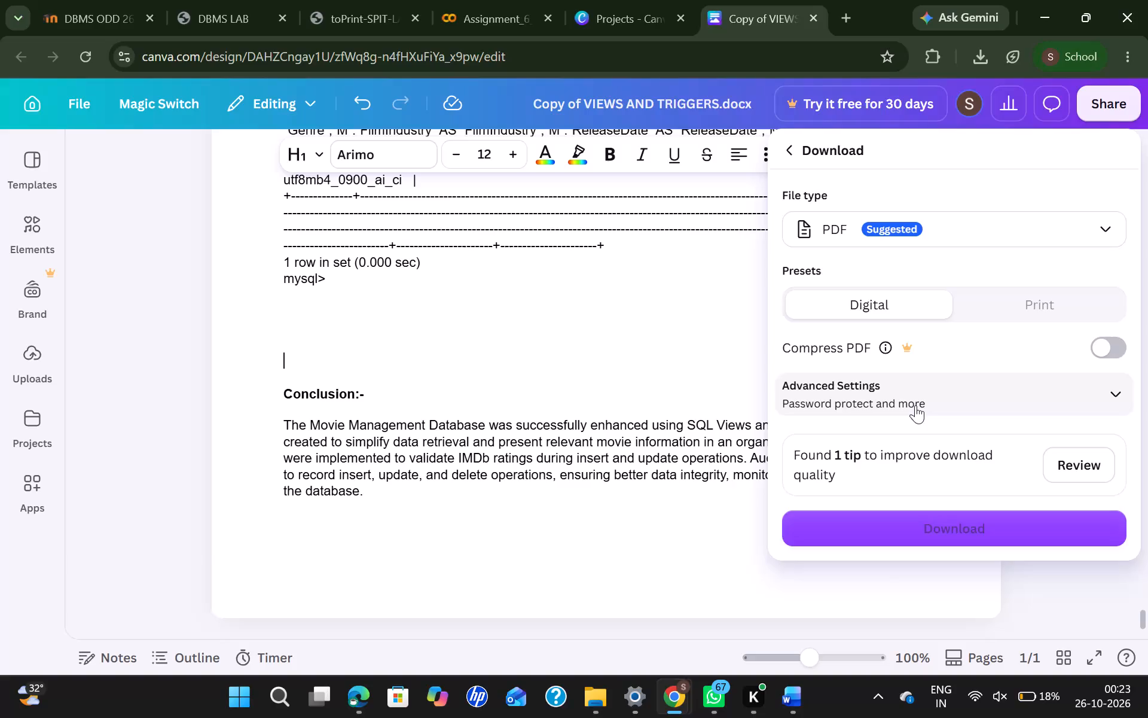
pyautogui.click(896, 527)
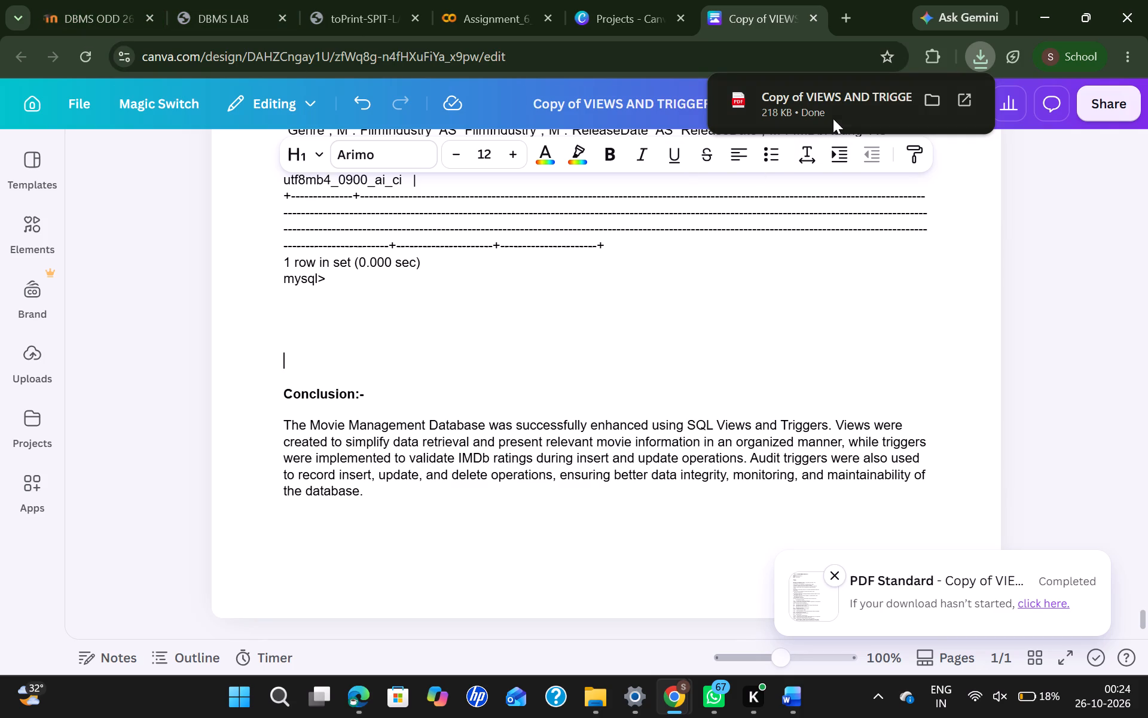
# Switch to File Explorer and open the Downloads folder to check for the downloaded Views and Triggers PDF.
pyautogui.click(586, 701)
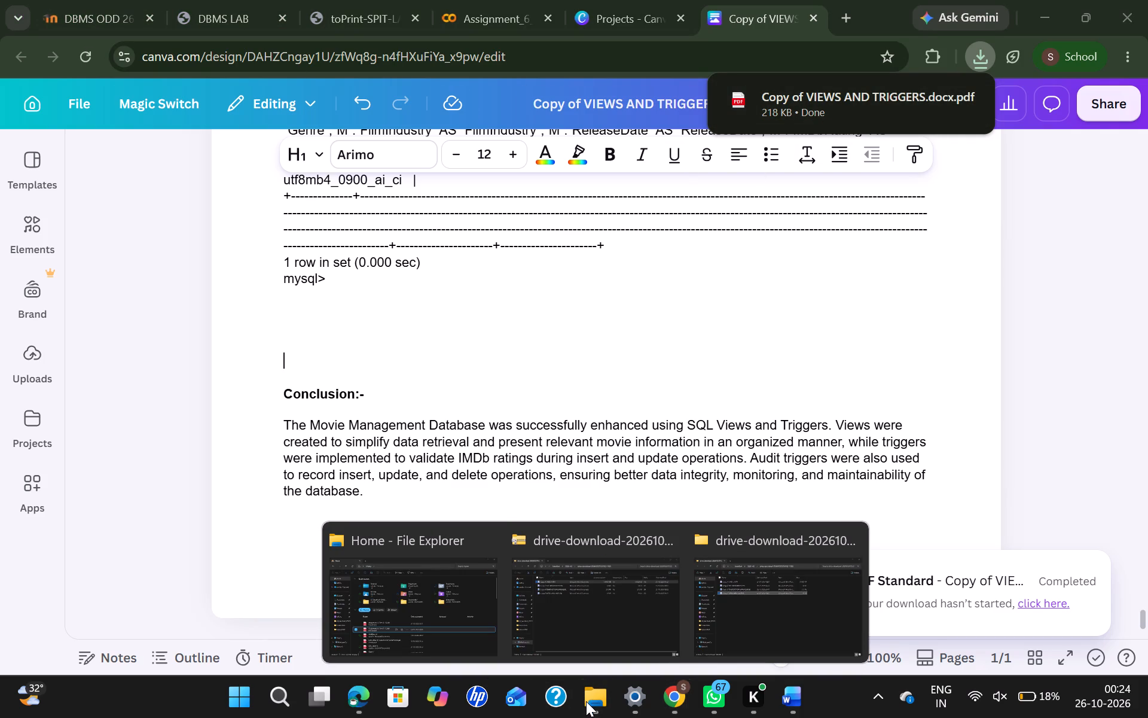
pyautogui.click(774, 566)
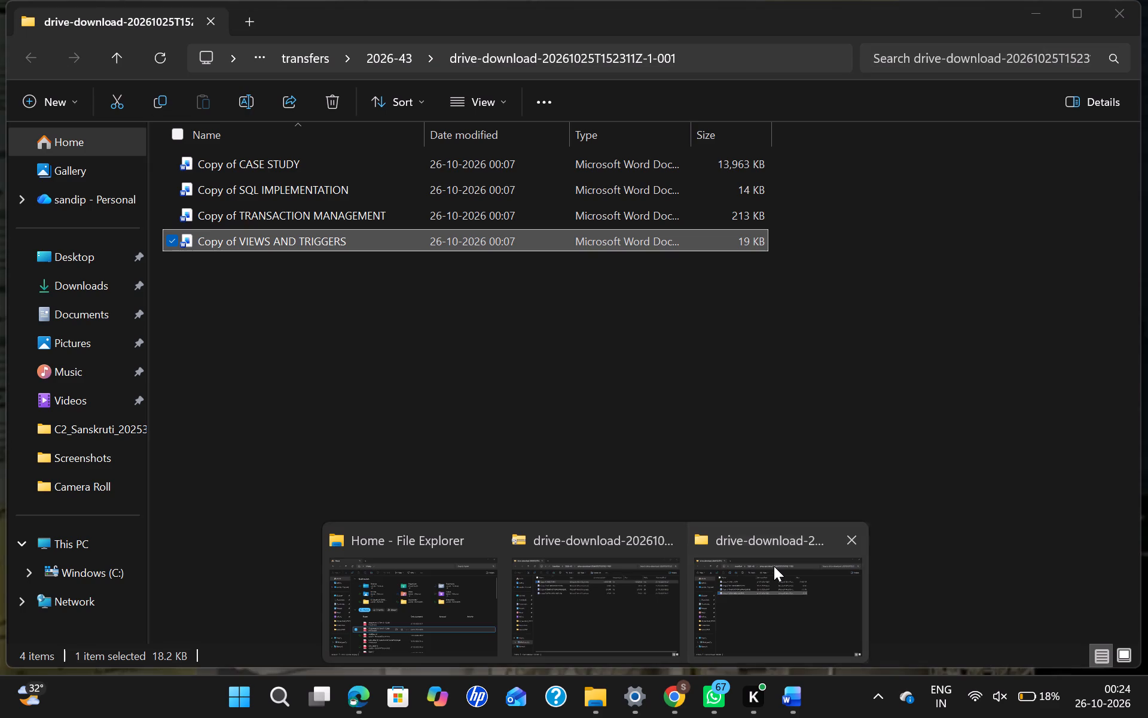
pyautogui.click(109, 283)
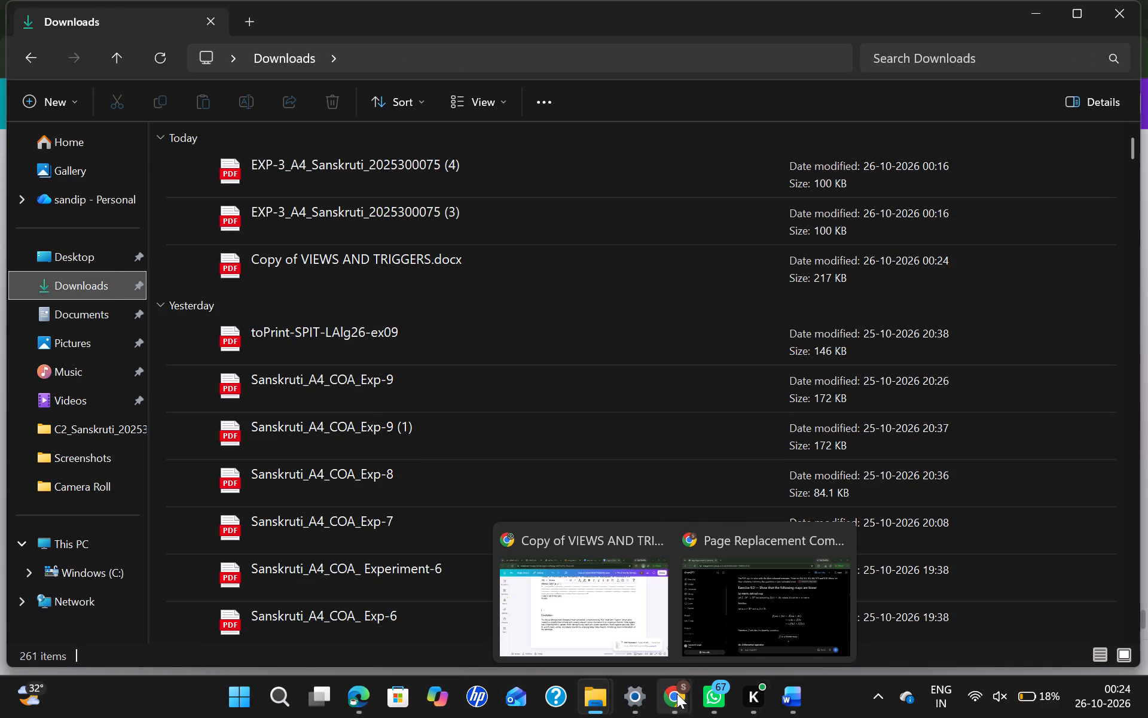
# Switch back to the document in Canva and look through it from the conclusion up to the experiment title.
pyautogui.click(615, 599)
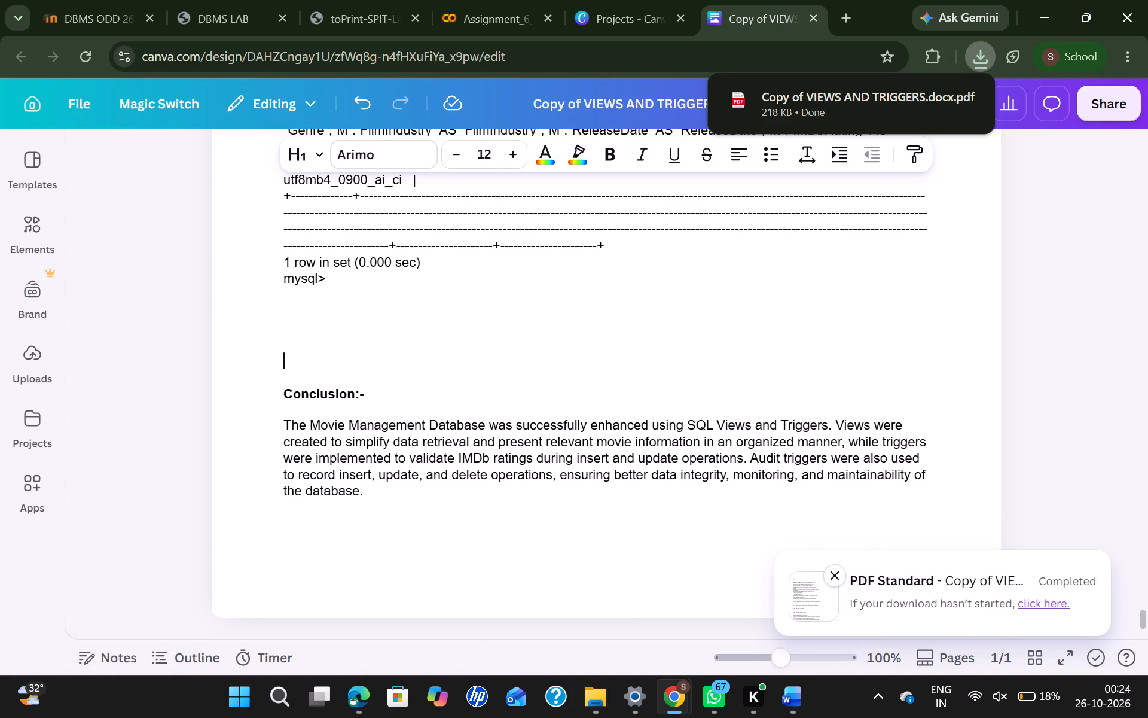
pyautogui.scroll(17, 627, 294)
pyautogui.scroll(20, 627, 294)
pyautogui.scroll(3, 627, 294)
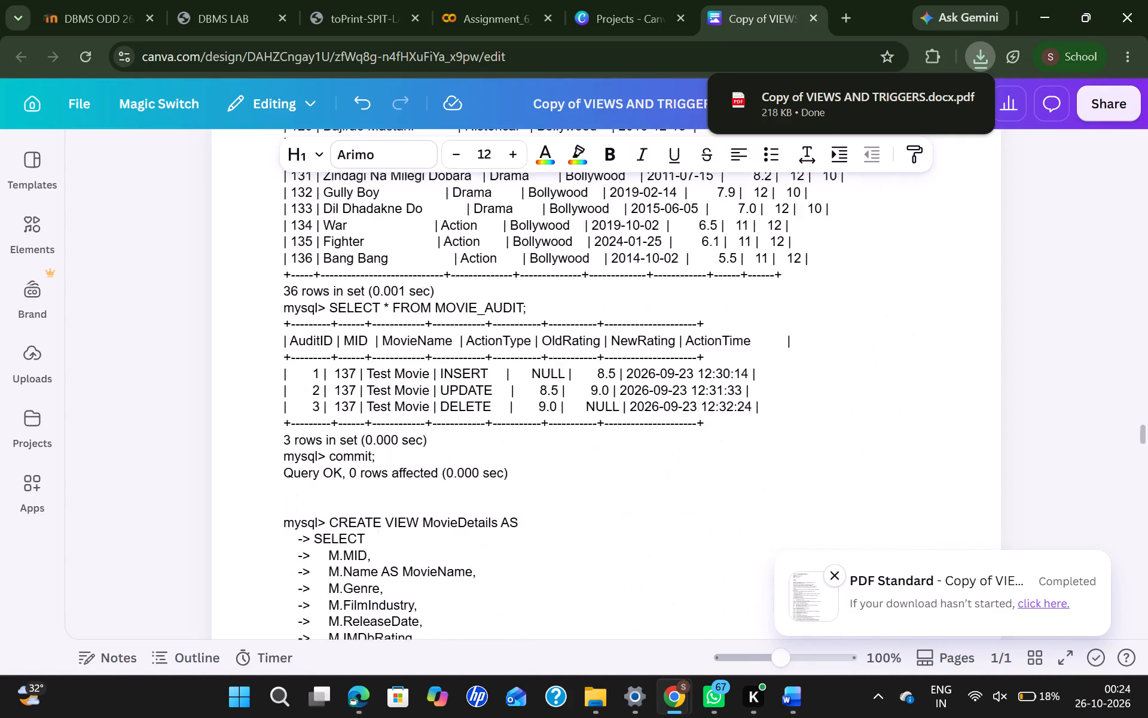
pyautogui.scroll(17, 627, 294)
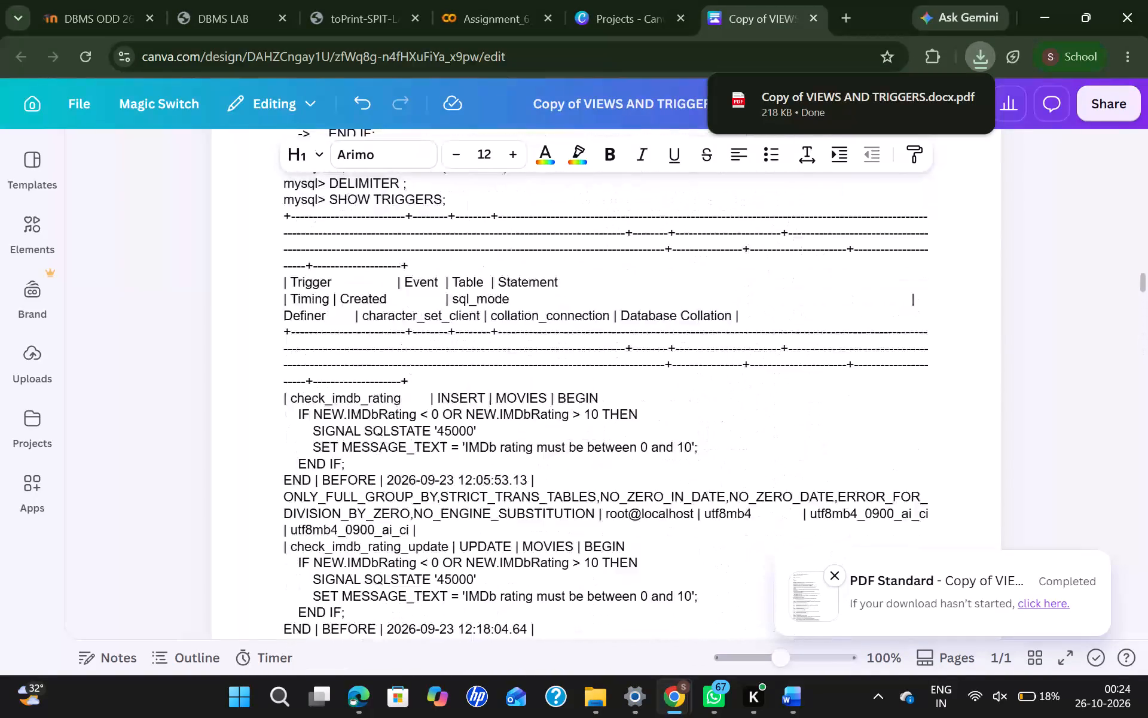
pyautogui.scroll(16, 627, 294)
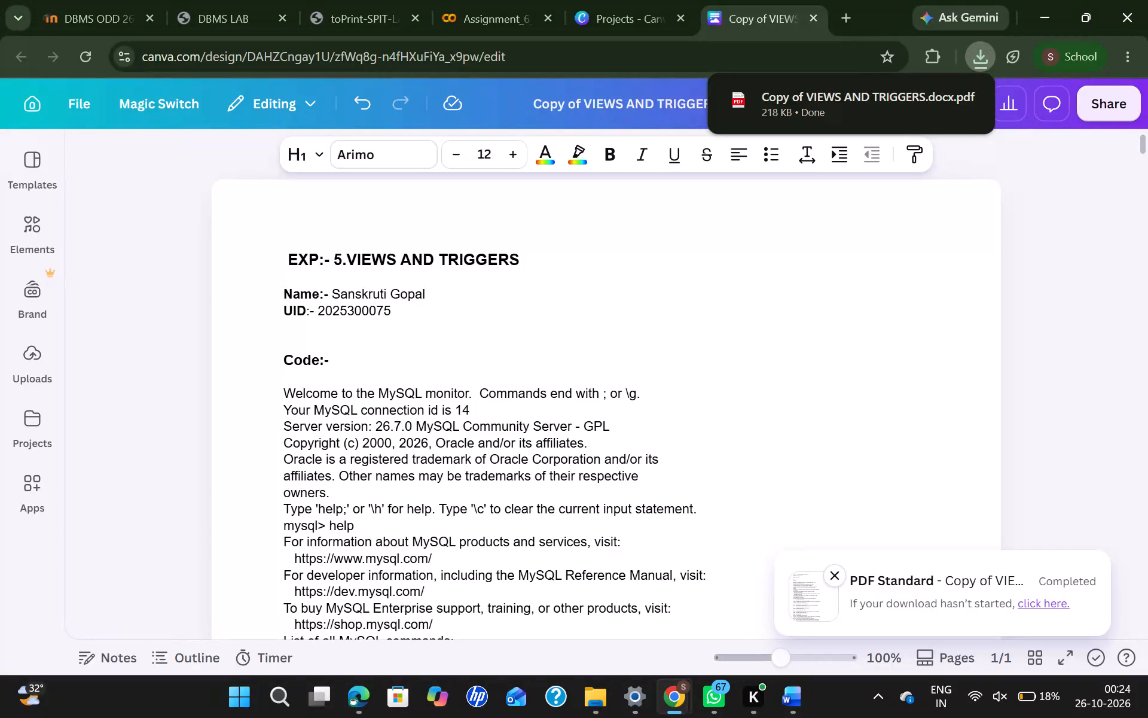
# Switch to the DBMS Moodle page and examine the EXPT3 Batch A4 submission details and the list of course experiments.
pyautogui.click(65, 5)
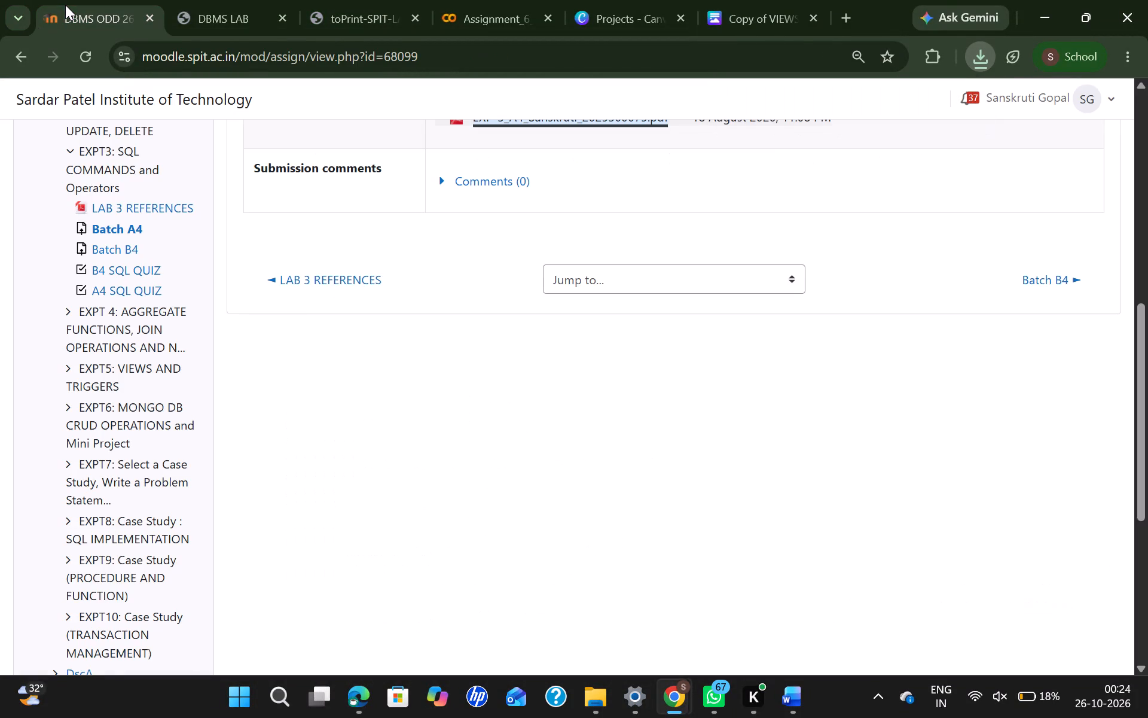
pyautogui.scroll(8, 310, 288)
pyautogui.scroll(-3, 301, 410)
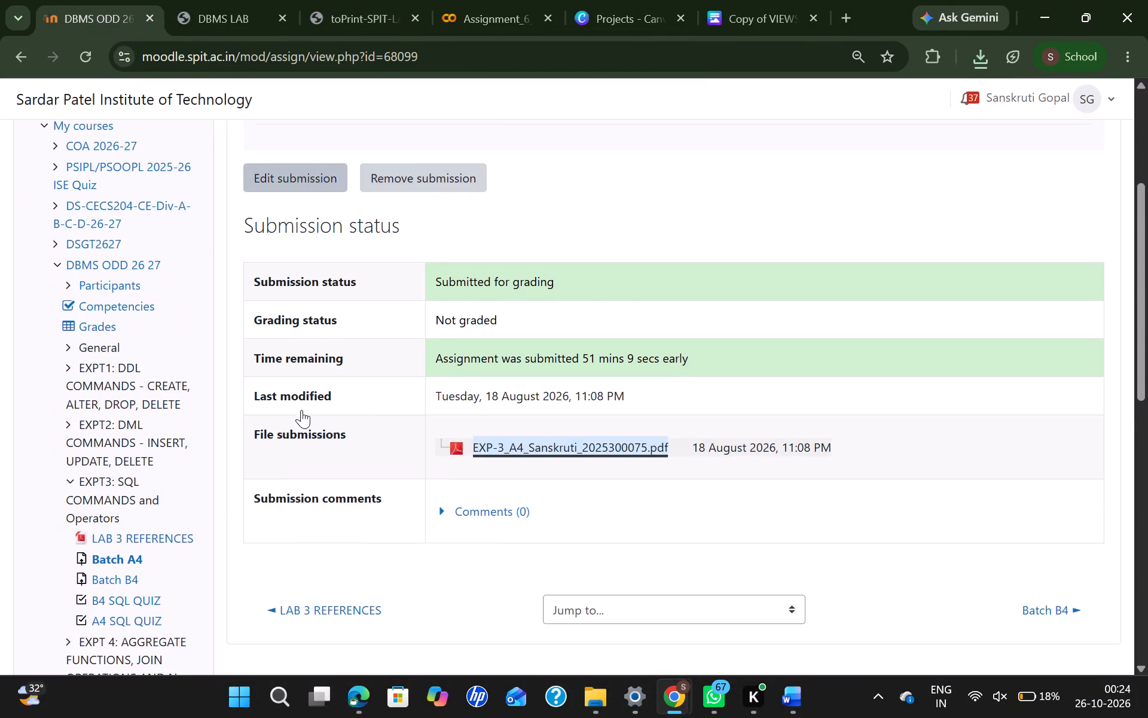
pyautogui.scroll(-2, 301, 410)
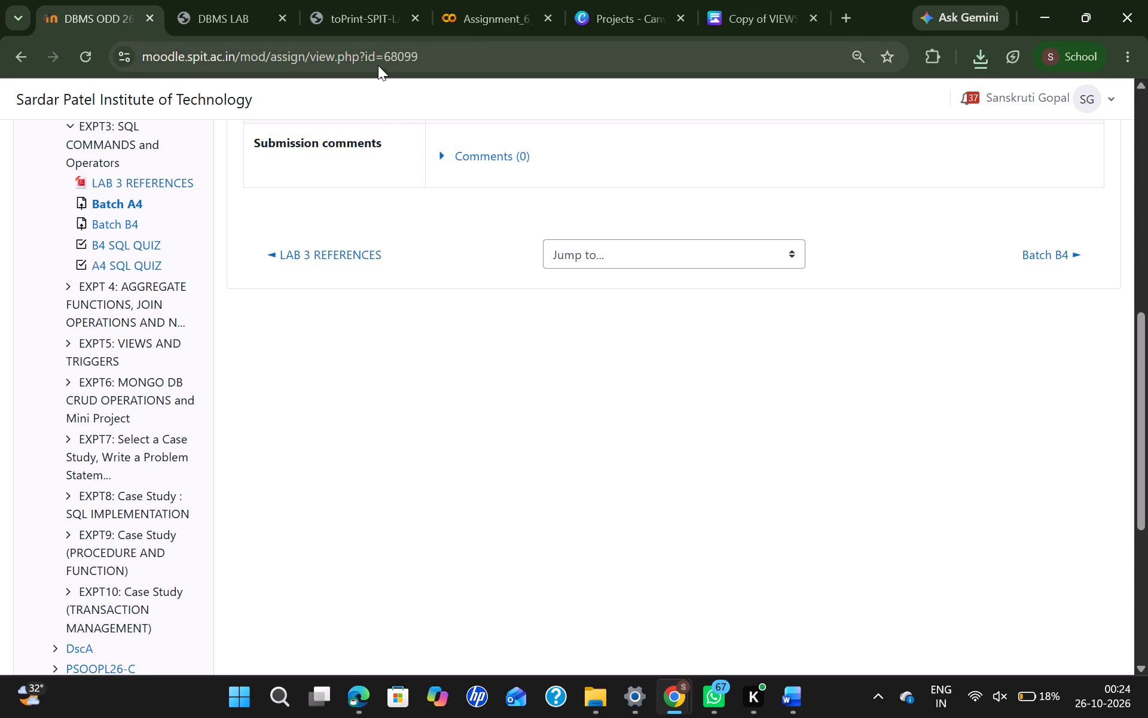
# Switch back to the Views and Triggers document in Canva.
pyautogui.click(657, 13)
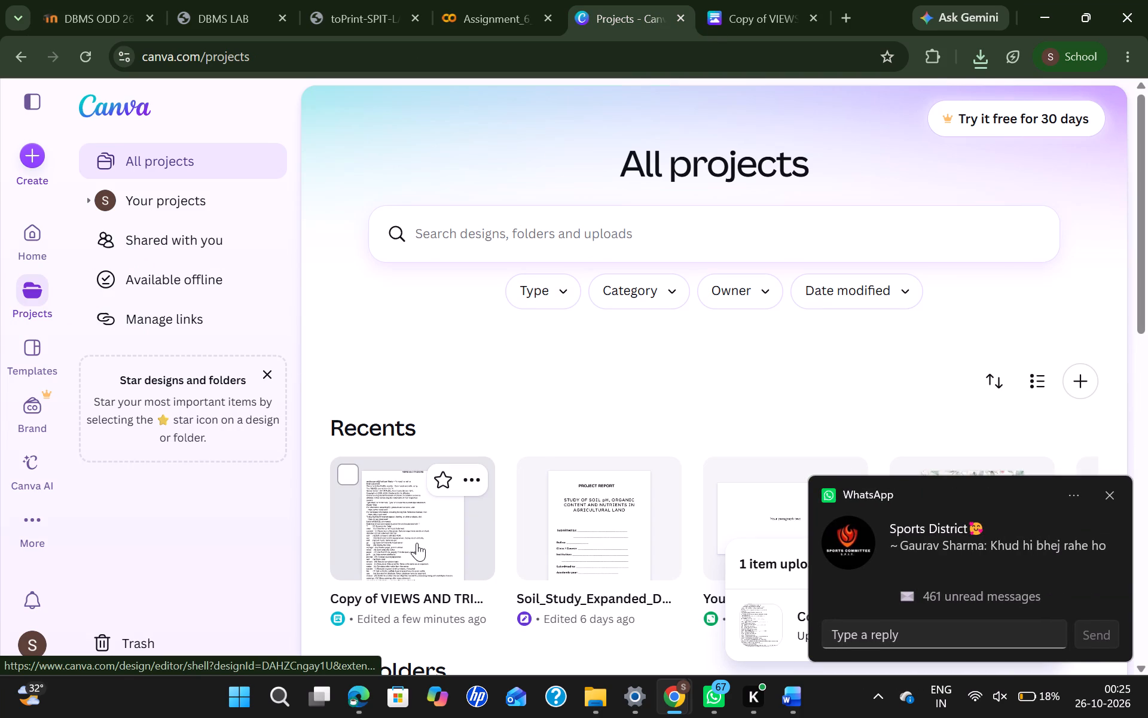
pyautogui.click(764, 18)
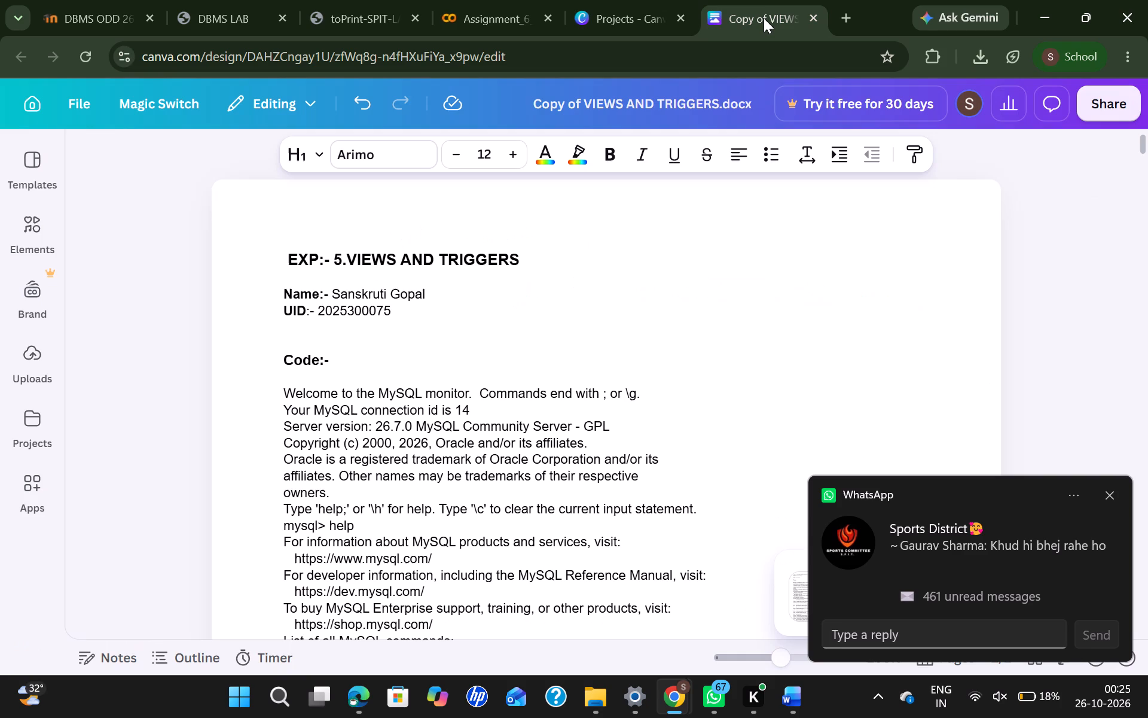
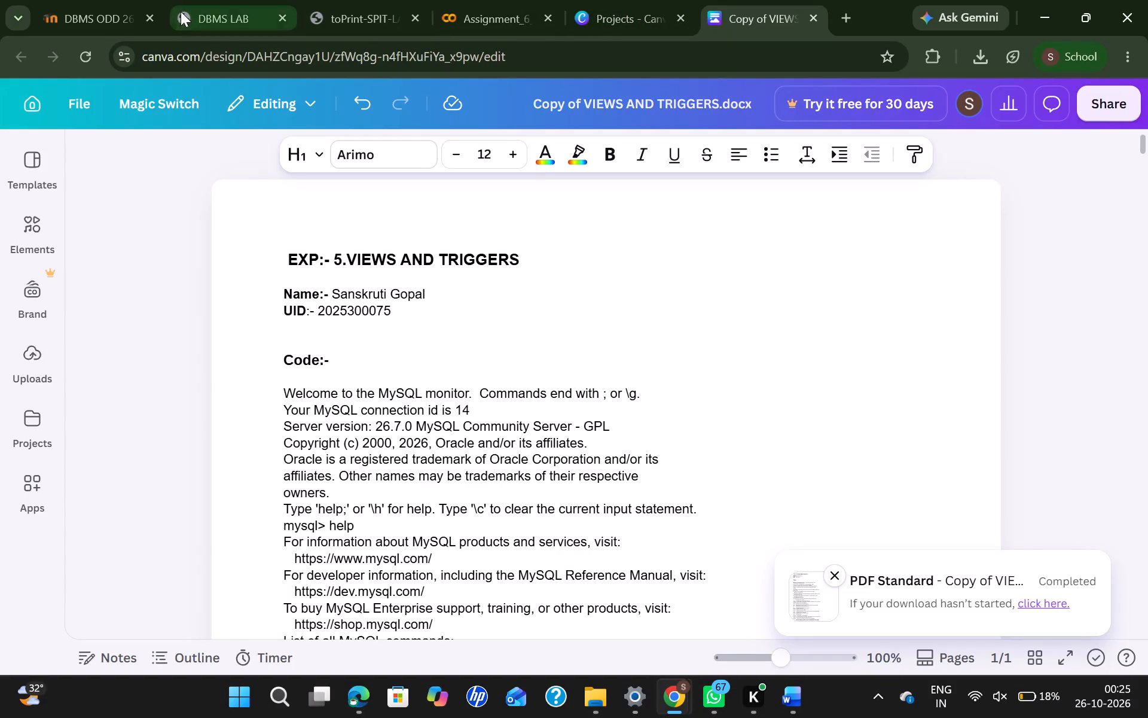
# Switch to the DBMS course page on Moodle, where the EXPT5: Views and Triggers section is listed.
pyautogui.click(118, 10)
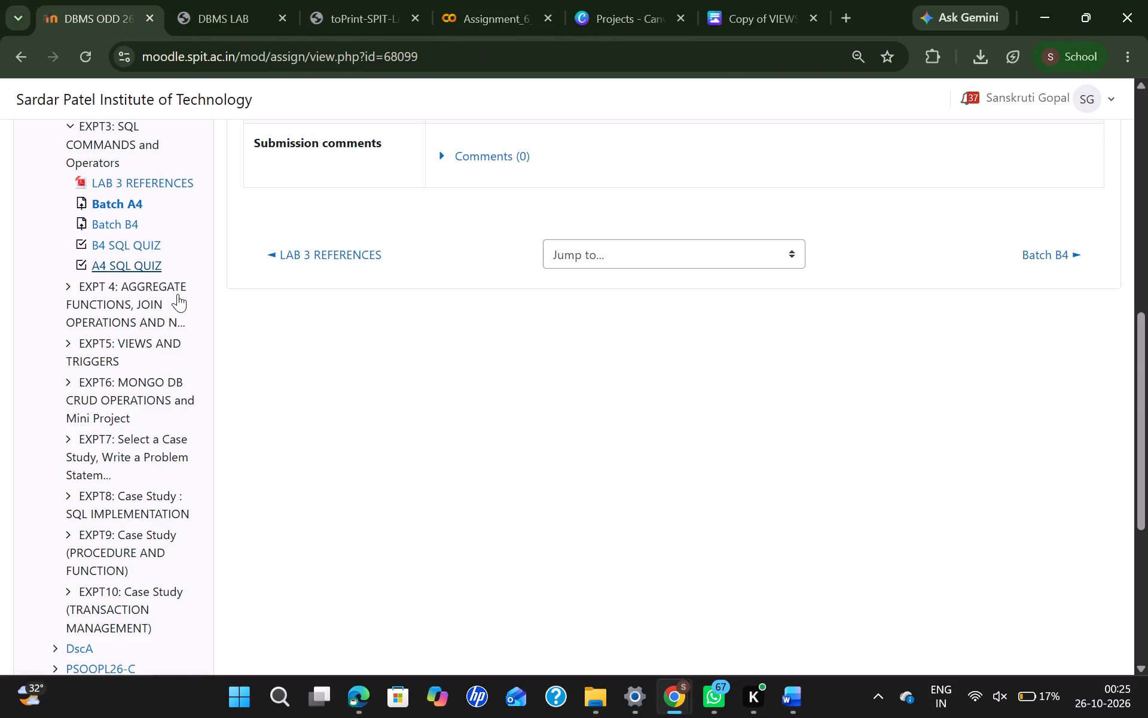
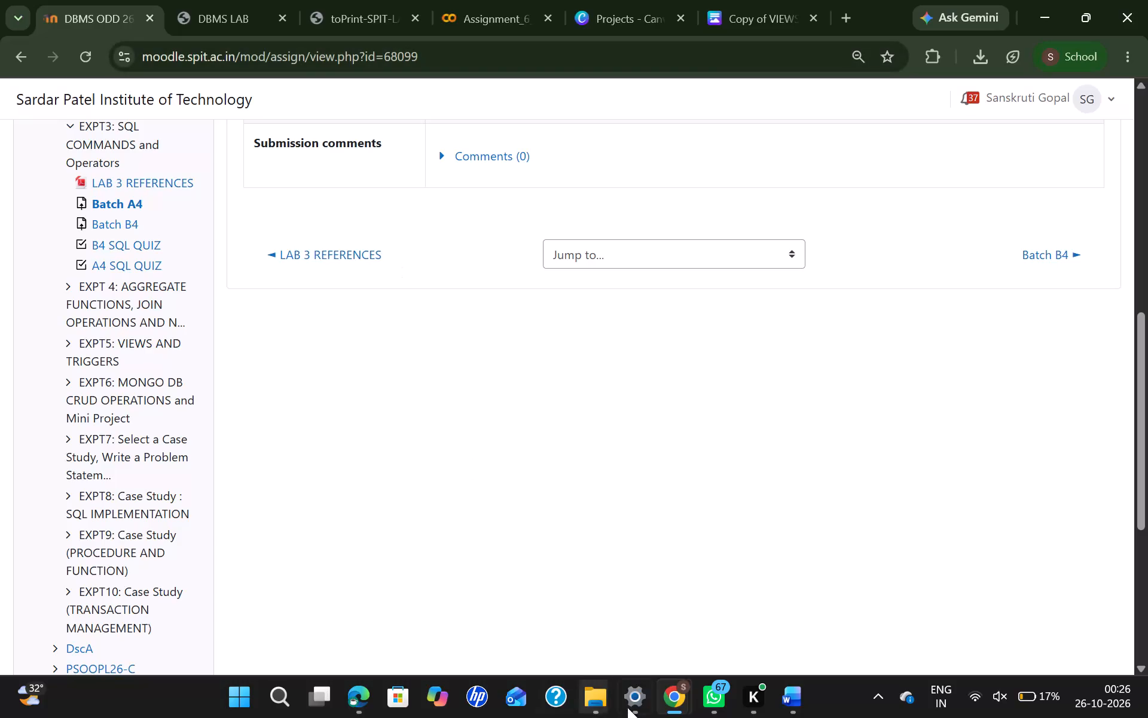
# Switch to File Explorer and view the Copy of SQL IMPLEMENTATION document from the drive-download archive, minimising Word when done.
pyautogui.click(592, 699)
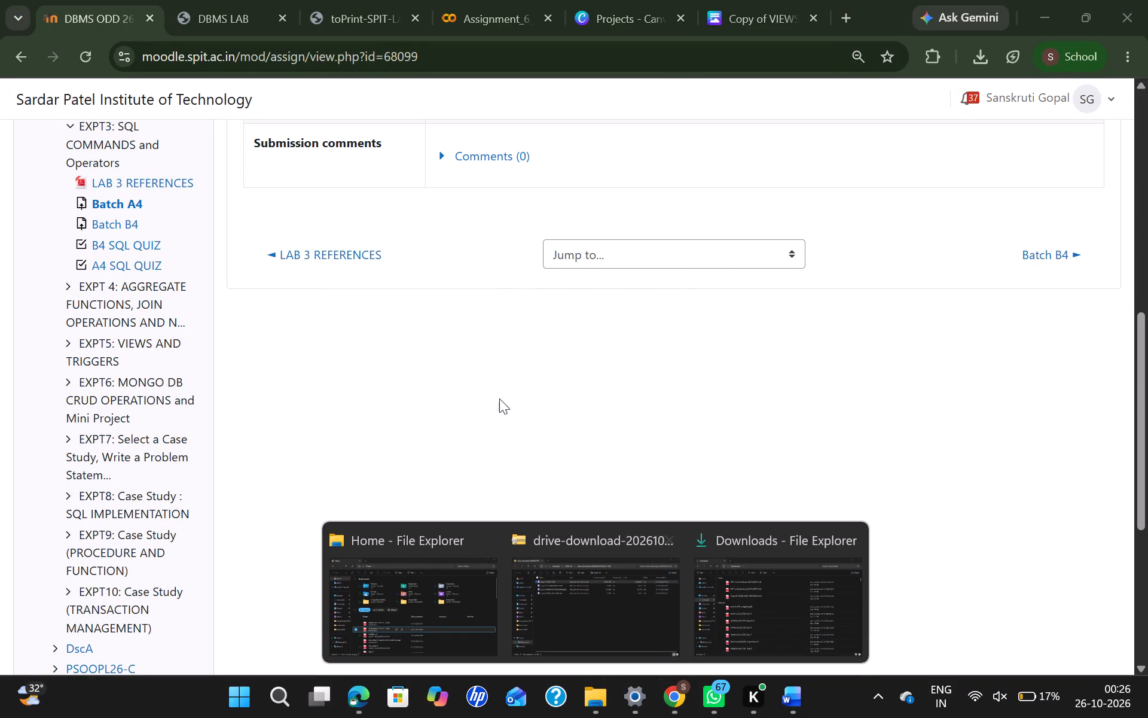
pyautogui.click(561, 603)
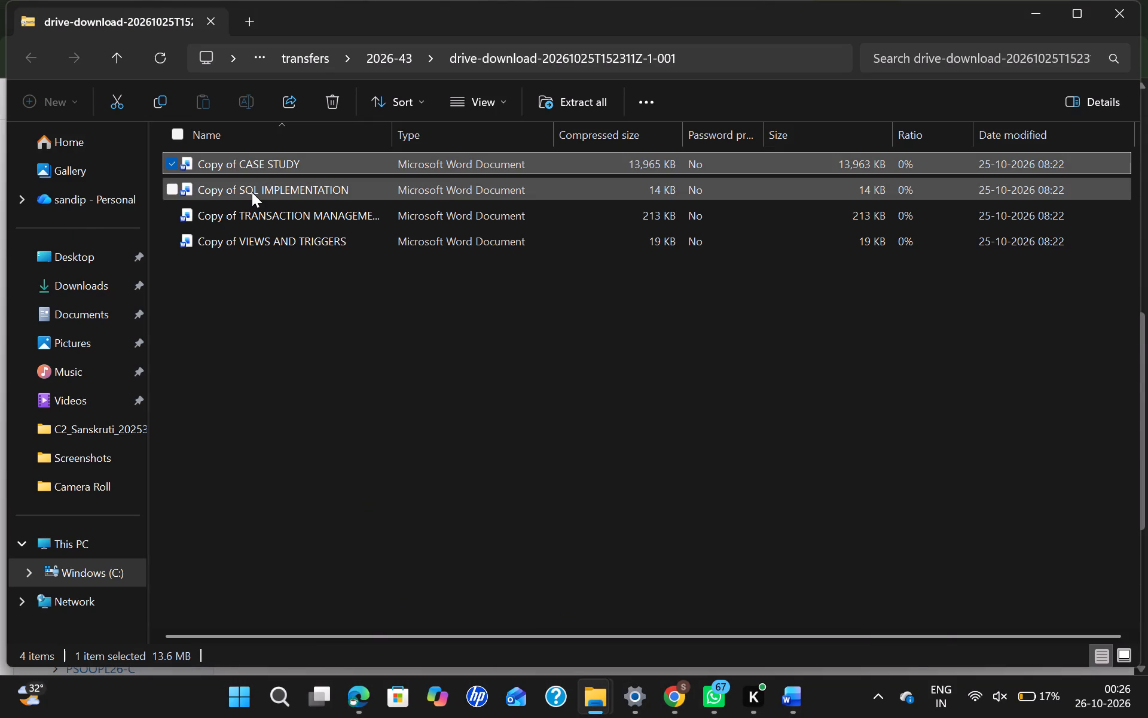
pyautogui.doubleClick(252, 192)
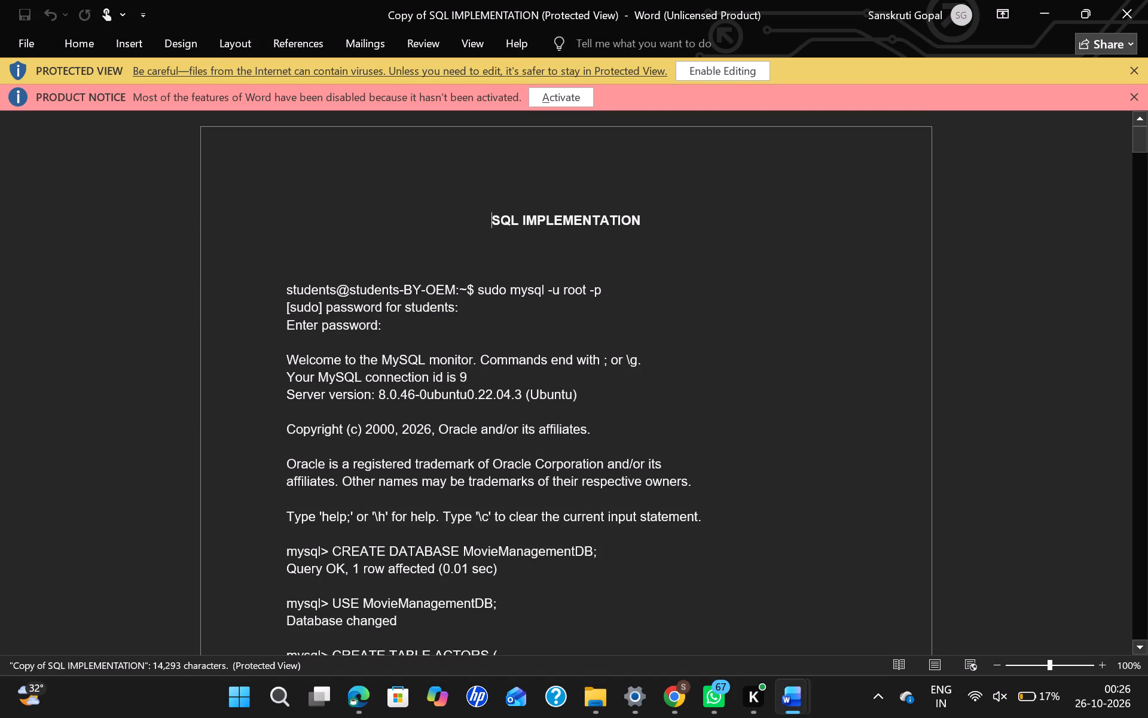
pyautogui.click(1049, 16)
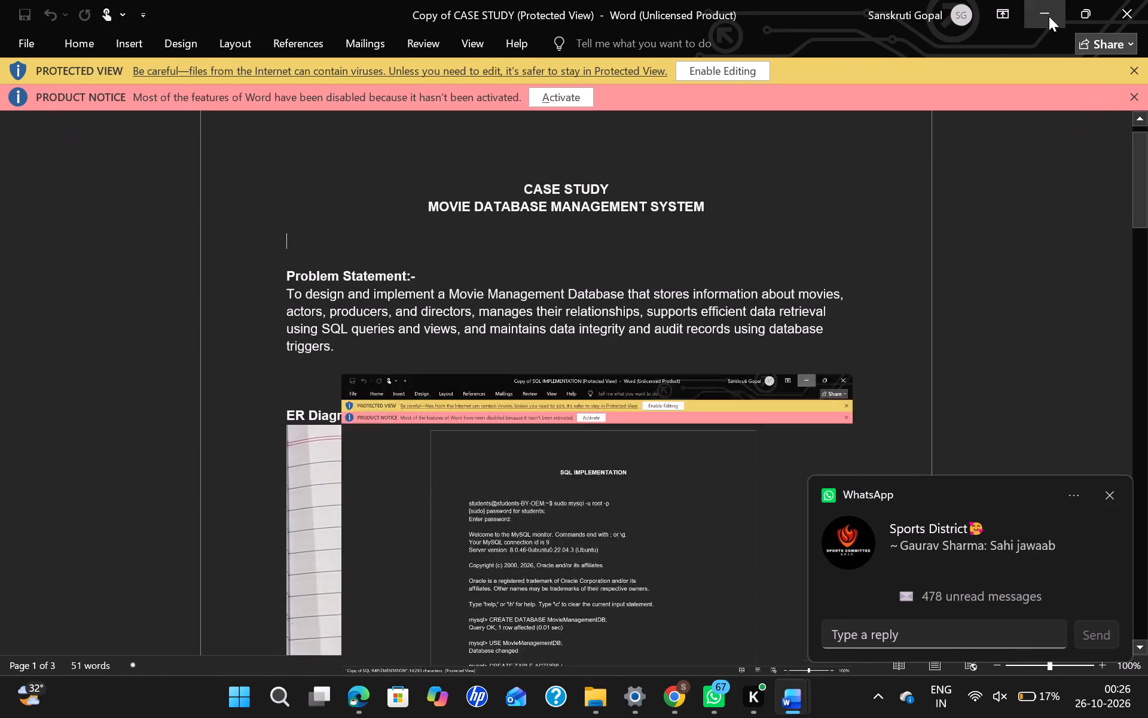
pyautogui.click(1046, 23)
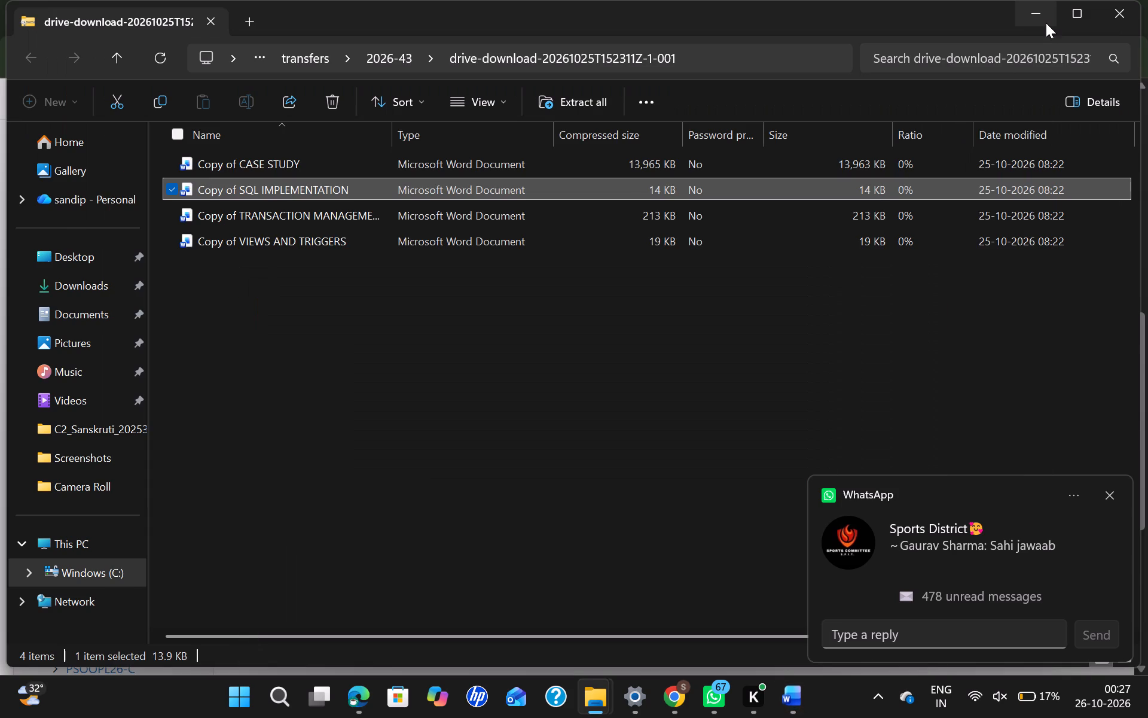
# Look through the Home, Downloads, Documents and Desktop folders, and reopen the recent drive-download archive.
pyautogui.click(134, 132)
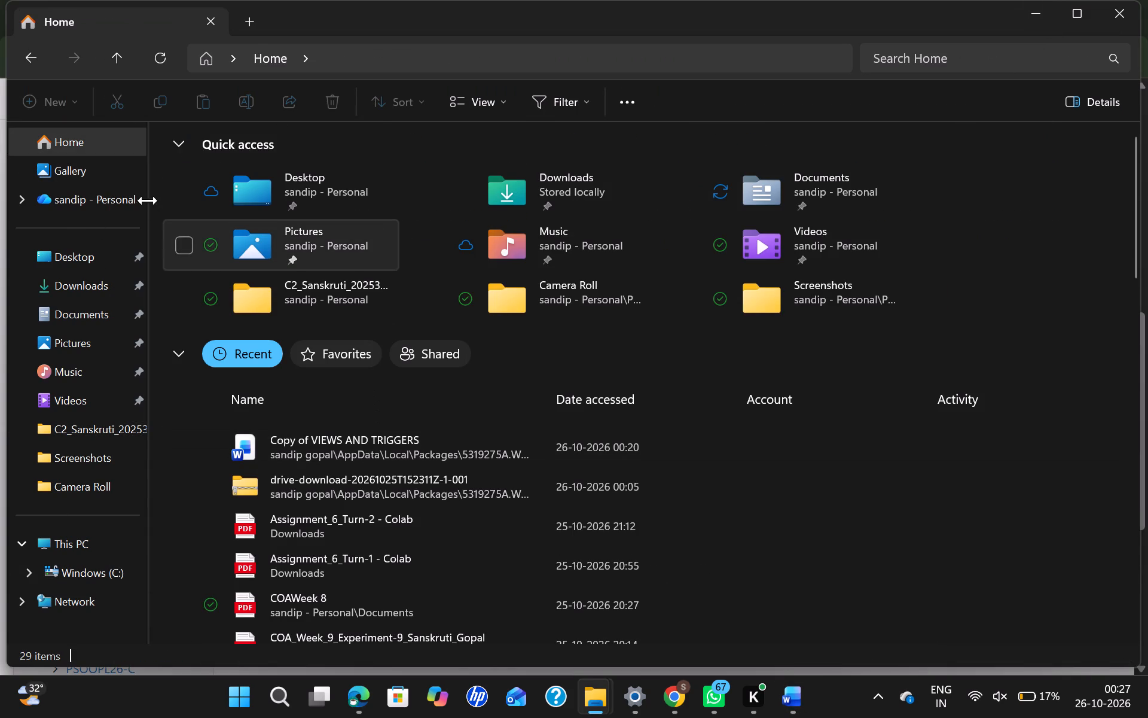
pyautogui.click(86, 295)
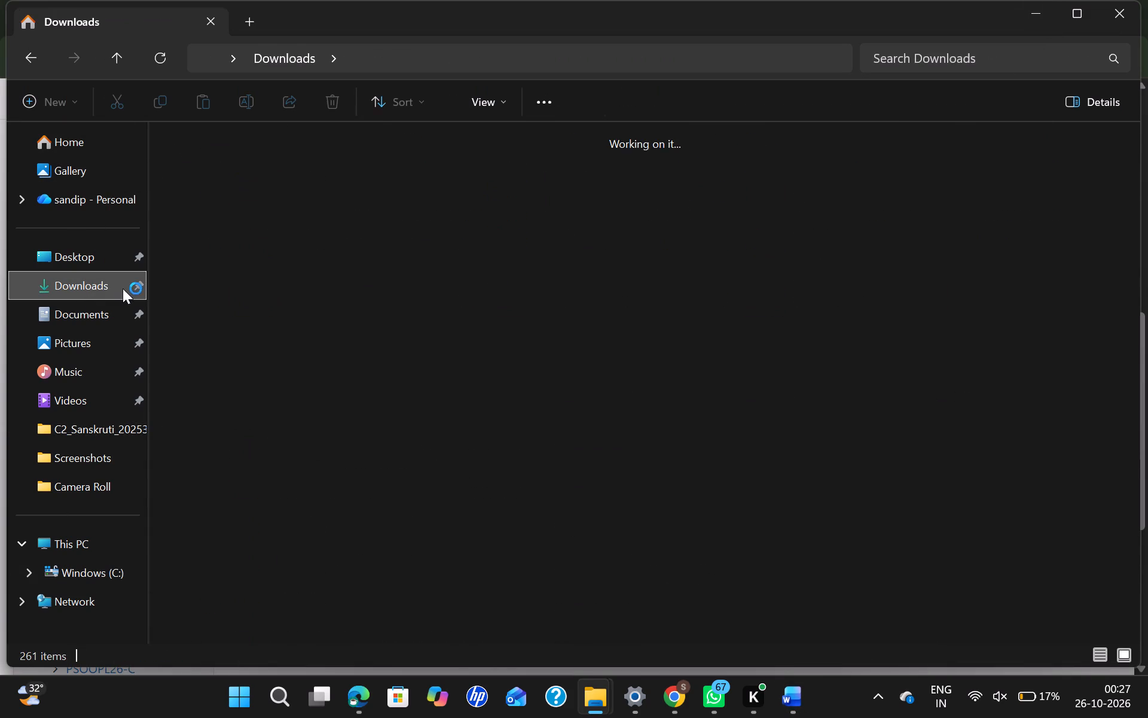
pyautogui.click(109, 316)
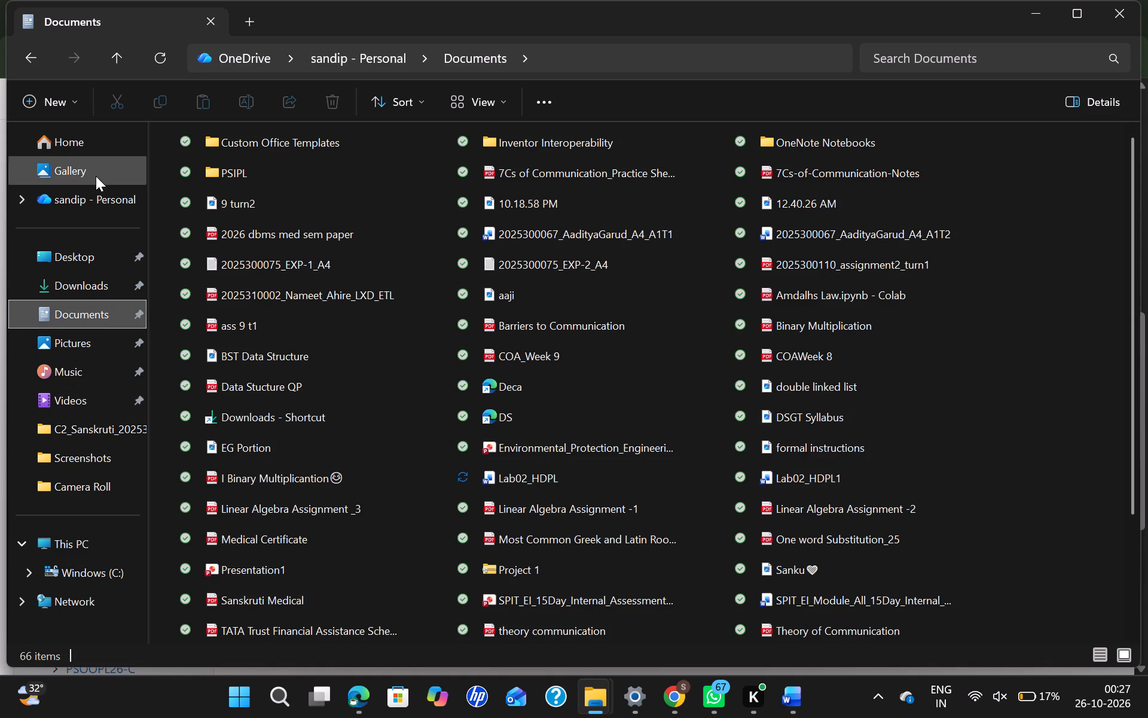
pyautogui.click(81, 260)
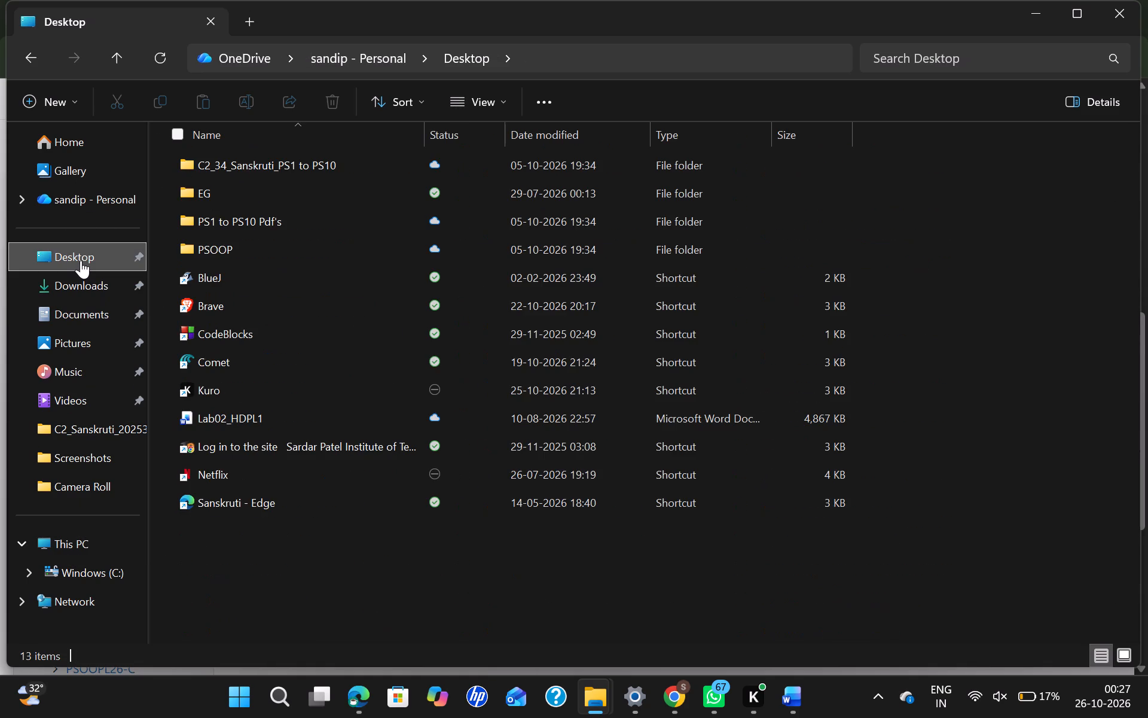
pyautogui.click(100, 163)
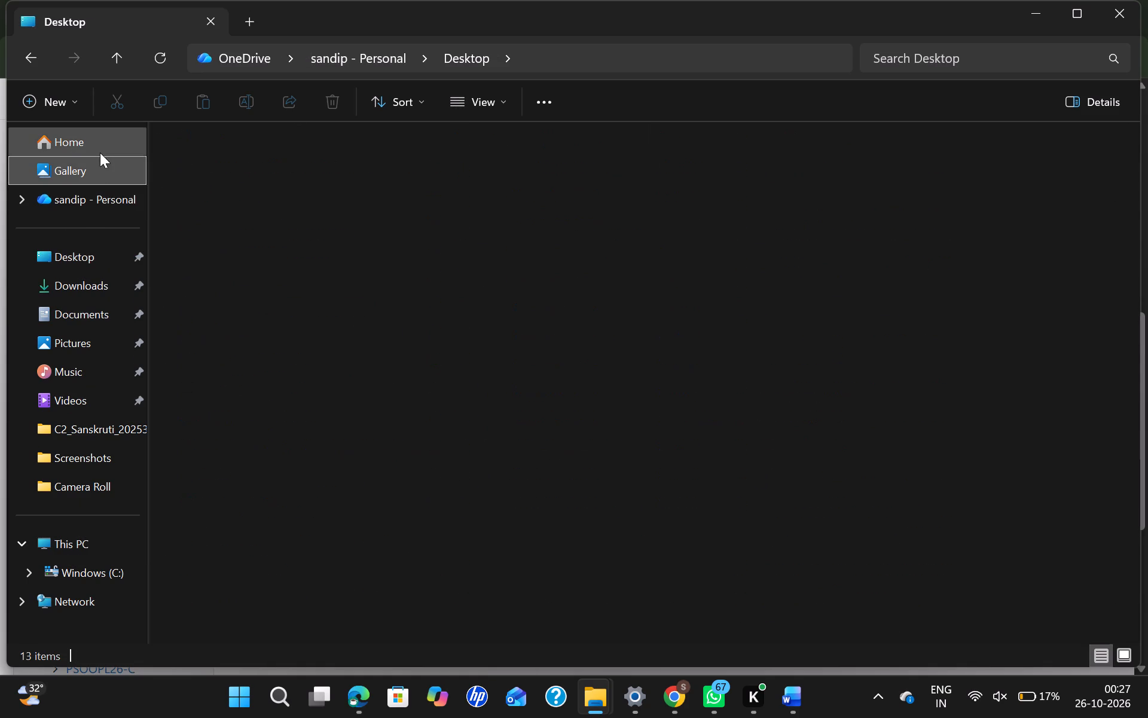
pyautogui.click(100, 153)
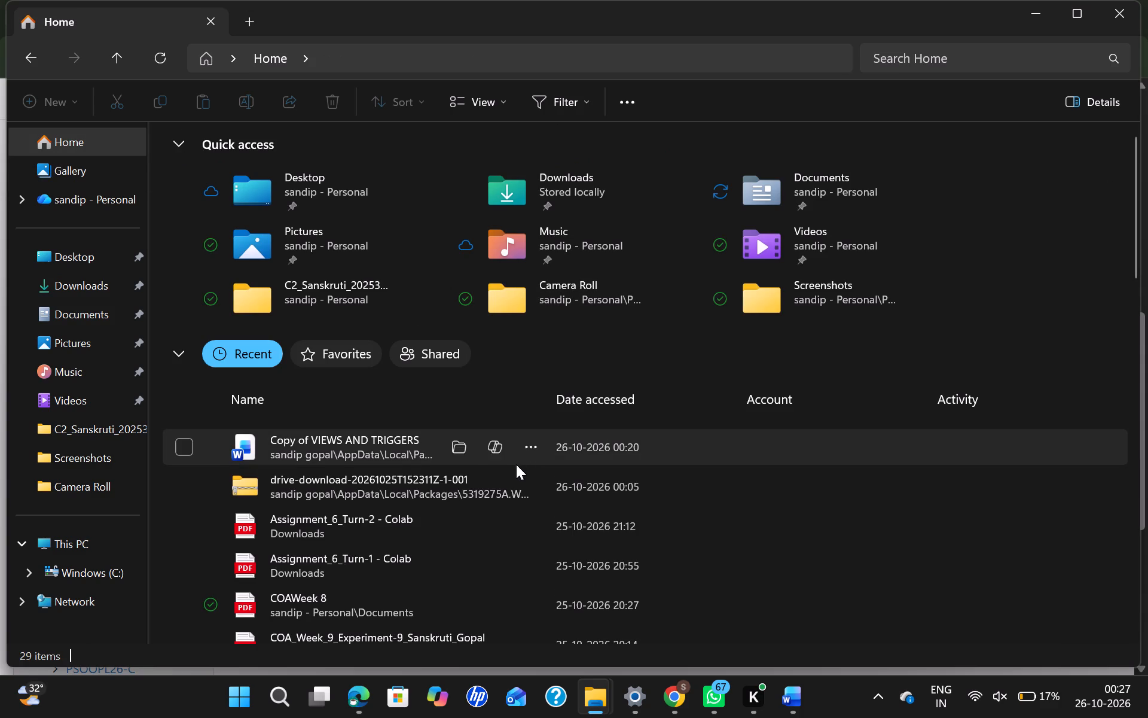
pyautogui.doubleClick(387, 489)
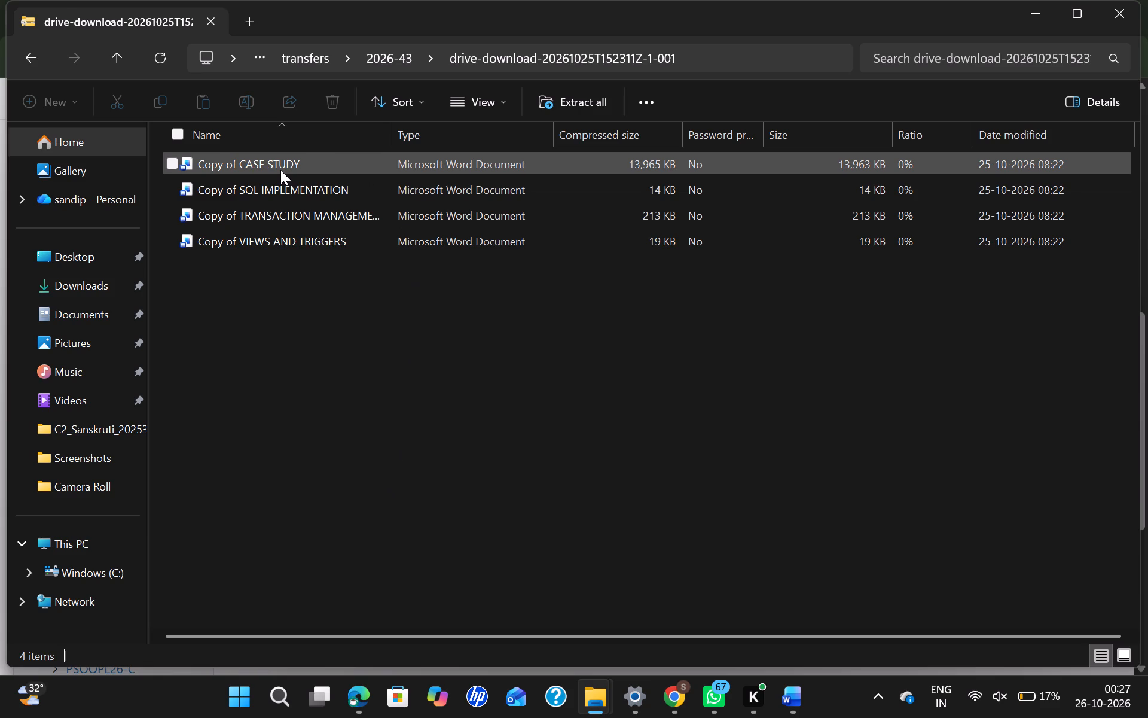
# View the Copy of CASE STUDY document and its file information in Word, closing it when done.
pyautogui.click(280, 170)
pyautogui.click(280, 170)
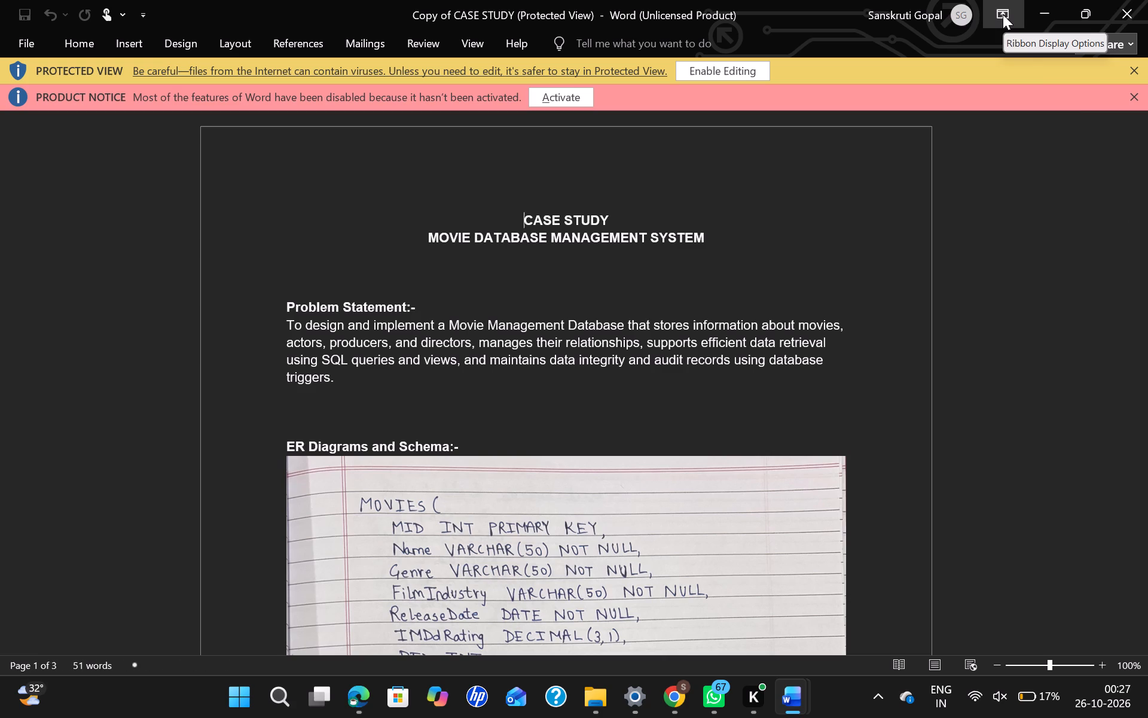
pyautogui.click(10, 47)
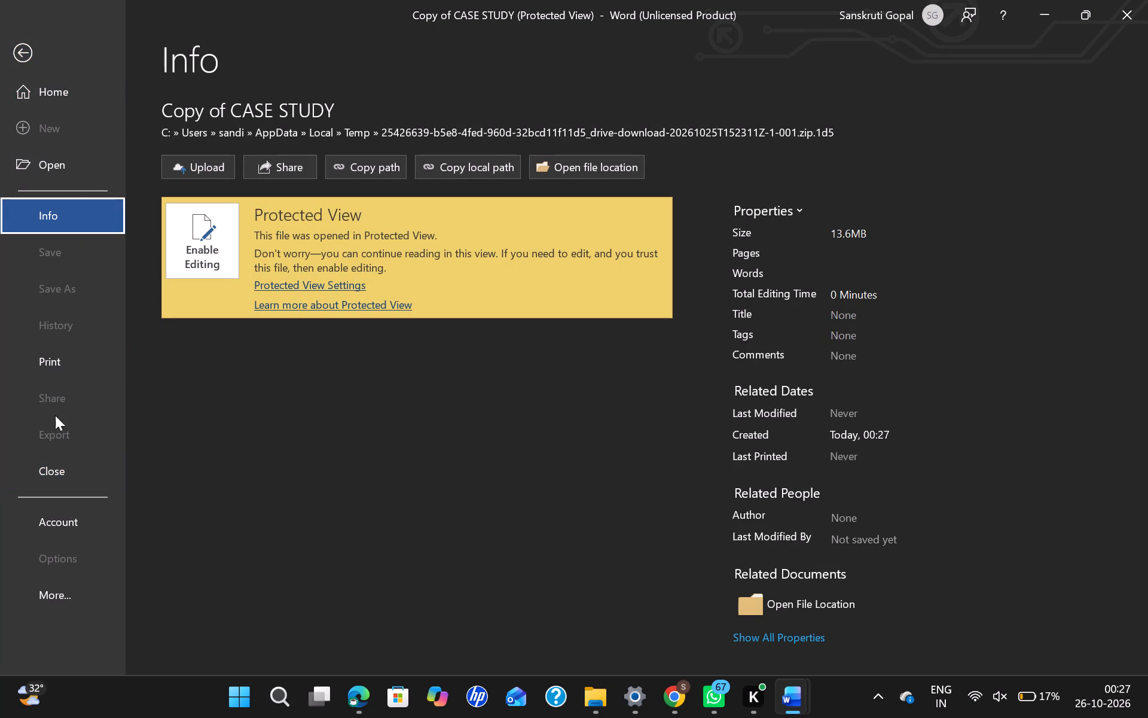
pyautogui.click(1108, 19)
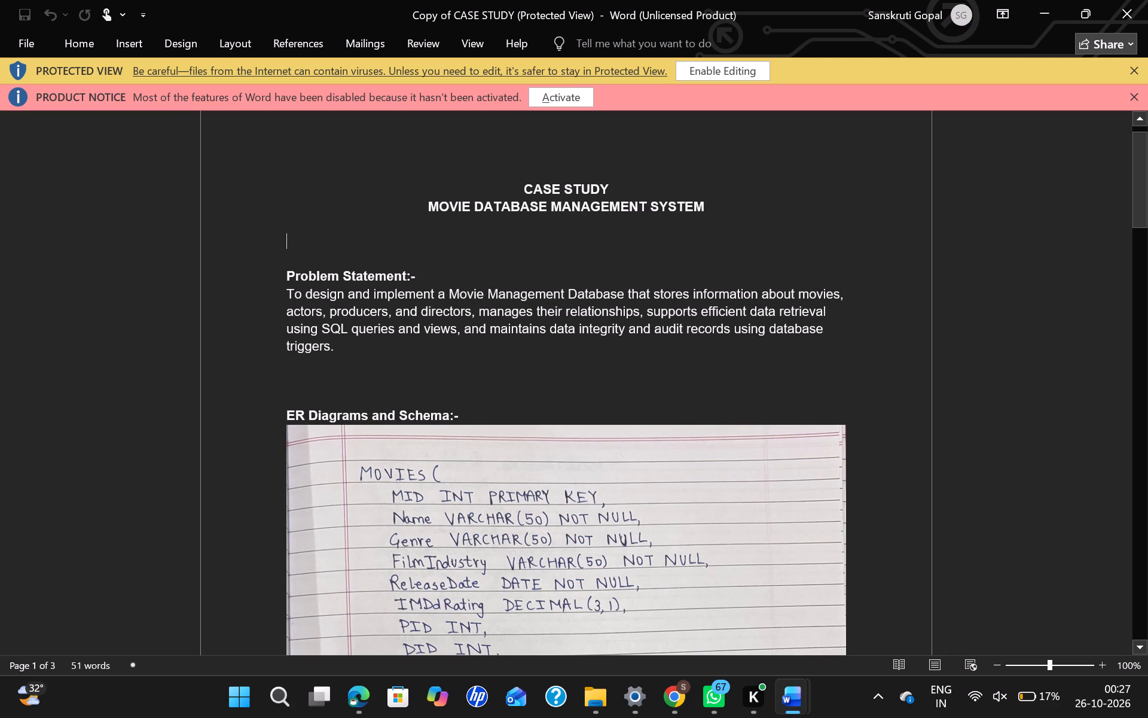
pyautogui.click(1129, 10)
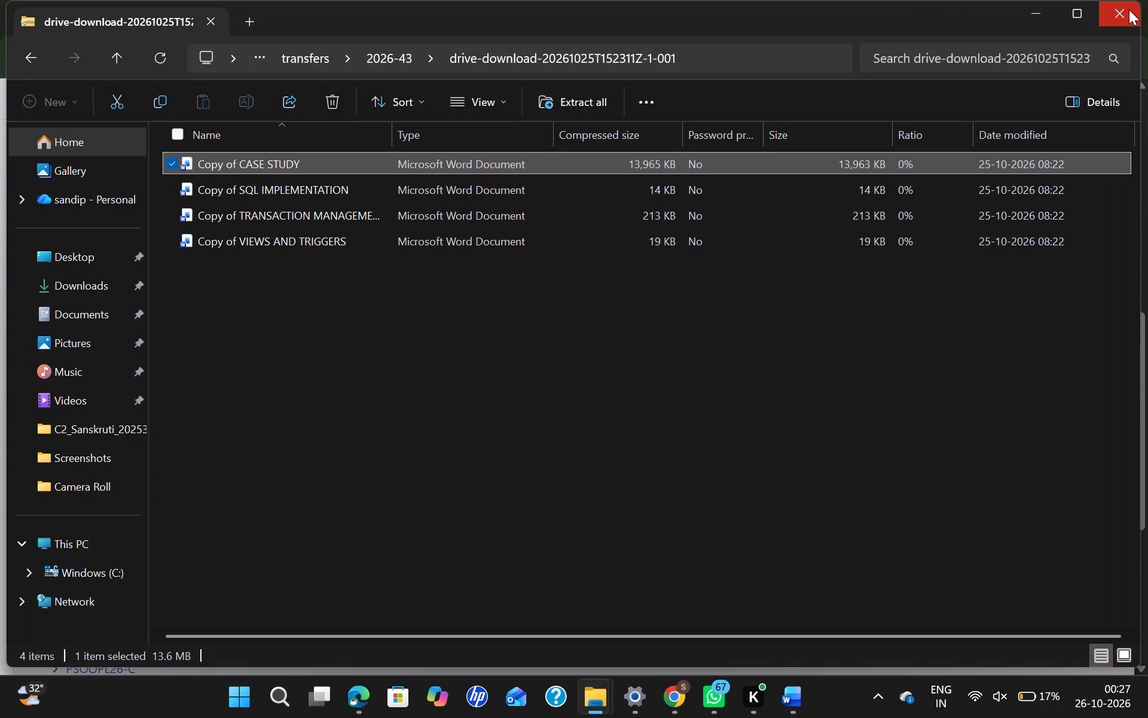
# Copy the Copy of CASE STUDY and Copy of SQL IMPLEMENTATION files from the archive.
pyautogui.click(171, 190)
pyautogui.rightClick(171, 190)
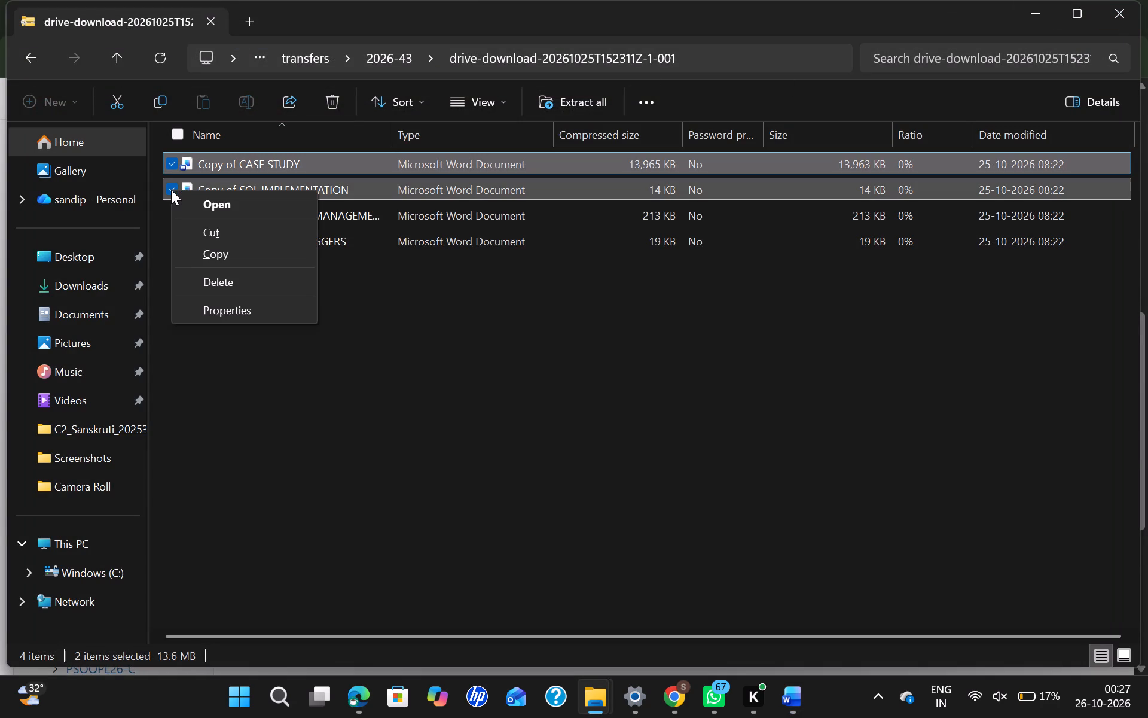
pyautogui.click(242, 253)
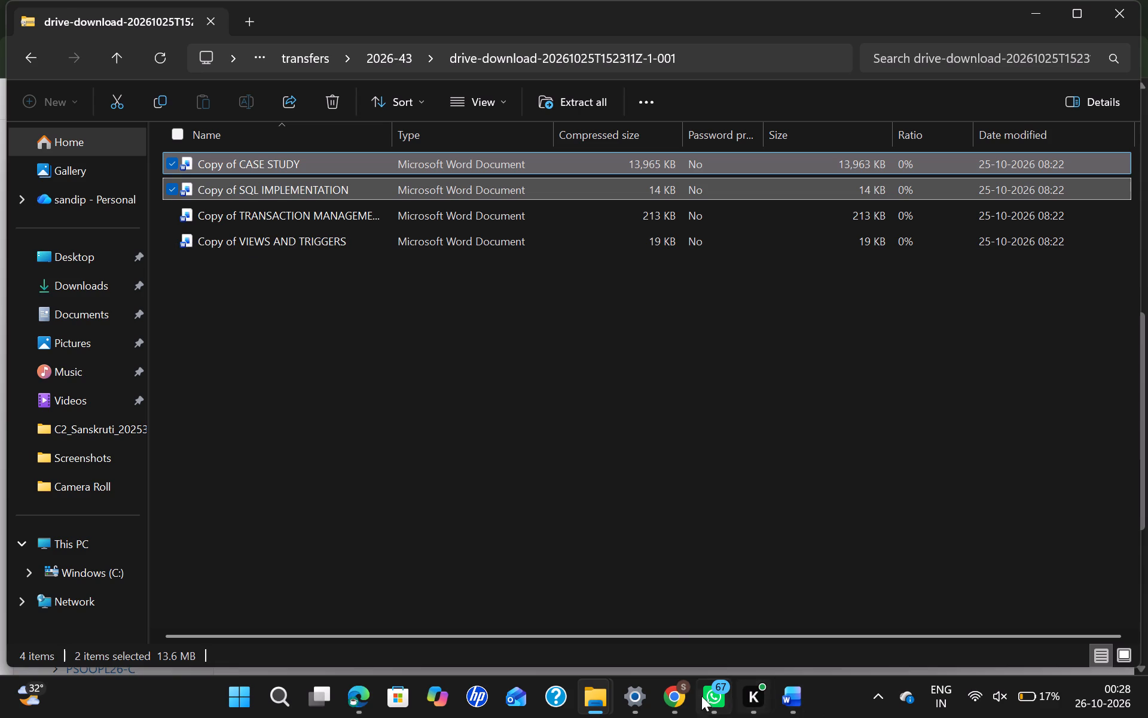
# Switch to the Canva projects page in Chrome and upload the Copy of CASE STUDY document.
pyautogui.click(683, 692)
pyautogui.click(622, 623)
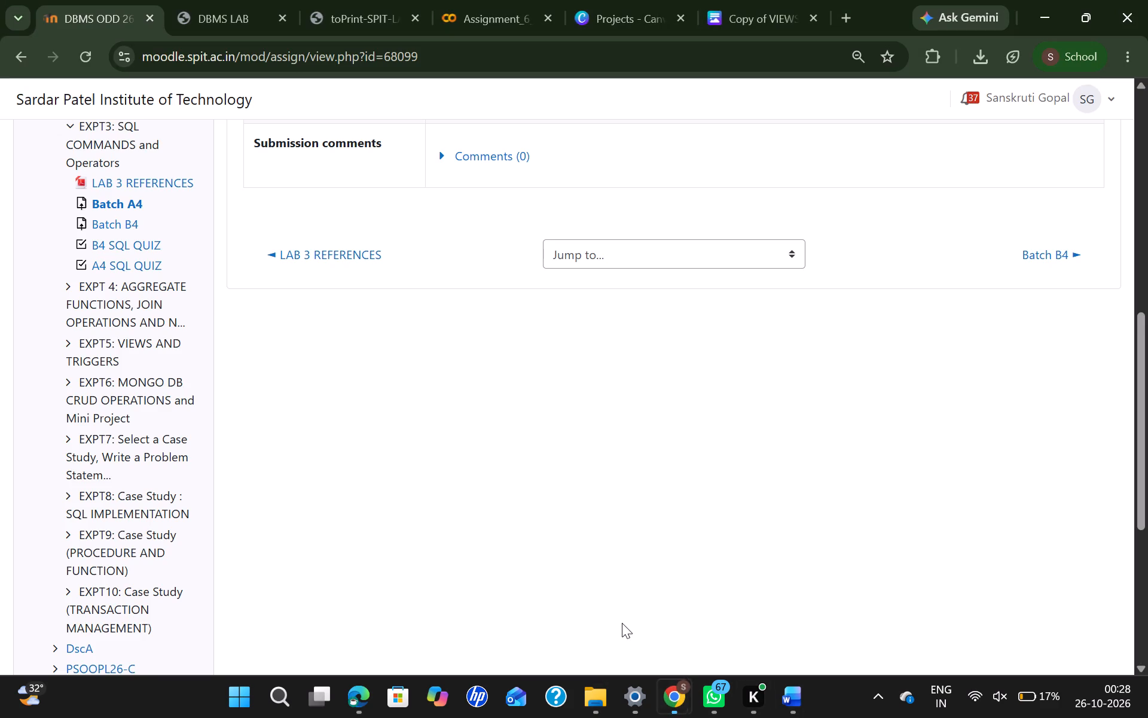
pyautogui.click(752, 5)
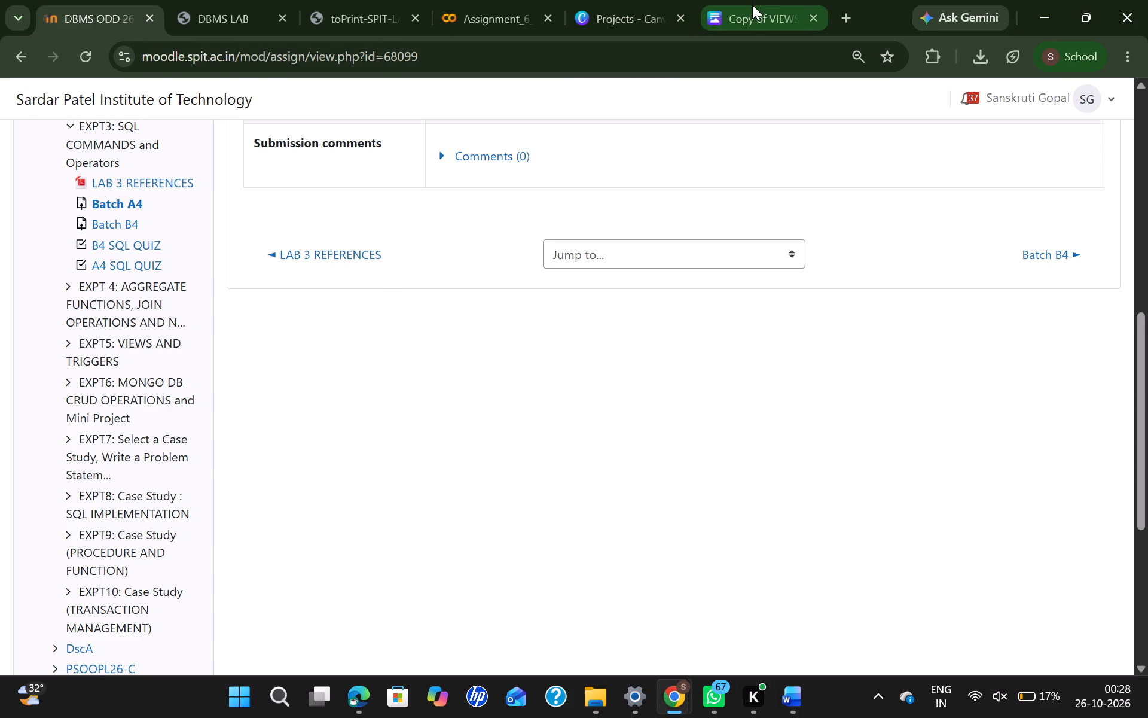
pyautogui.click(596, 24)
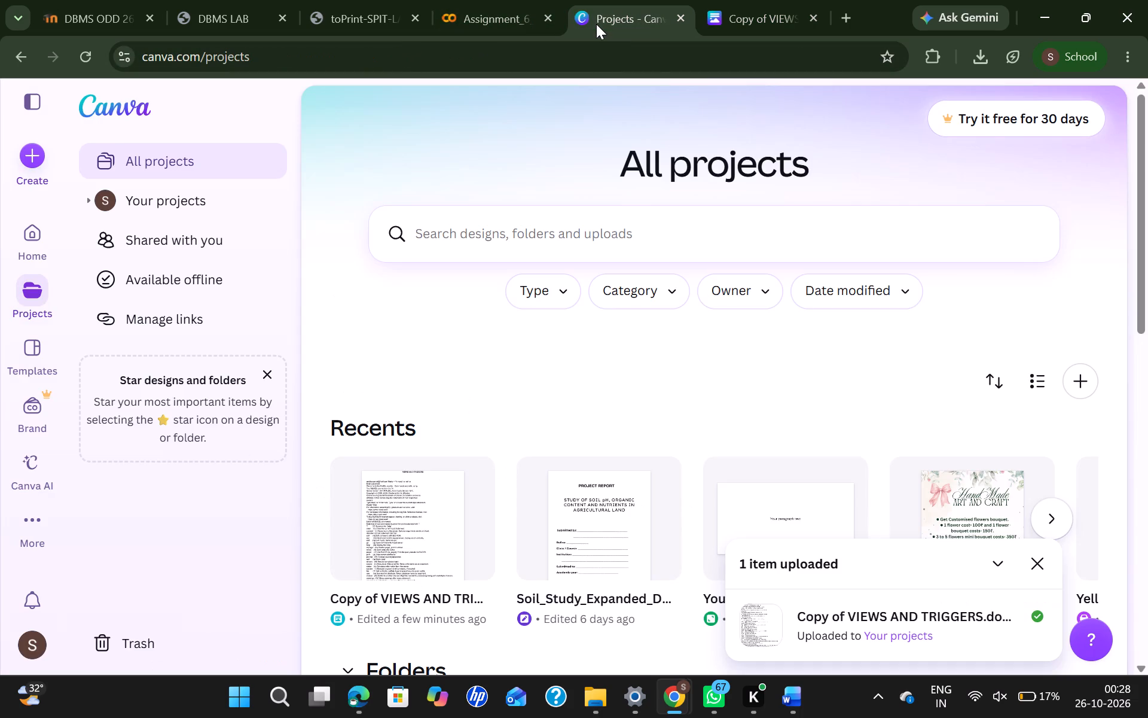
pyautogui.click(1082, 382)
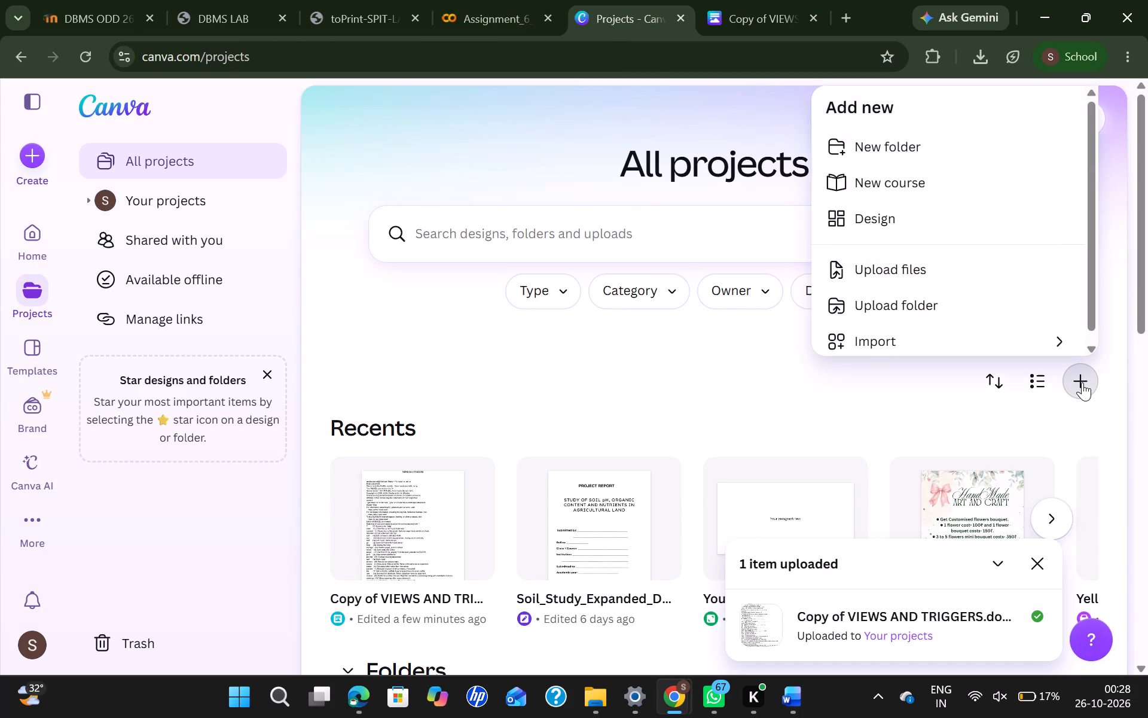
pyautogui.click(915, 263)
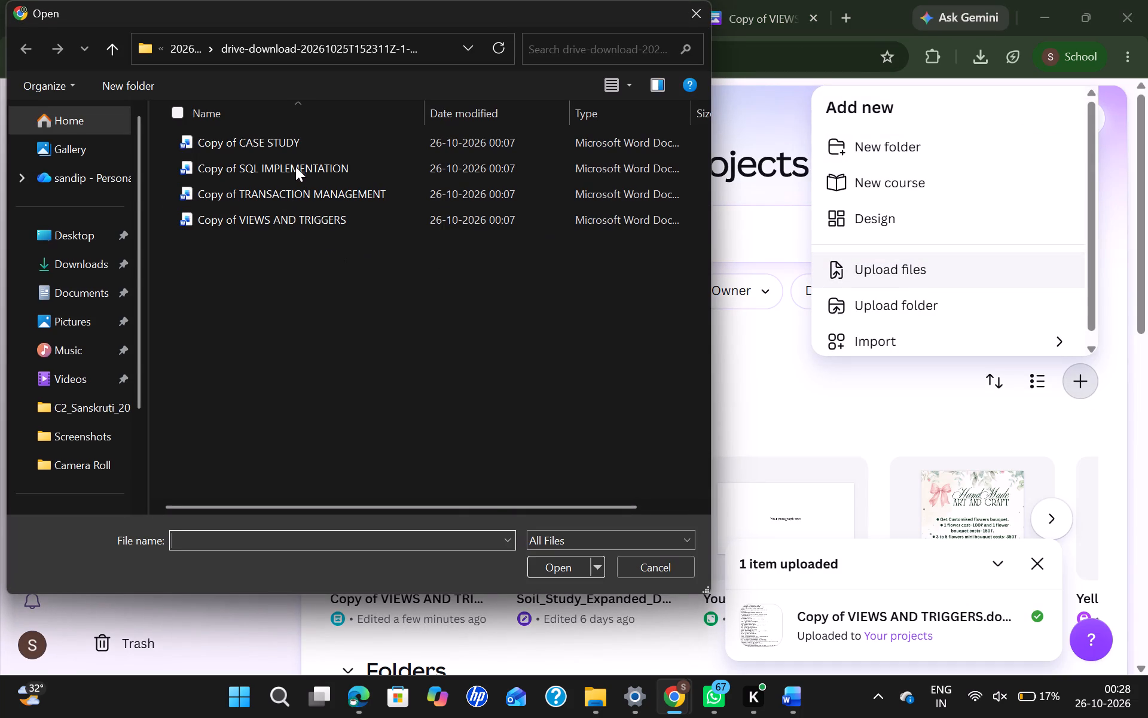
pyautogui.click(227, 140)
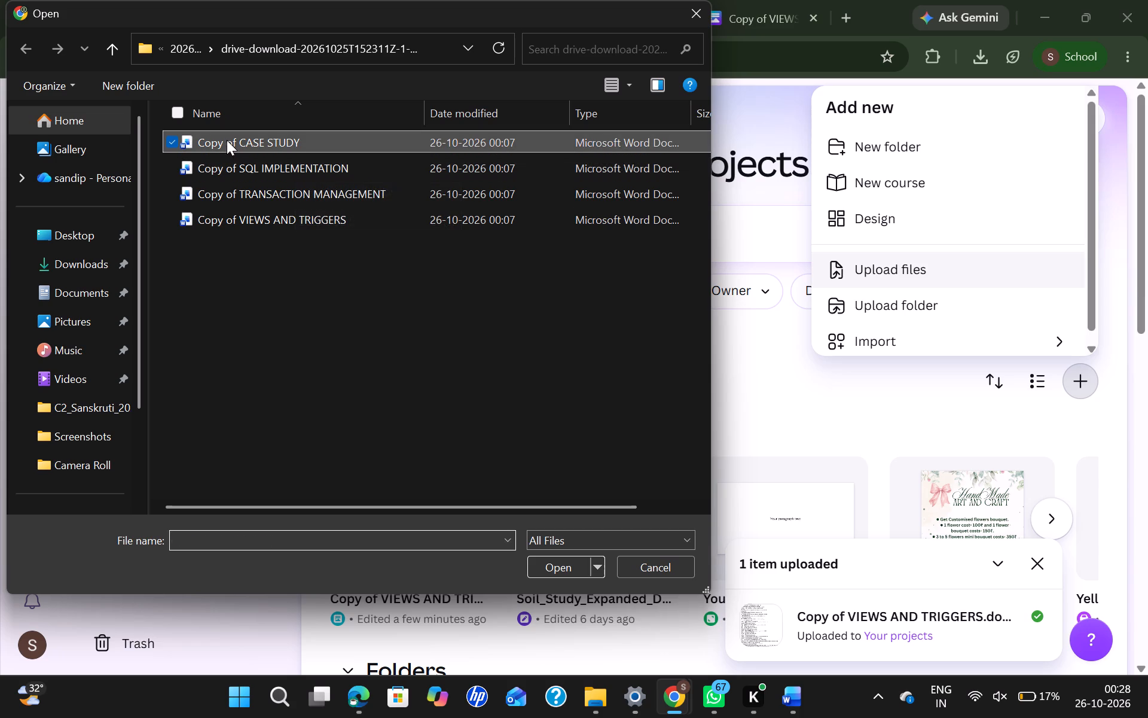
pyautogui.click(551, 568)
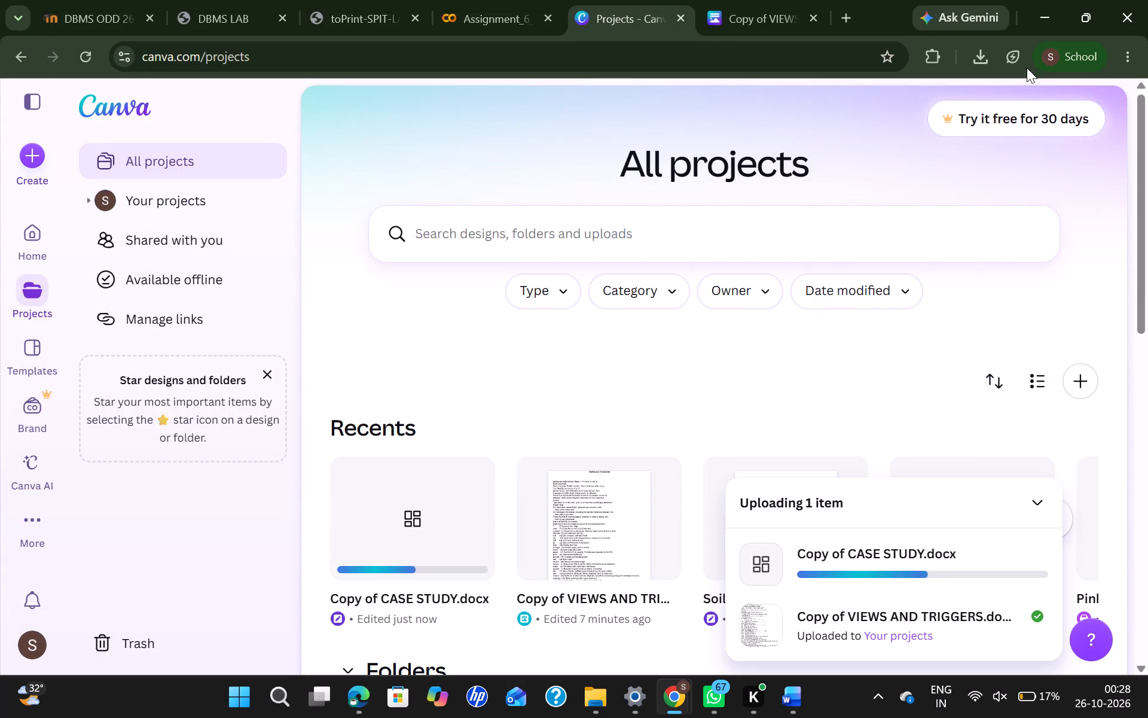
# Upload the Copy of SQL IMPLEMENTATION and Copy of TRANSACTION MANAGEMENT documents to Canva together and dismiss the upload notice.
pyautogui.click(1078, 381)
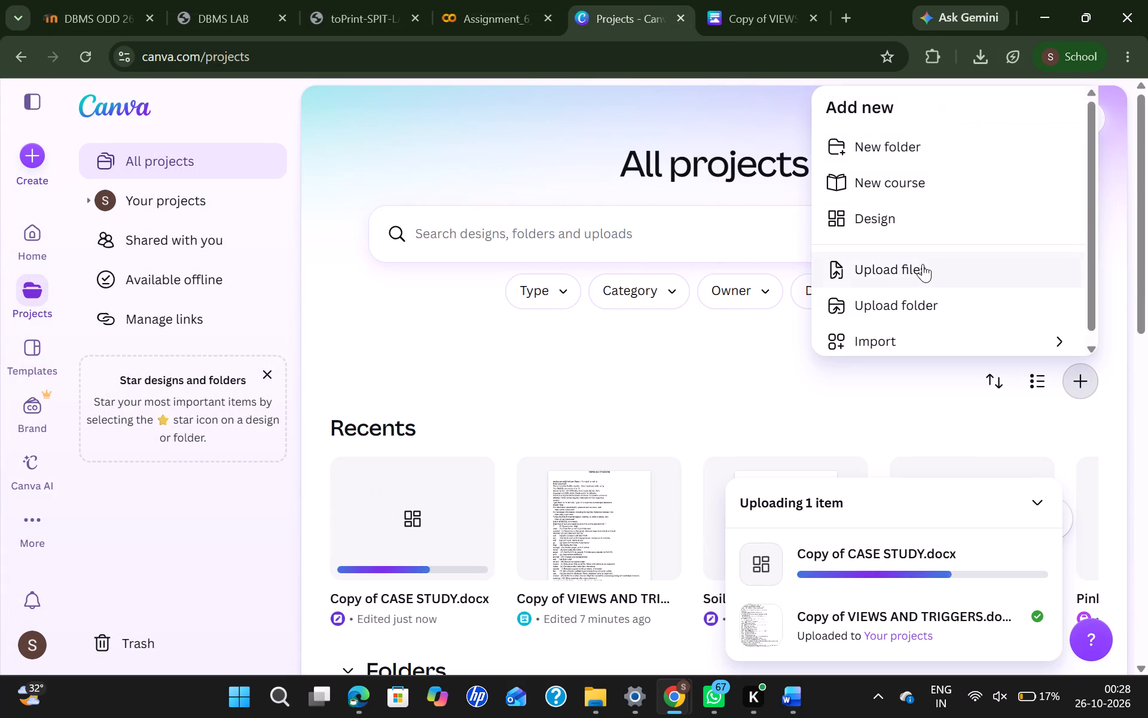
pyautogui.click(921, 264)
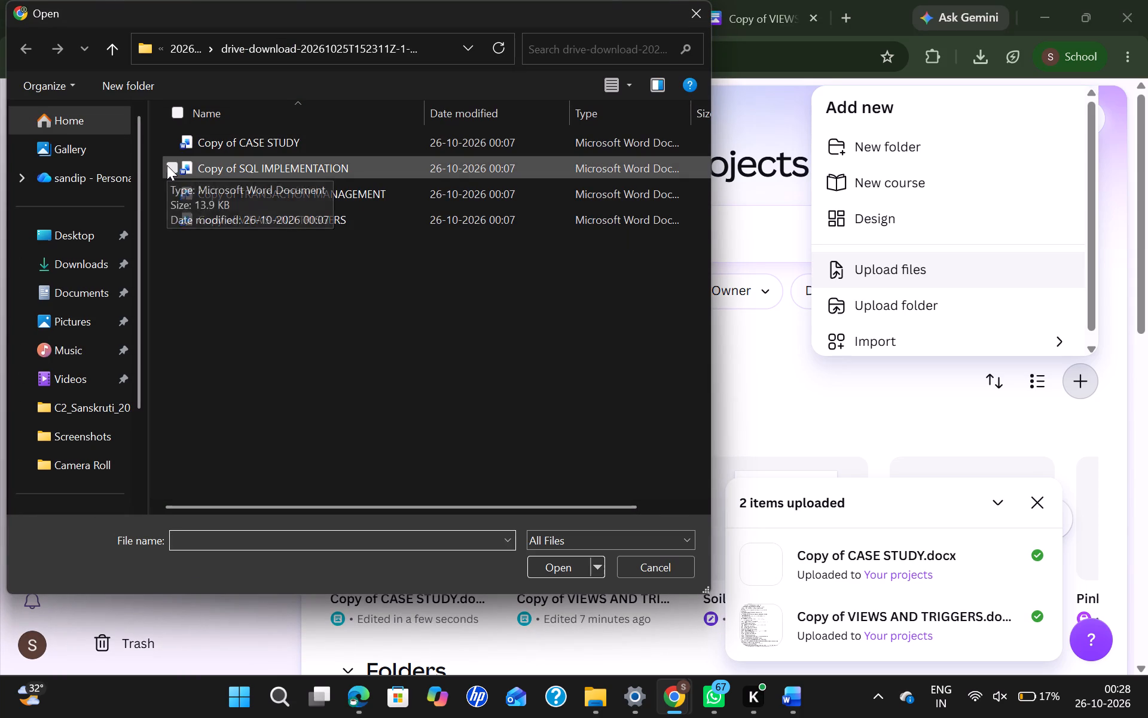
pyautogui.click(167, 165)
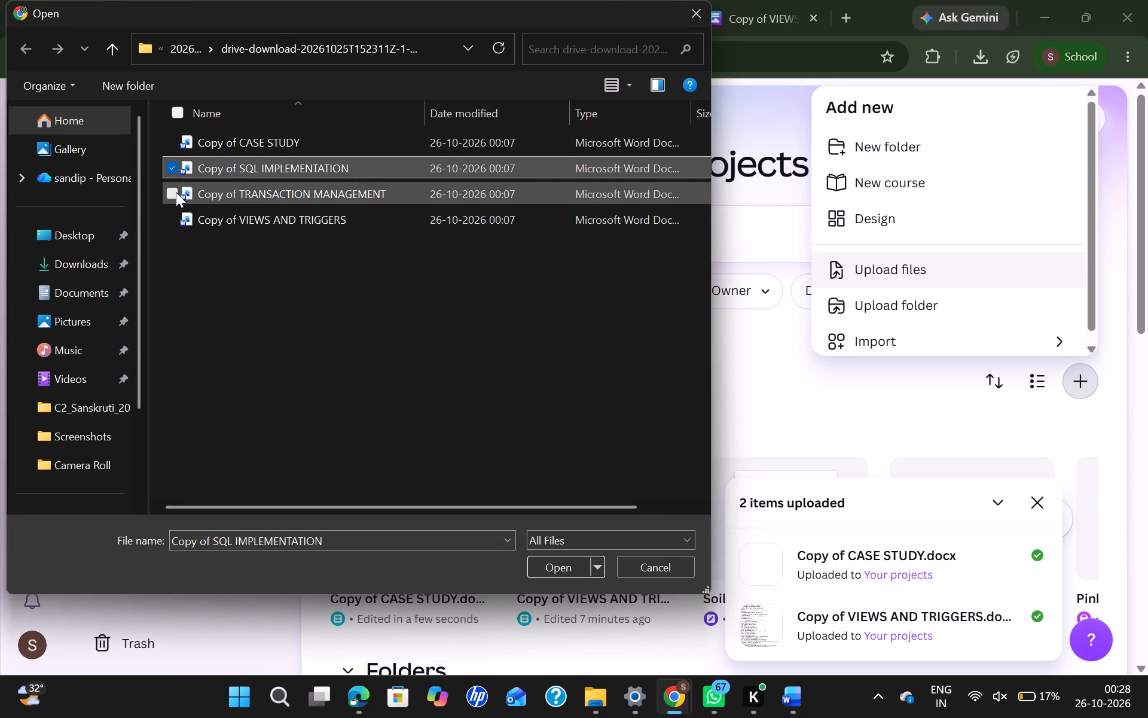
pyautogui.click(176, 192)
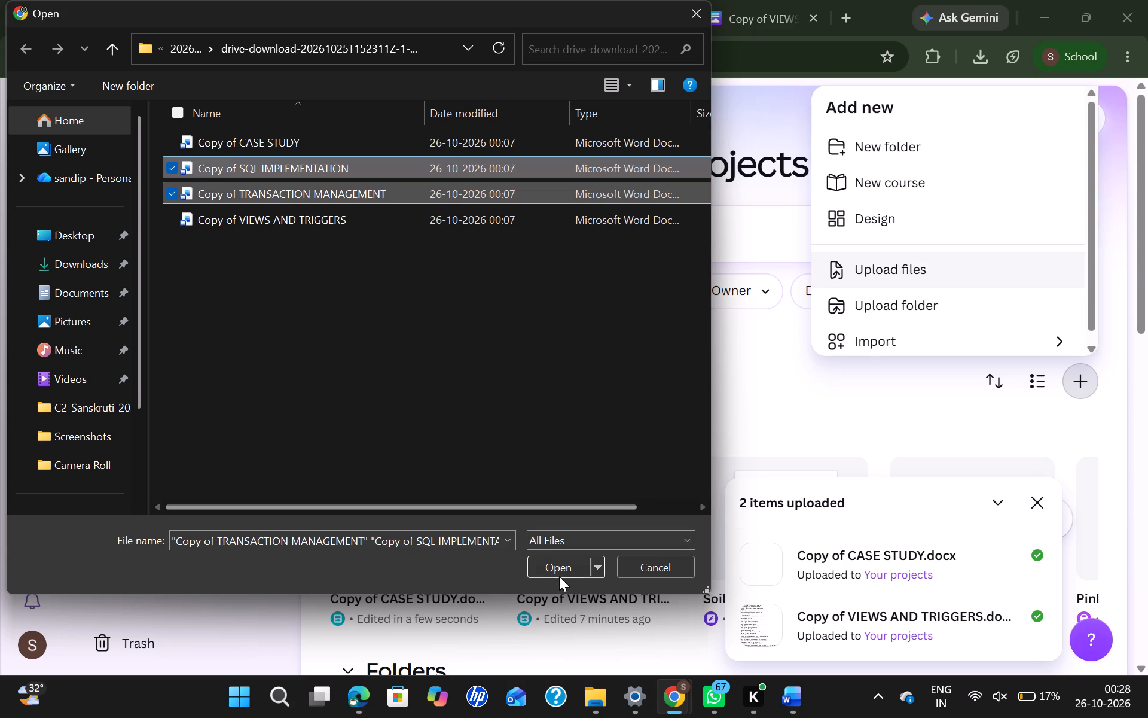
pyautogui.click(553, 570)
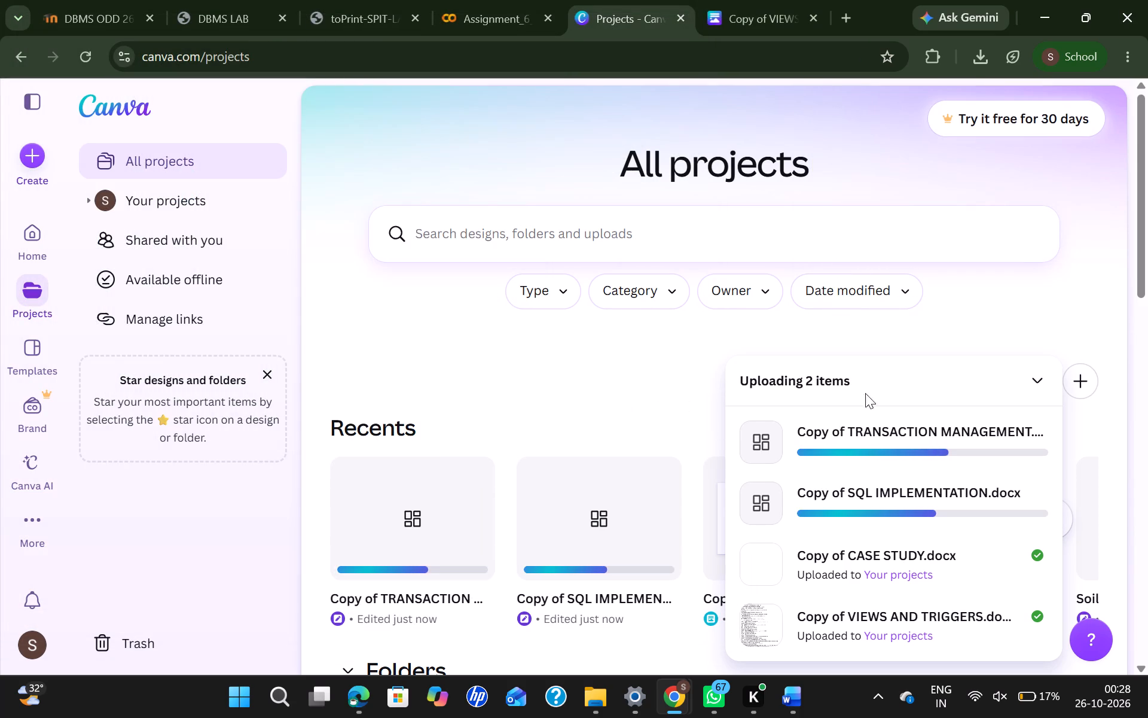
pyautogui.click(1024, 315)
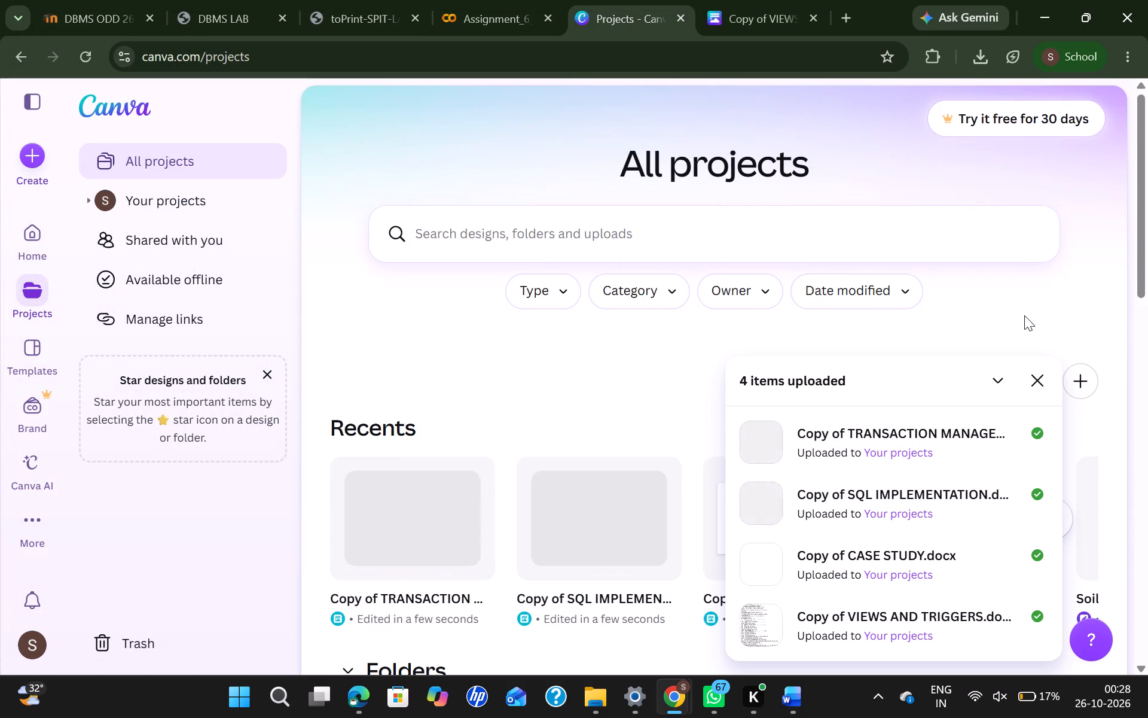
pyautogui.click(1035, 382)
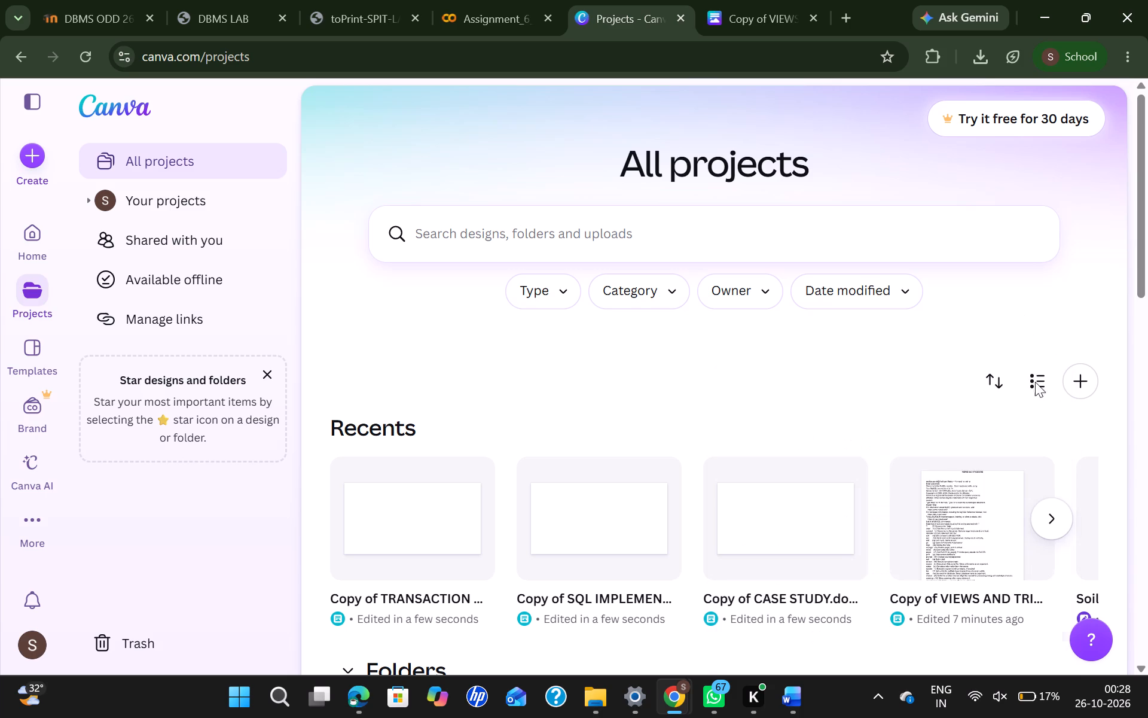
# Open the uploaded Copy of CASE STUDY document from the recent projects.
pyautogui.doubleClick(802, 521)
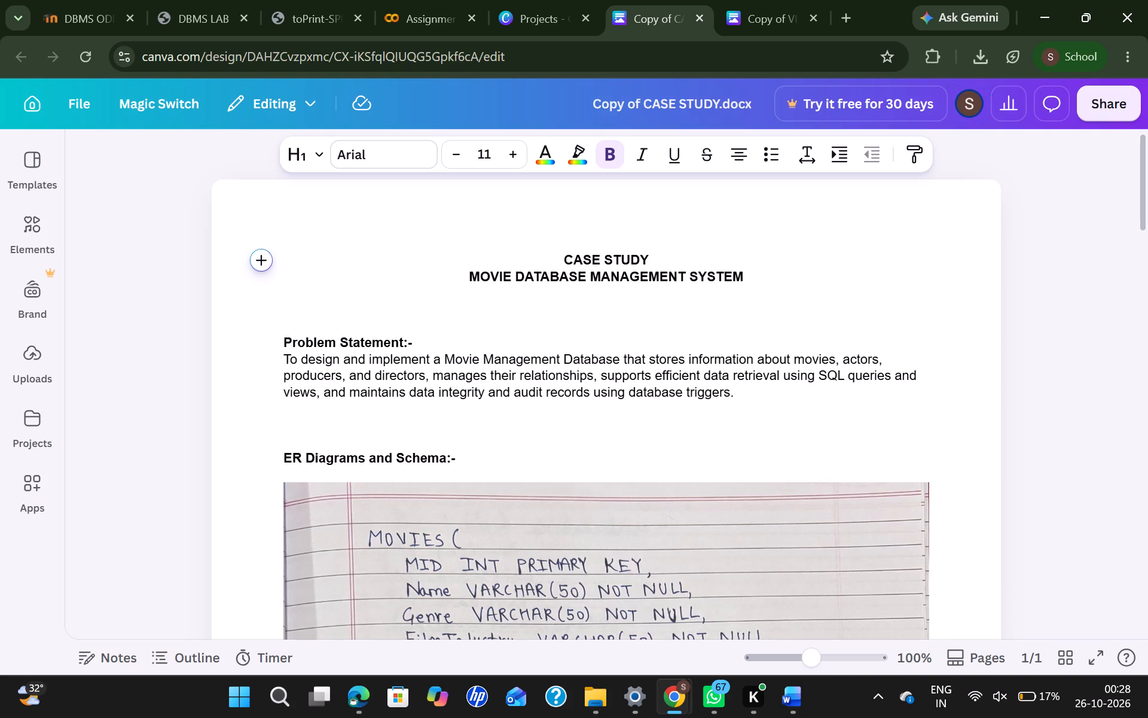
# Review the case study's problem statement, handwritten schema images and ER diagram, dismissing the WhatsApp notification.
pyautogui.scroll(-3, 445, 285)
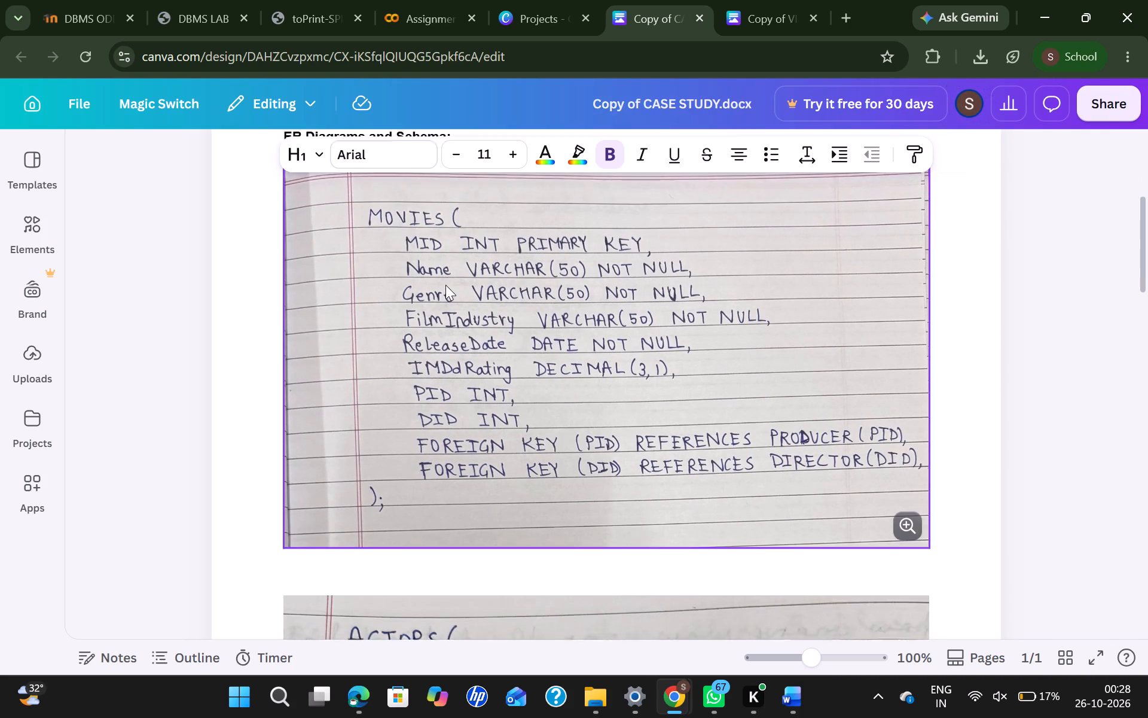
pyautogui.scroll(-9, 445, 285)
pyautogui.scroll(2, 445, 285)
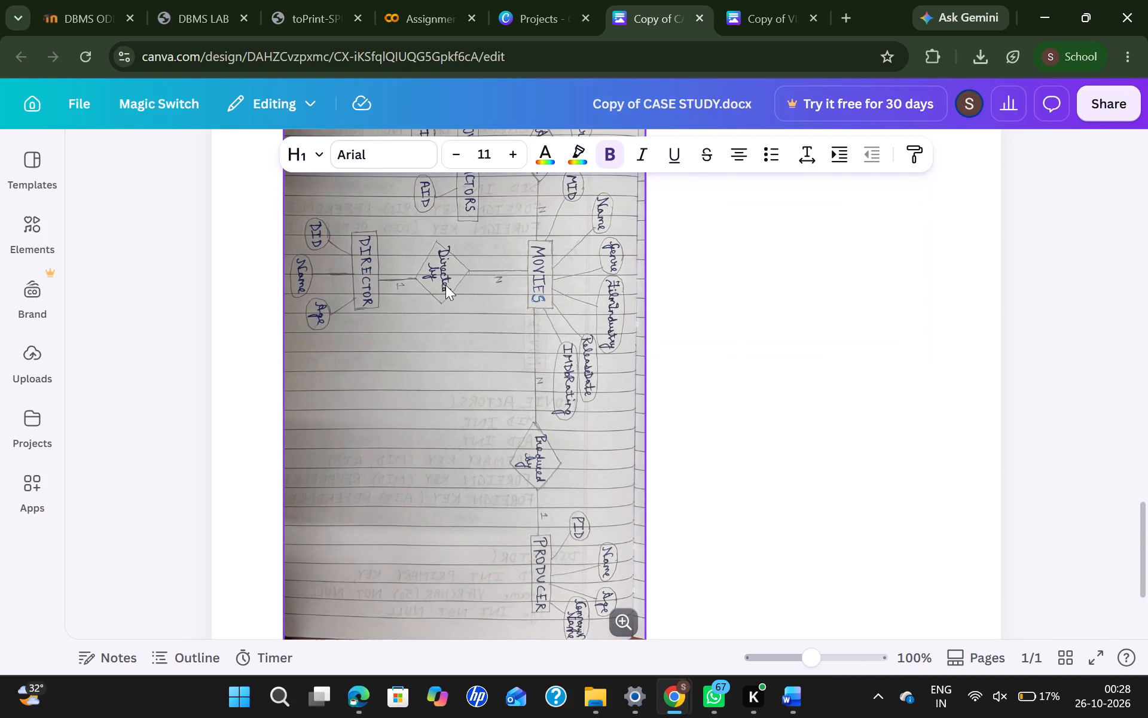
pyautogui.scroll(8, 445, 285)
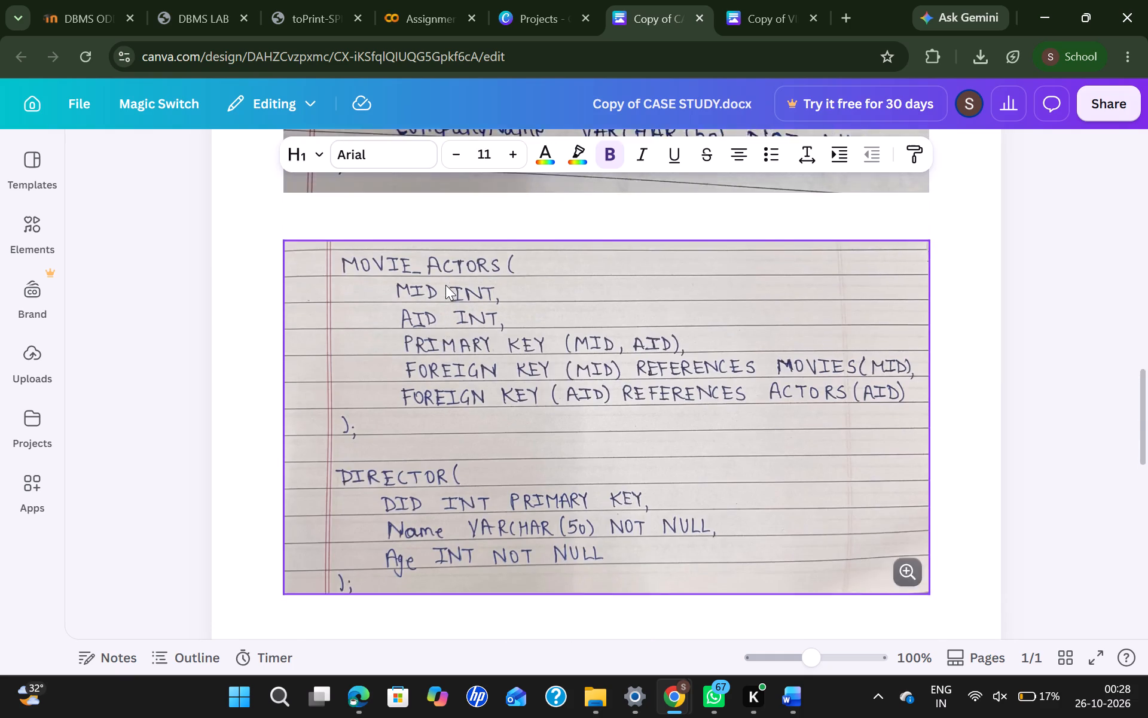
pyautogui.scroll(6, 445, 285)
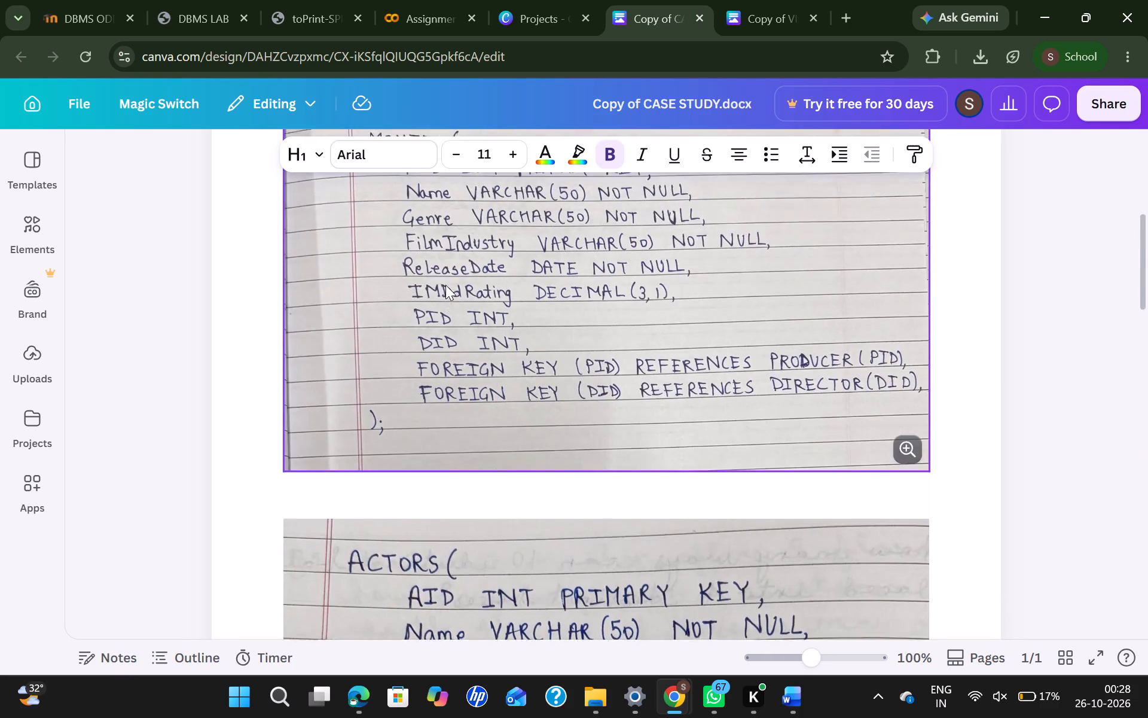
pyautogui.scroll(1, 445, 285)
pyautogui.scroll(-3, 445, 285)
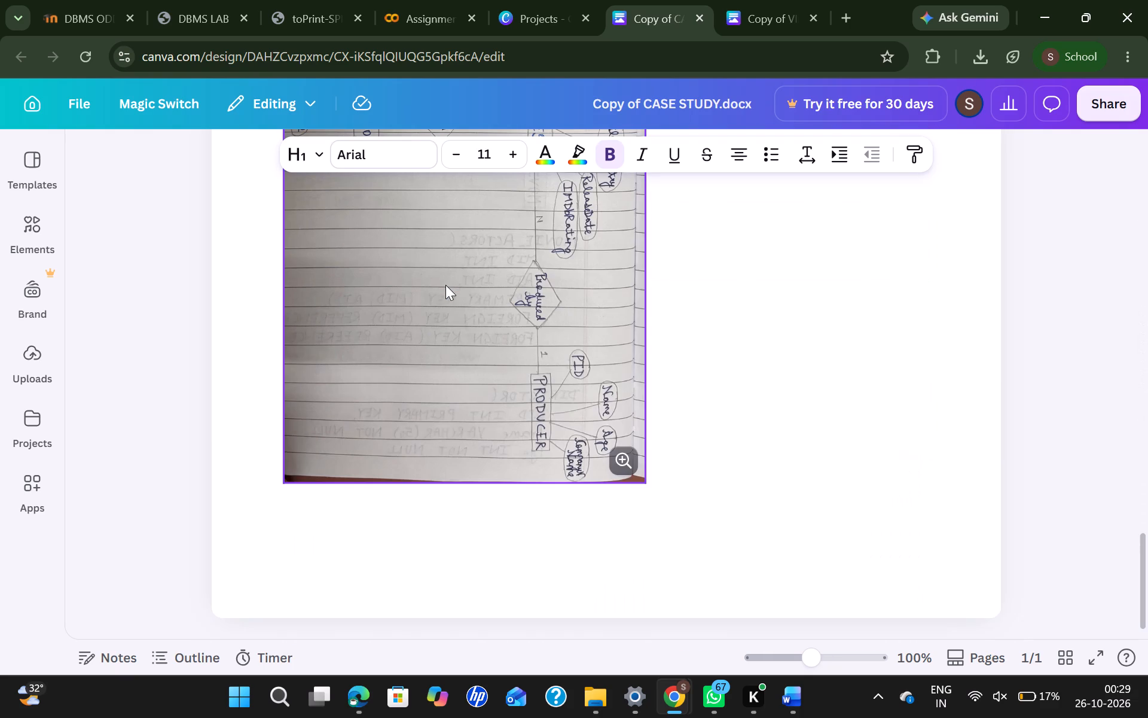
pyautogui.scroll(-2, 445, 285)
pyautogui.scroll(9, 445, 285)
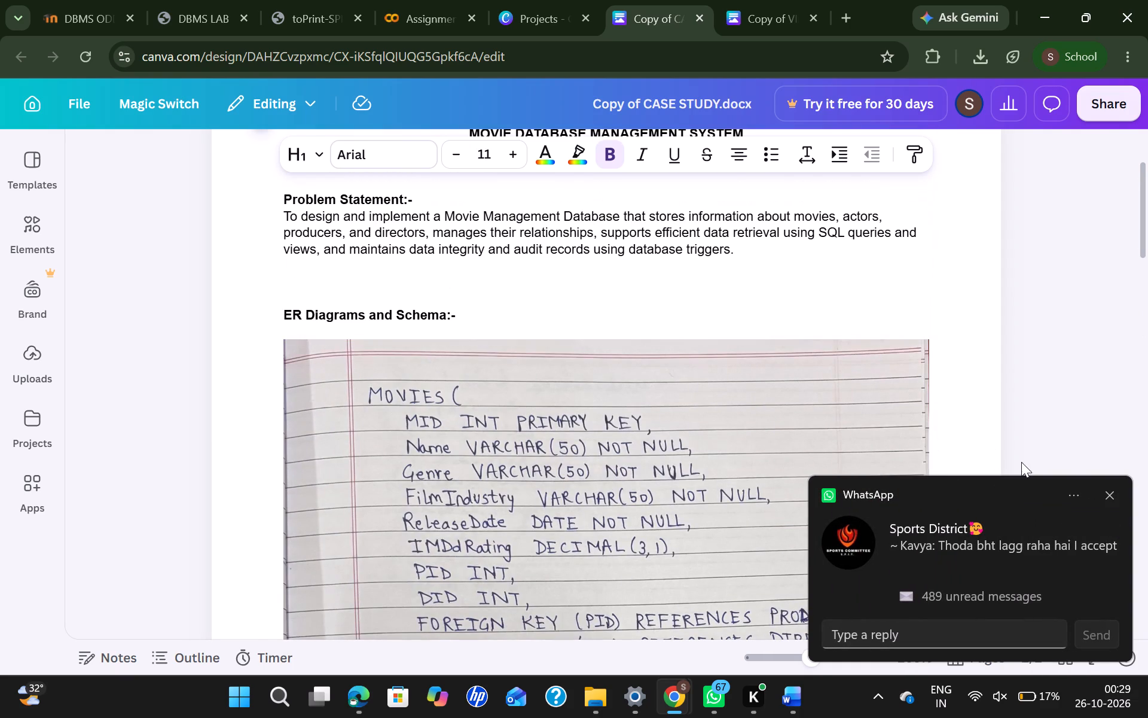
pyautogui.click(1115, 497)
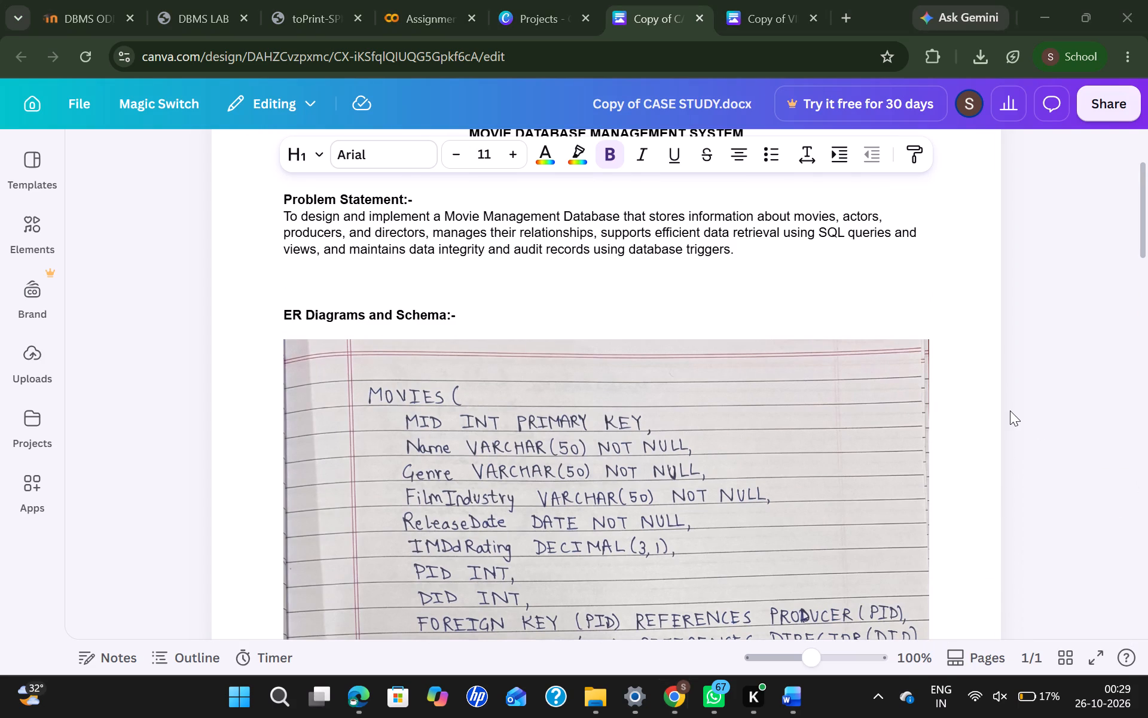
# Add the prefix "Exp:- 7." before the CASE STUDY title at the start of the document.
pyautogui.scroll(1, 1010, 410)
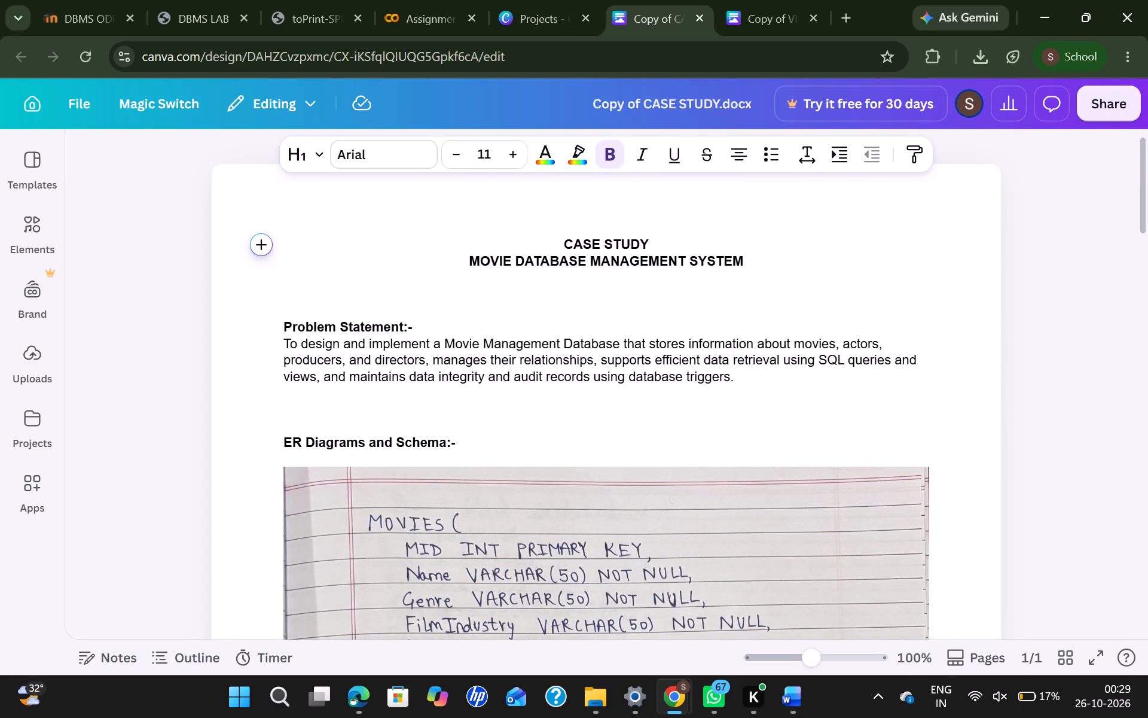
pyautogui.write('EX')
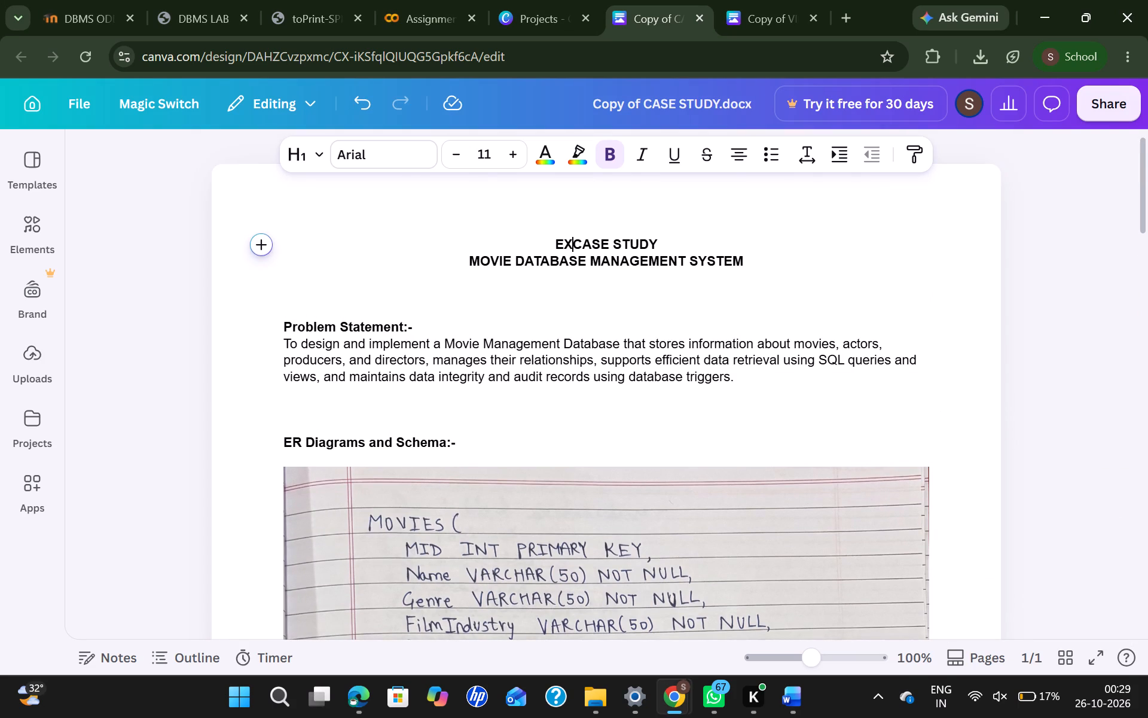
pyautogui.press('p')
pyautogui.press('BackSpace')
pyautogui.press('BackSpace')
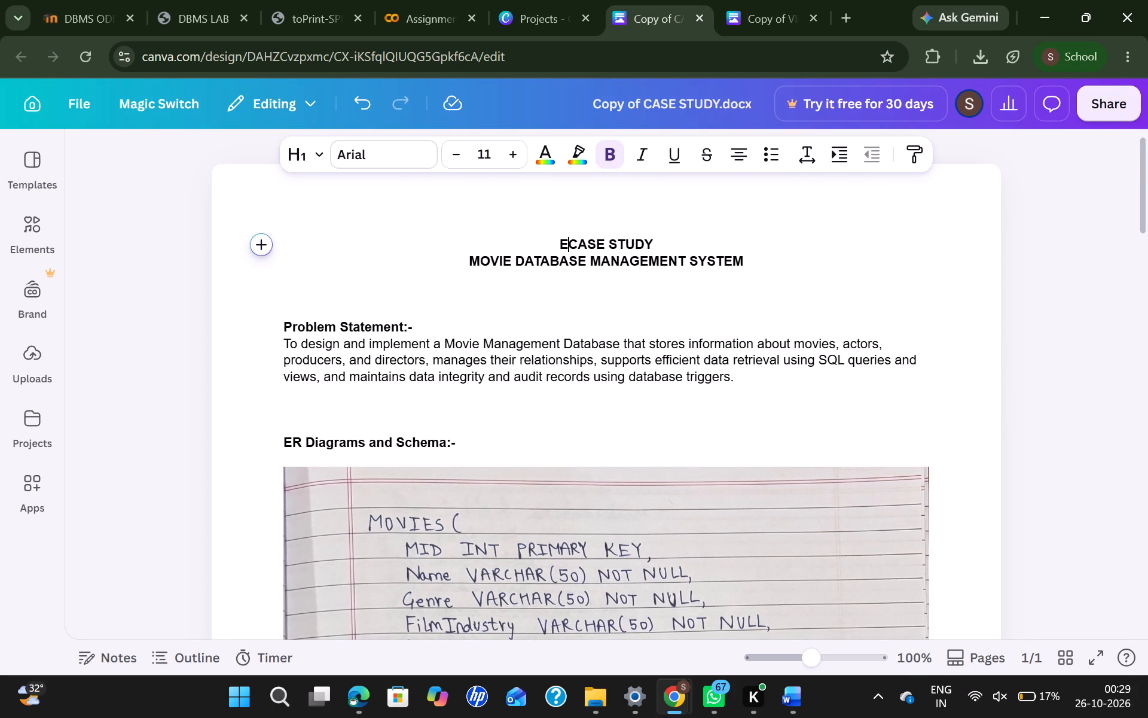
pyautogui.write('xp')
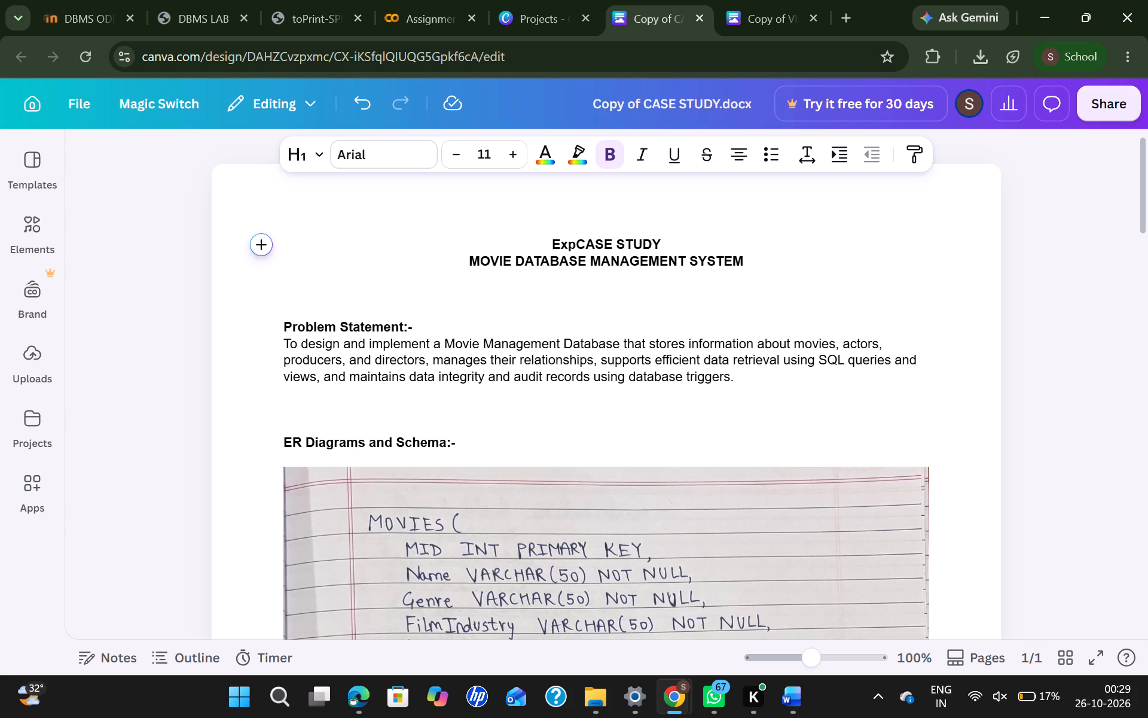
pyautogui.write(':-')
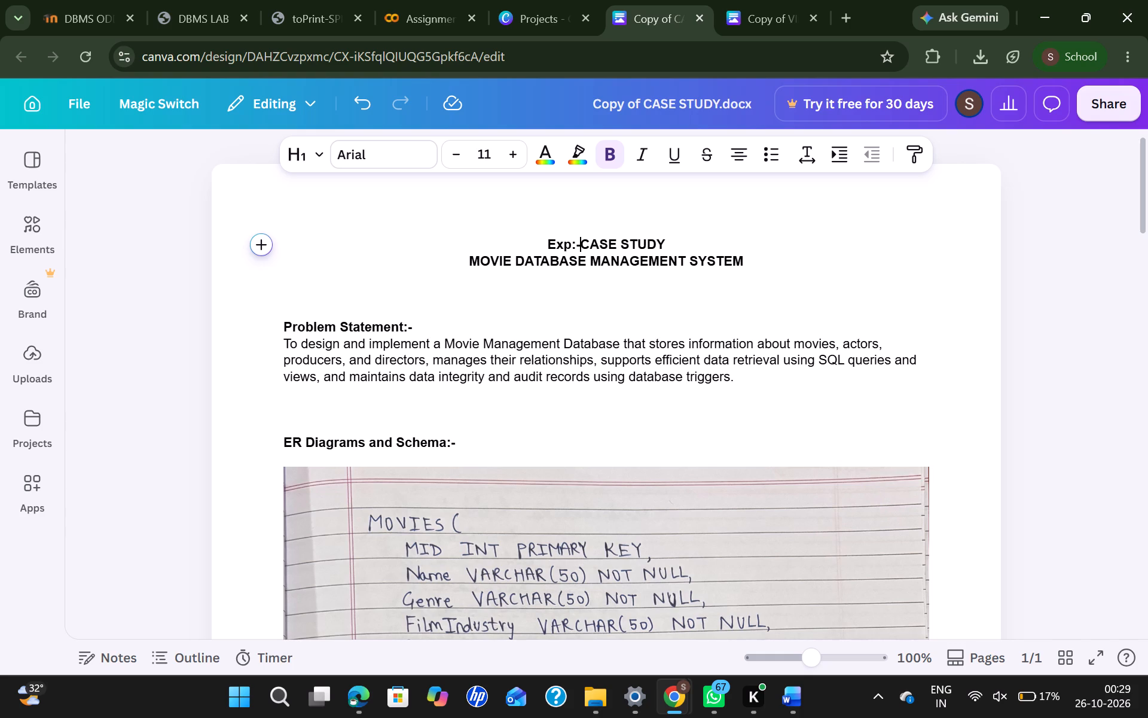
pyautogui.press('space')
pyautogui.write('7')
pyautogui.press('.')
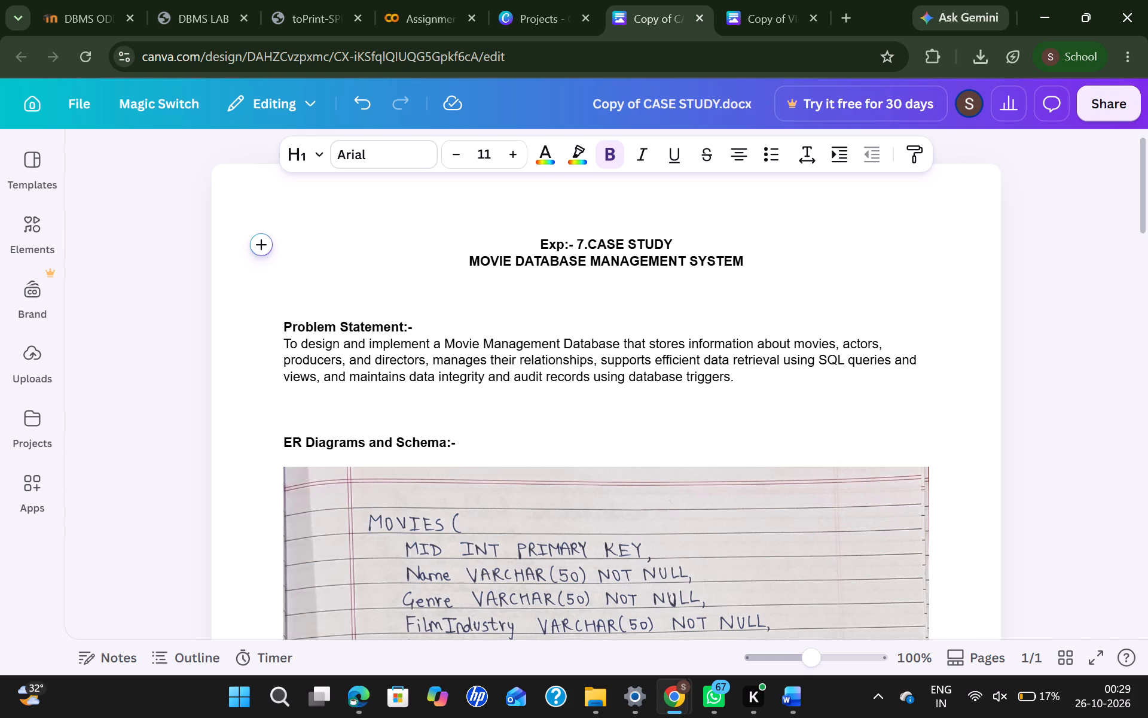
# Remove the centring from the "Exp:- 7.CASE STUDY" heading line so it is left-aligned.
pyautogui.click(530, 242)
pyautogui.press('BackSpace')
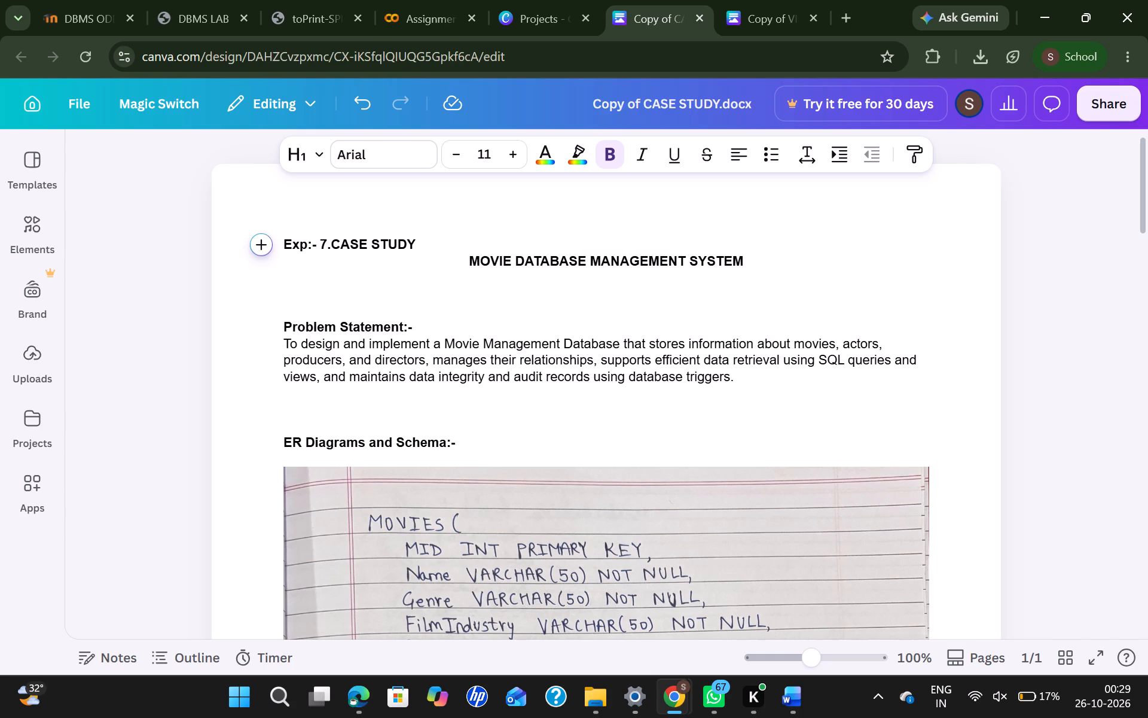
# Left-align the "MOVIE DATABASE MANAGEMENT SYSTEM" line and join it onto the "Exp:- 7.CASE STUDY" heading line, separated by a space.
pyautogui.press('BackSpace')
pyautogui.press('BackSpace')
pyautogui.click(462, 258)
pyautogui.press('BackSpace')
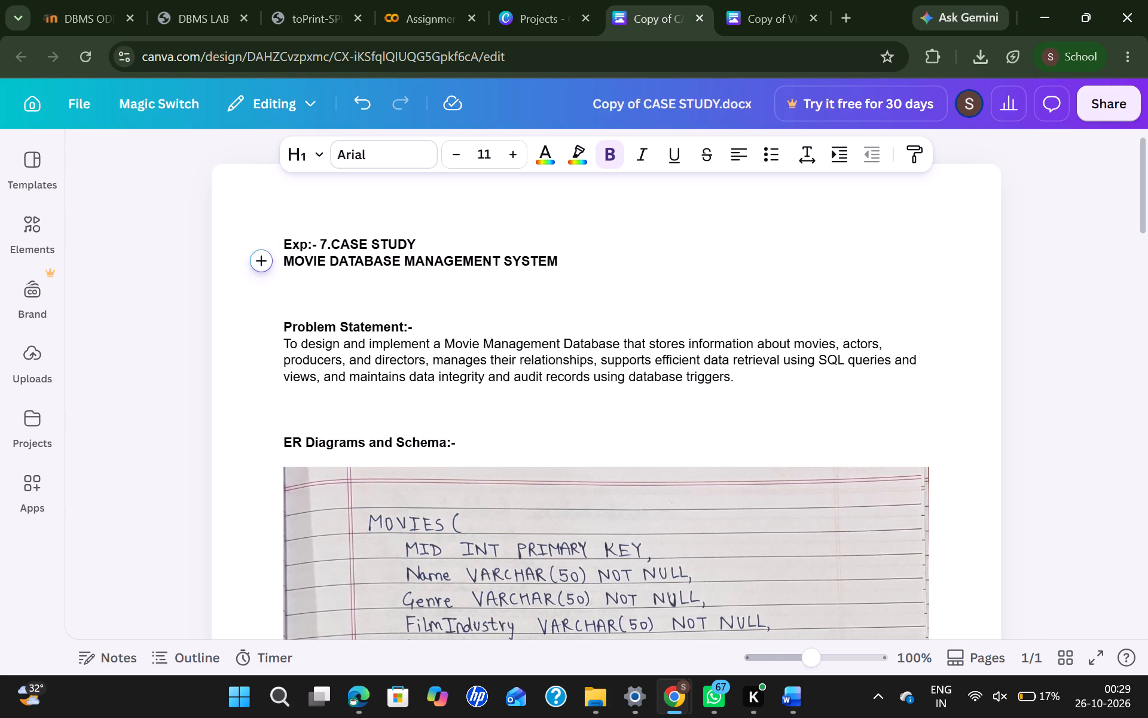
pyautogui.press('BackSpace')
pyautogui.press('space')
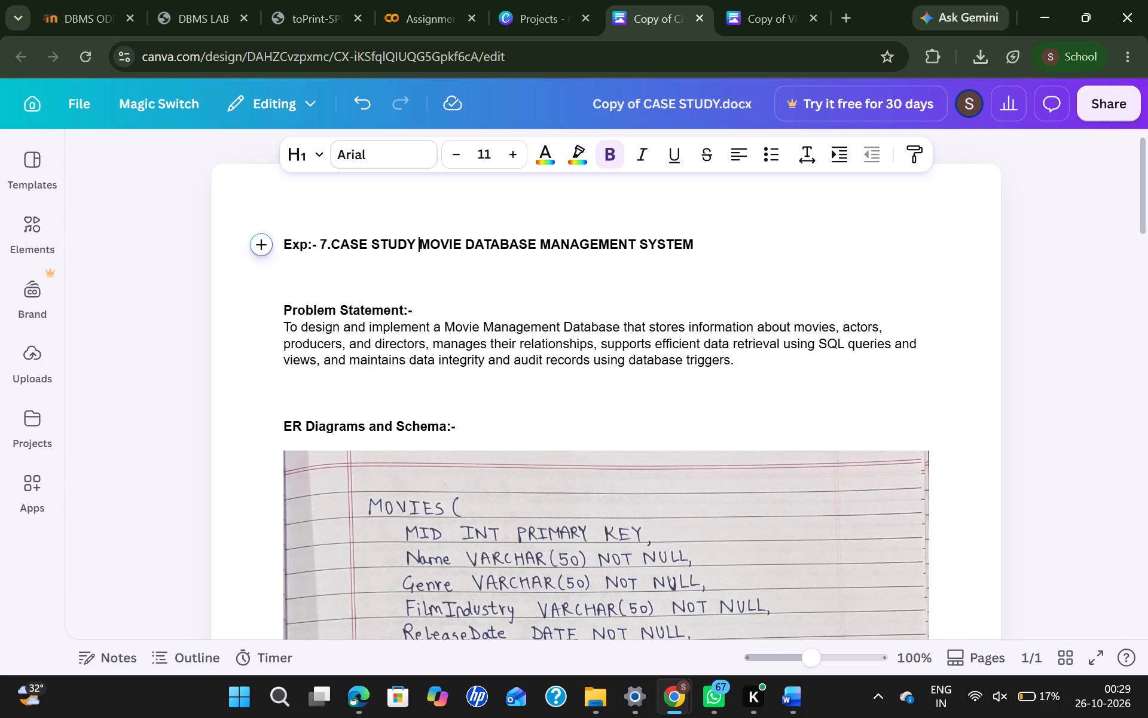
# Increase the font size of the "Exp:- 7" text in the Case Study heading by two increments.
pyautogui.moveTo(328, 243); pyautogui.dragTo(288, 244)
pyautogui.moveTo(288, 244); pyautogui.dragTo(288, 243)
pyautogui.click(508, 166)
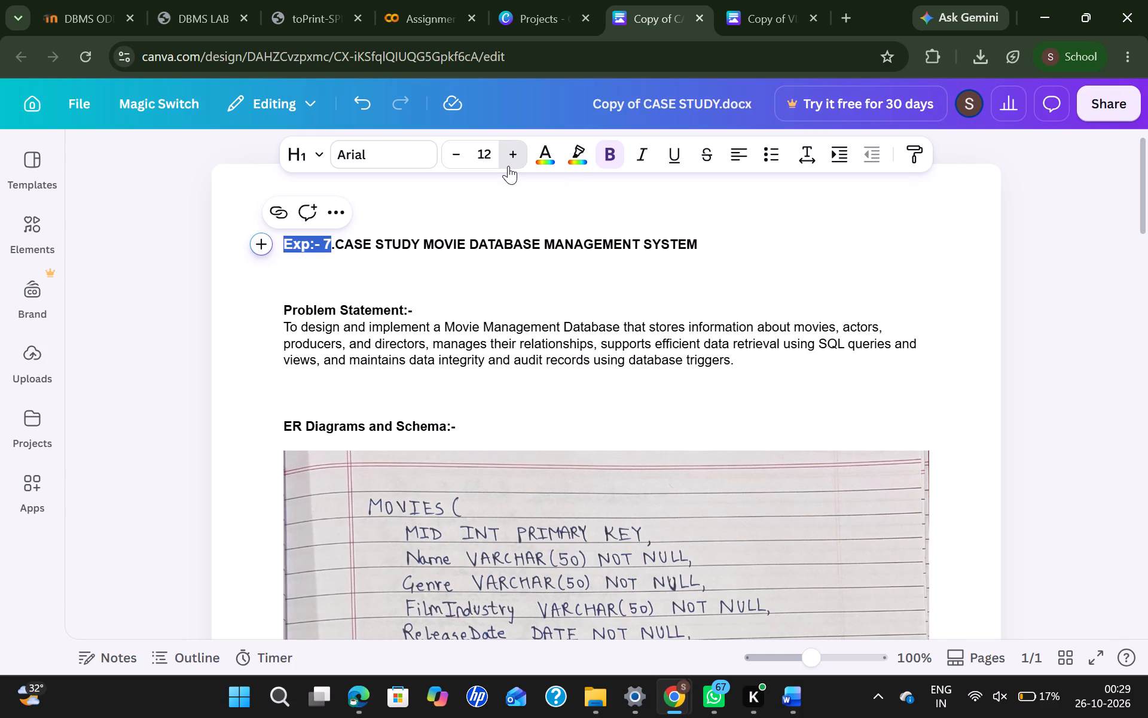
pyautogui.click(508, 166)
# Copy the Name and UID lines from the Views and Triggers document and paste them below the Case Study heading, leaving a blank line between.
pyautogui.click(338, 257)
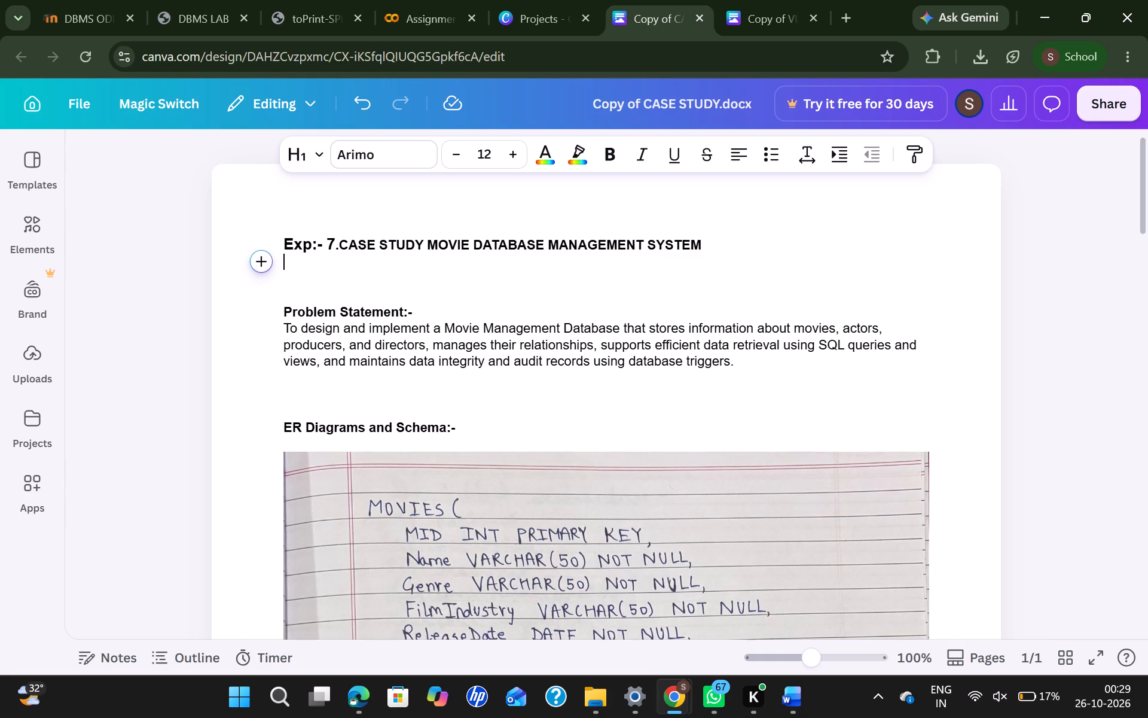
pyautogui.press('Return')
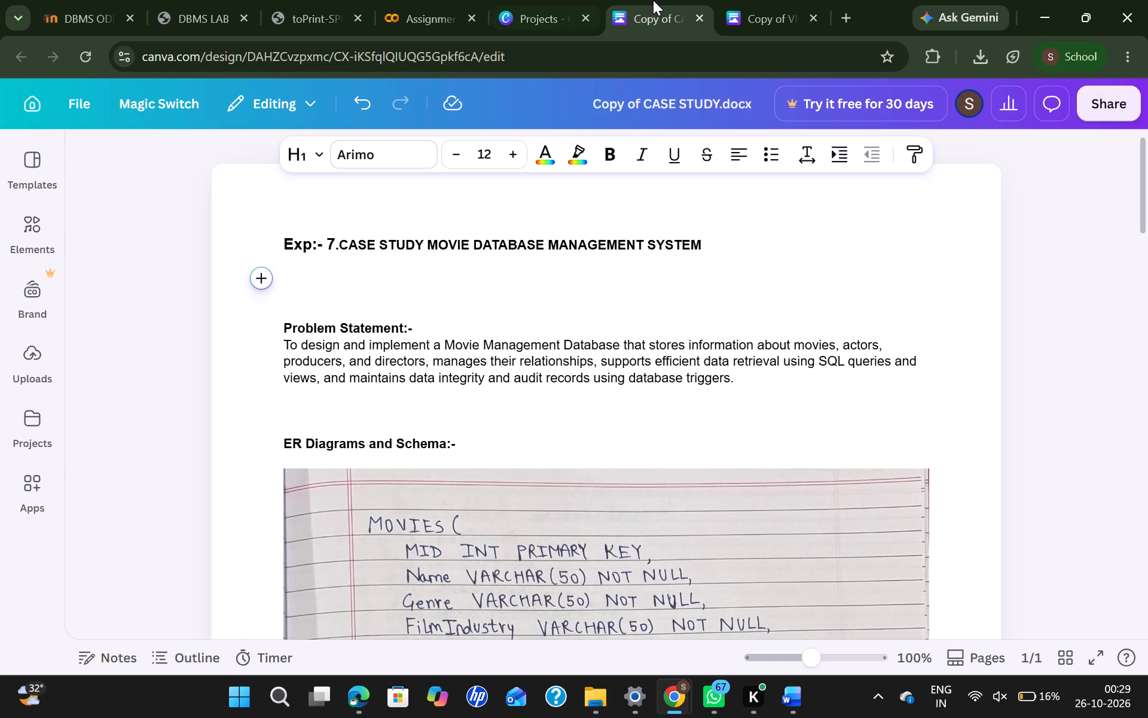
pyautogui.click(785, 24)
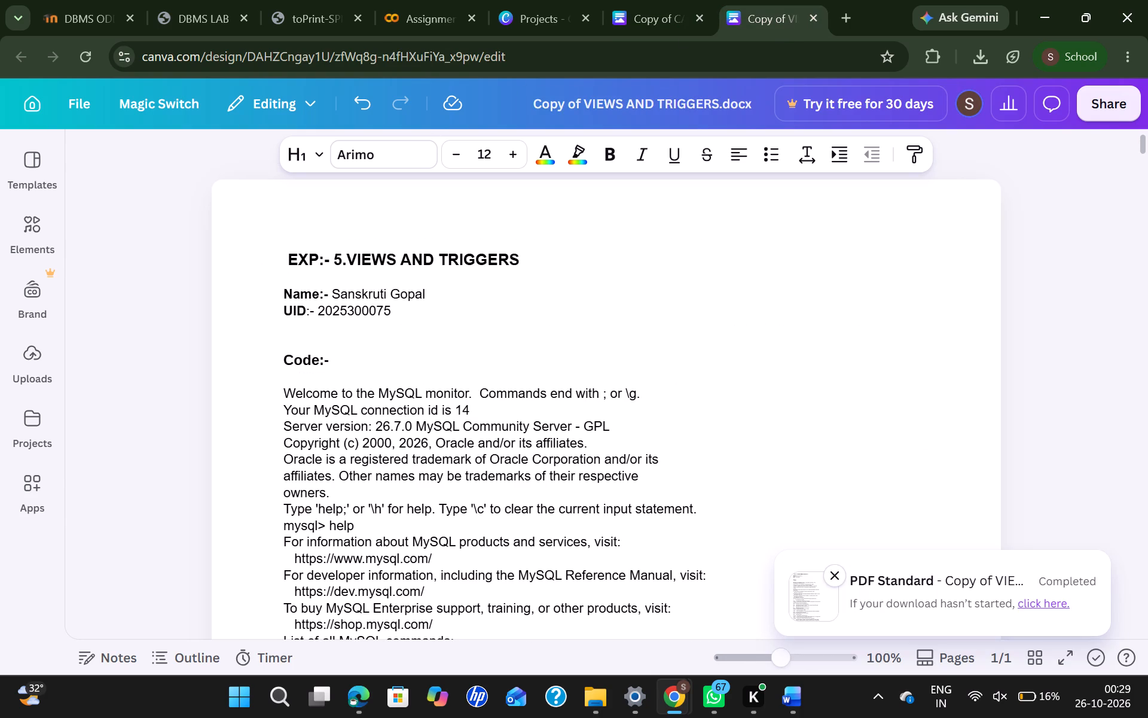
pyautogui.moveTo(403, 317); pyautogui.dragTo(297, 296)
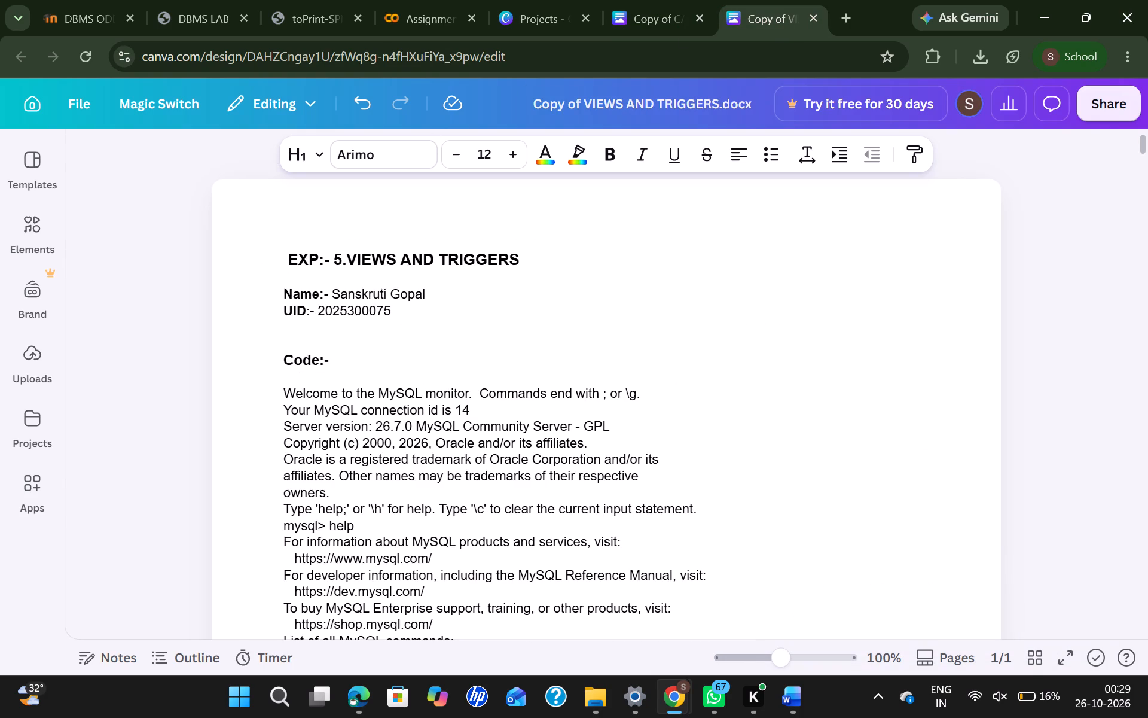
pyautogui.moveTo(297, 296); pyautogui.dragTo(282, 296)
pyautogui.moveTo(281, 289); pyautogui.dragTo(376, 309)
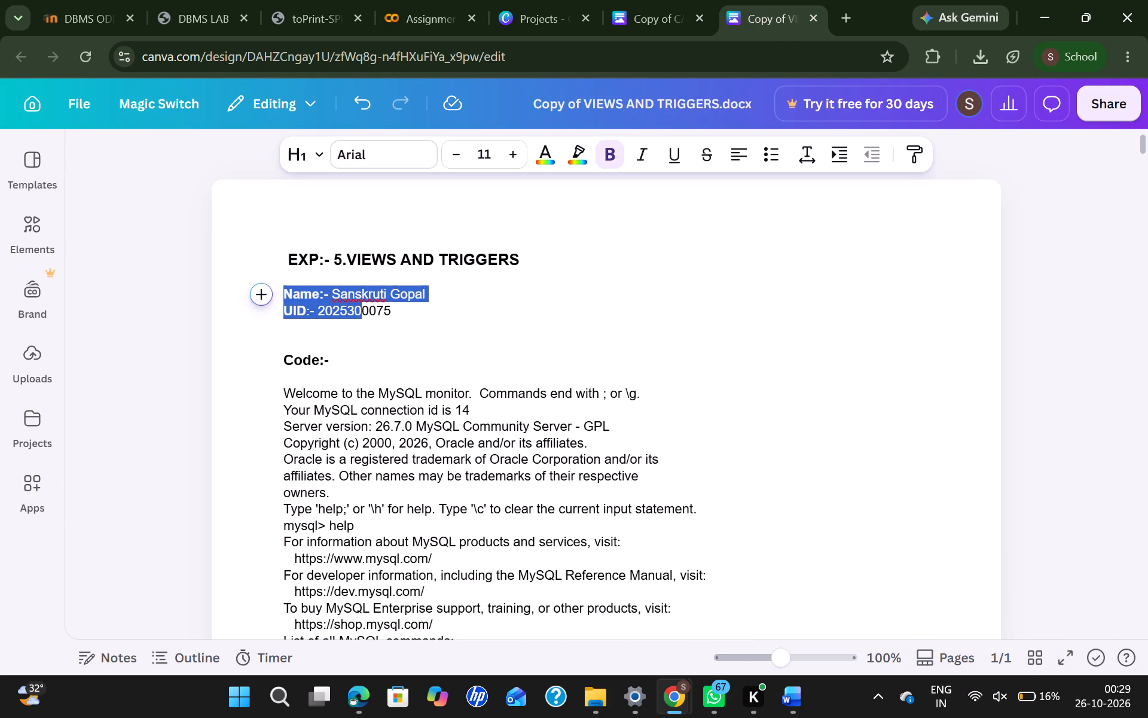
pyautogui.moveTo(376, 309); pyautogui.dragTo(398, 313)
pyautogui.hotkey('ctrl', 'c')
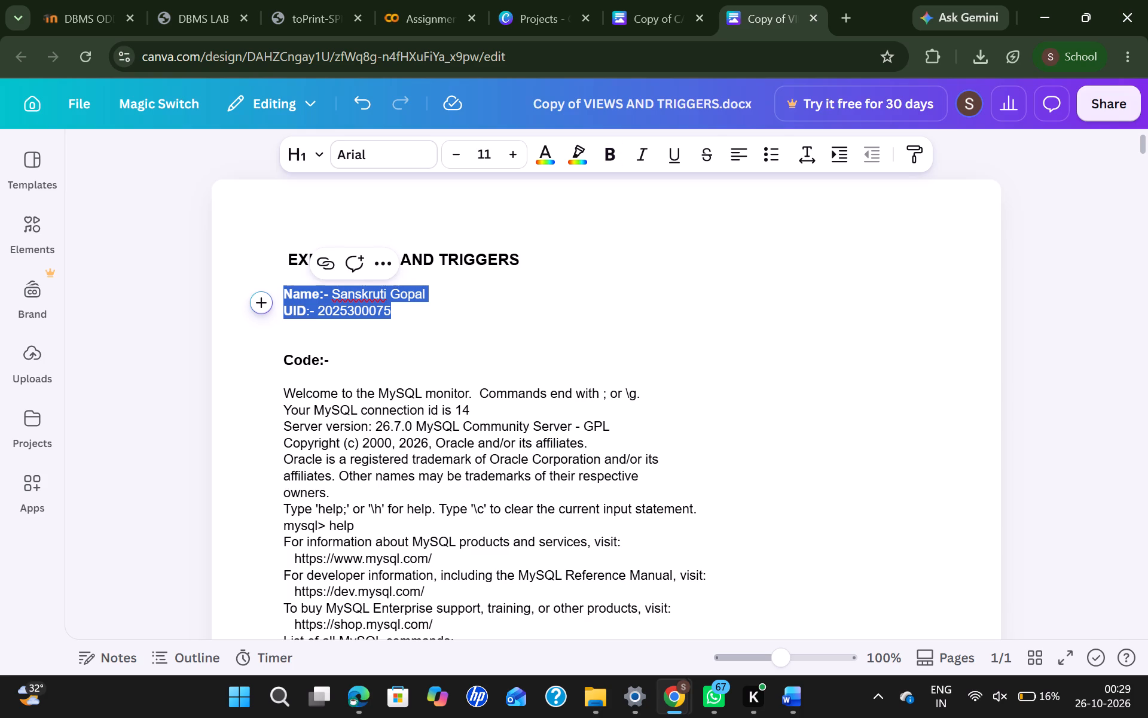
pyautogui.click(624, 16)
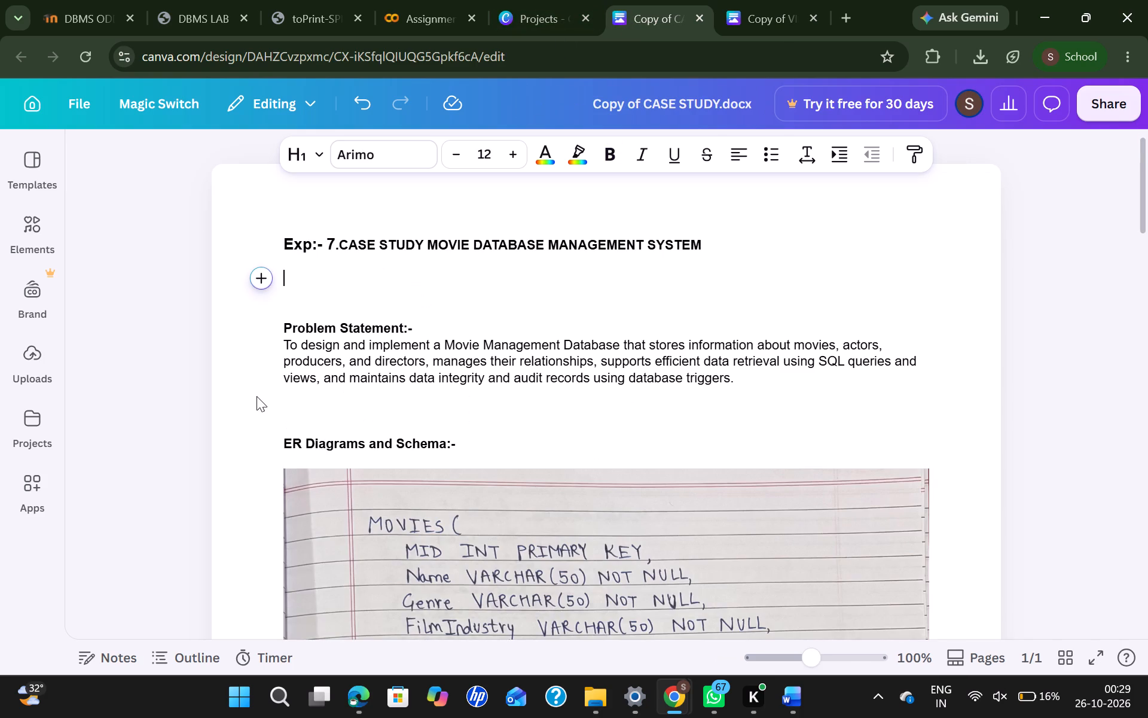
pyautogui.hotkey('ctrl', 'v')
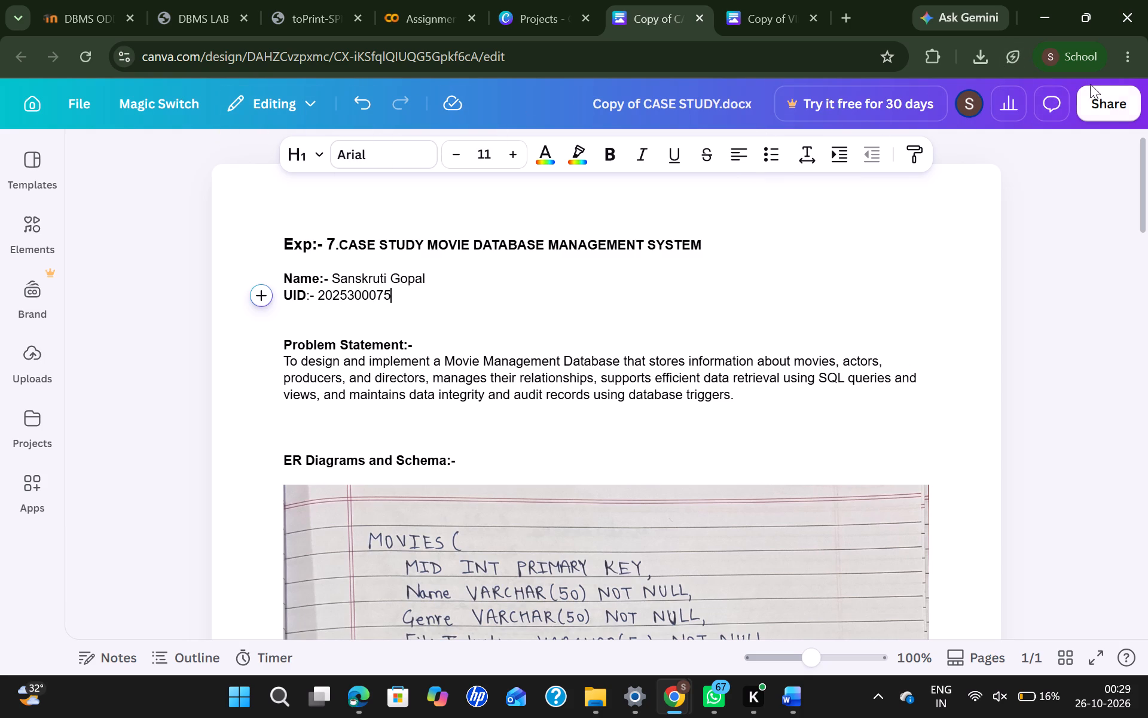
# Download the Copy of CASE STUDY document as a PDF with the Digital preset.
pyautogui.click(85, 109)
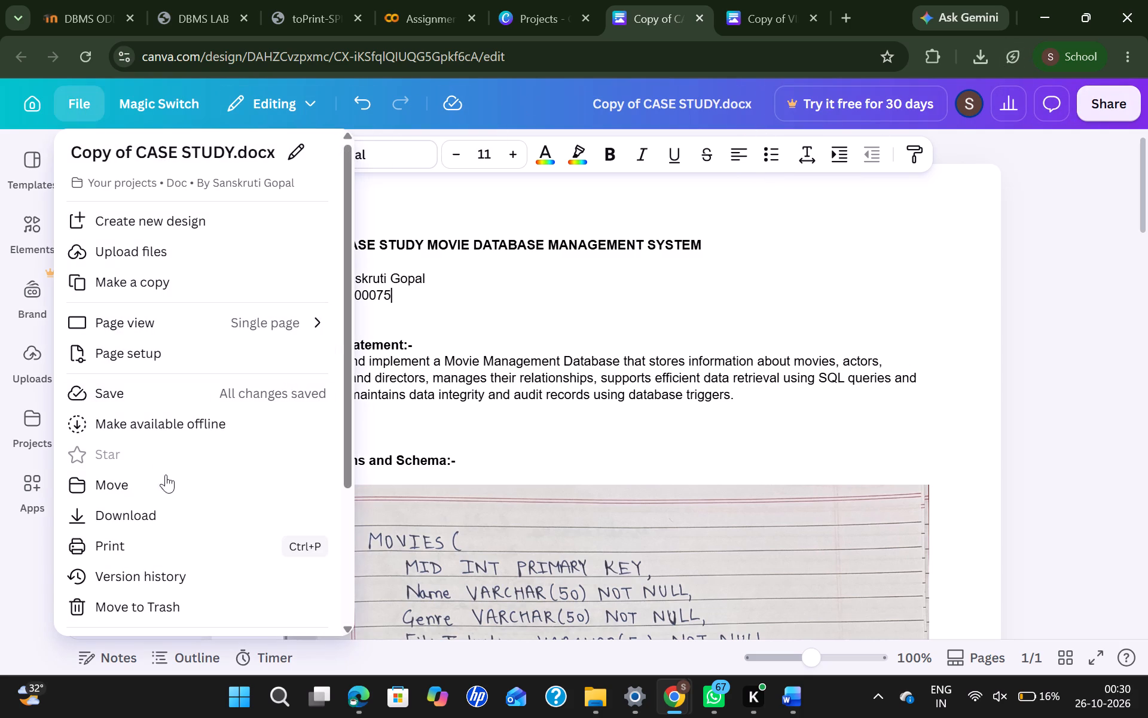
pyautogui.click(158, 510)
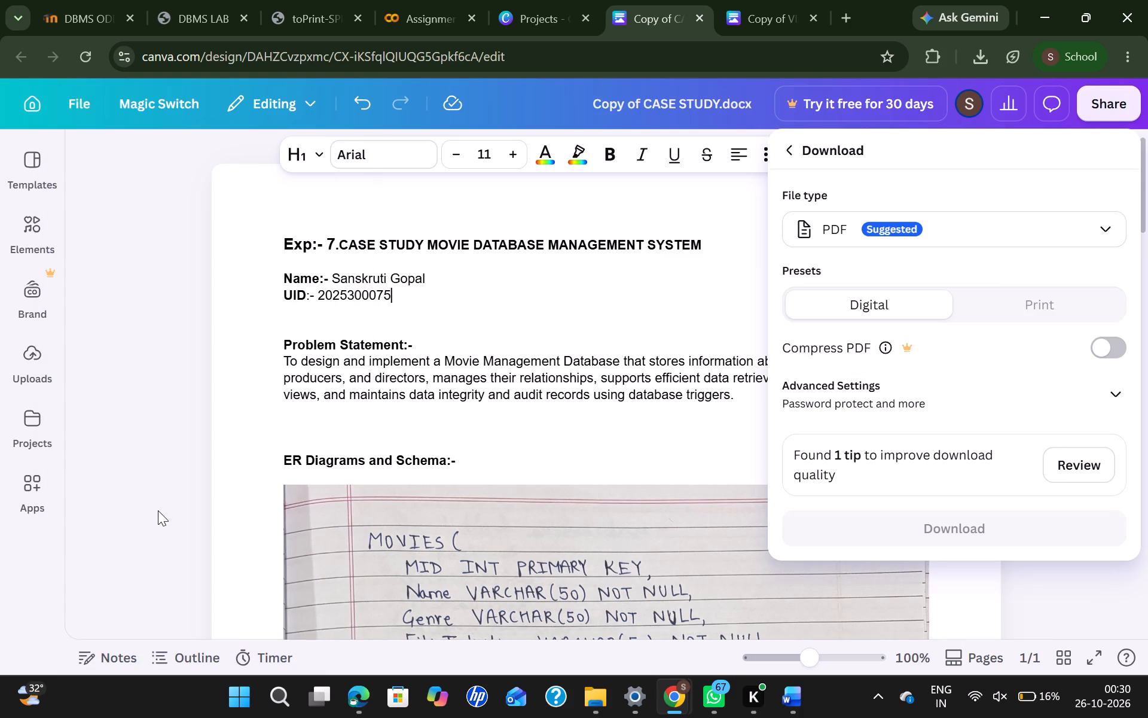
pyautogui.click(945, 534)
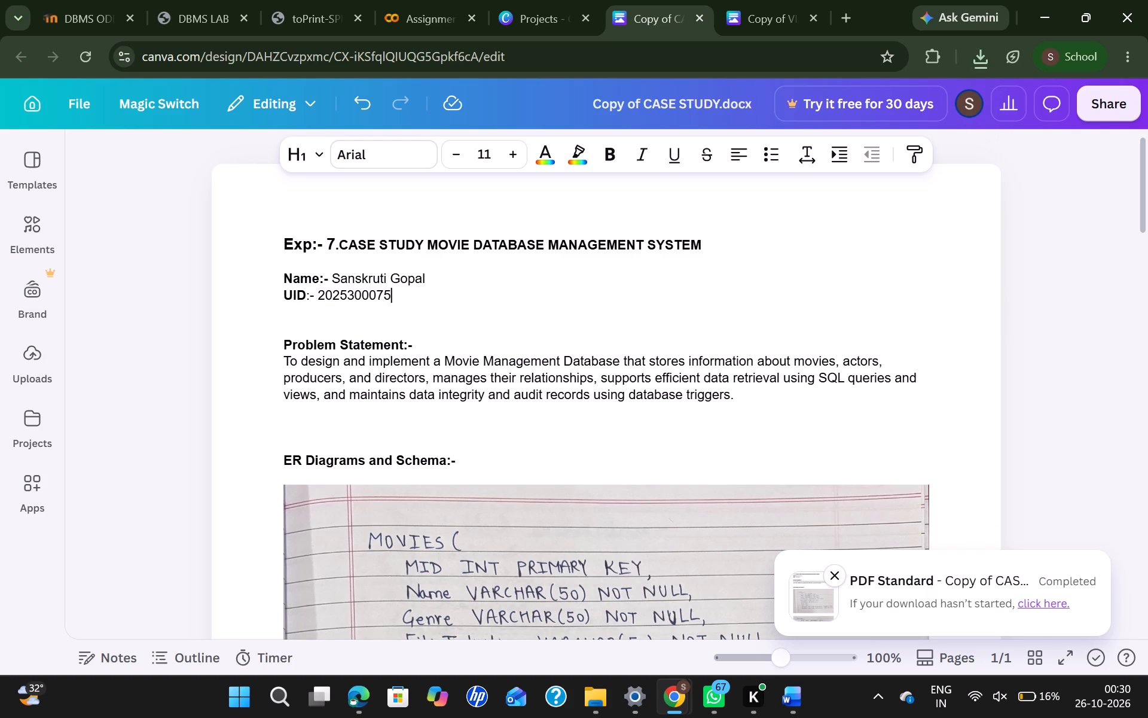
# Switch to the Moodle course and open the Batch A4 assignment under EXPT5: VIEWS AND TRIGGERS.
pyautogui.click(106, 8)
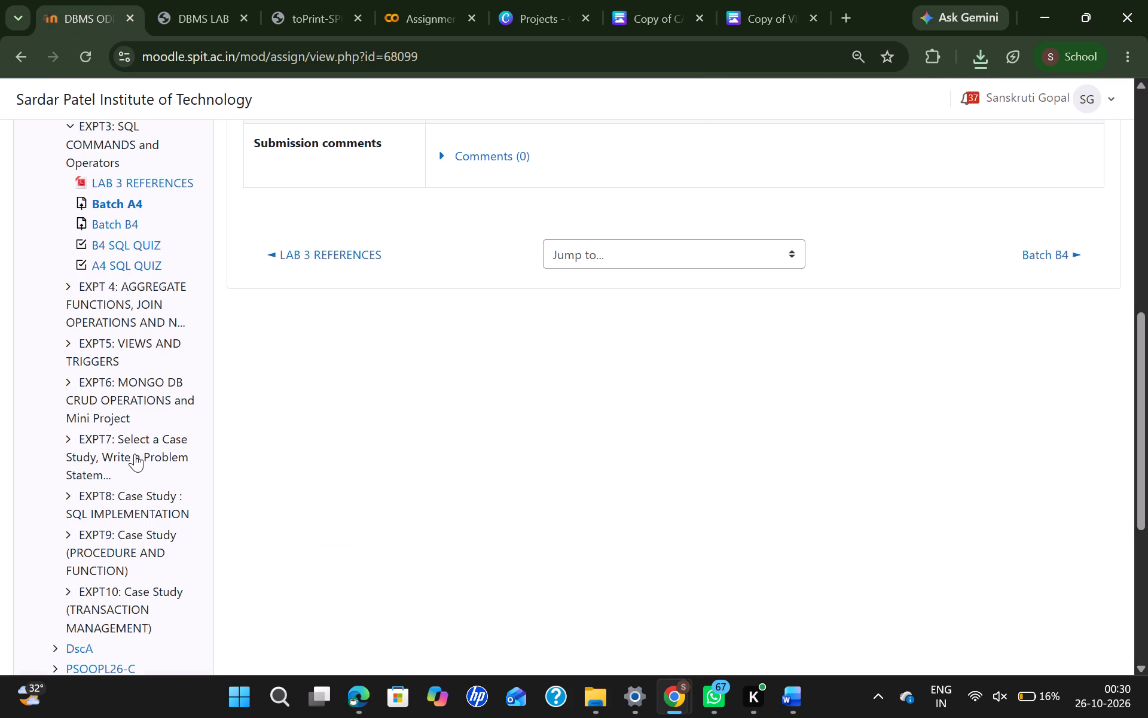
pyautogui.click(121, 348)
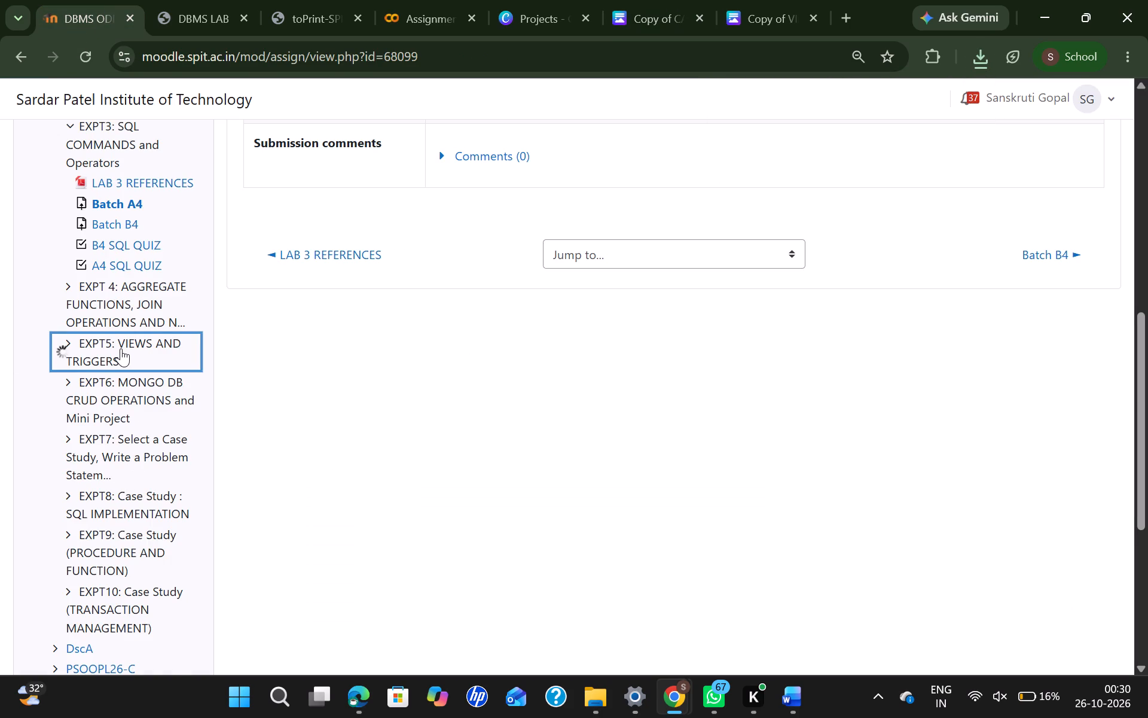
pyautogui.click(115, 439)
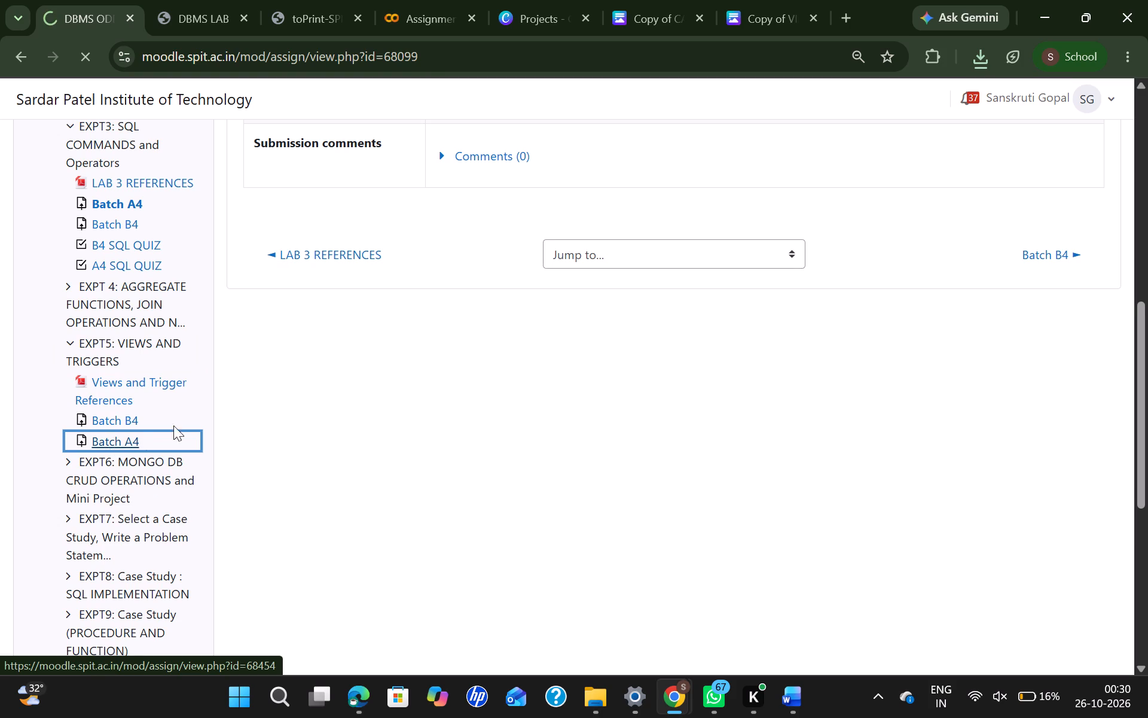
pyautogui.hscroll(1, 320, 376)
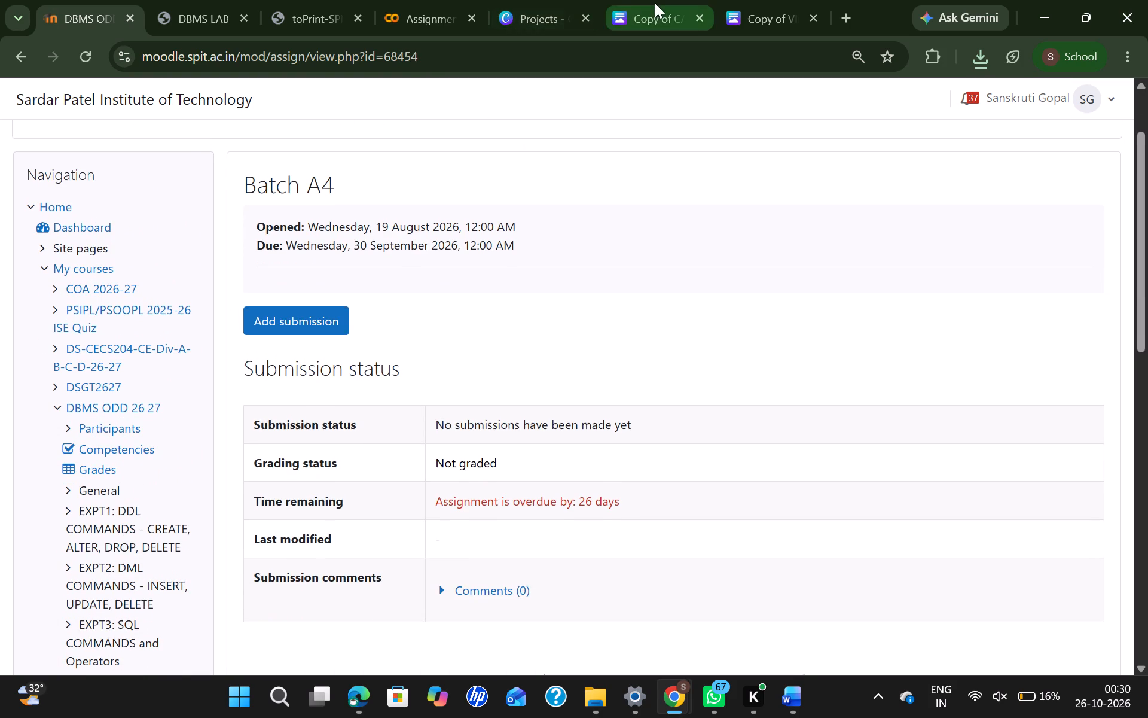
# Open the Copy of SQL IMPLEMENTATION document in Canva, add two blank lines above its heading, left-align it and prefix it with "Exp:- ".
pyautogui.click(544, 22)
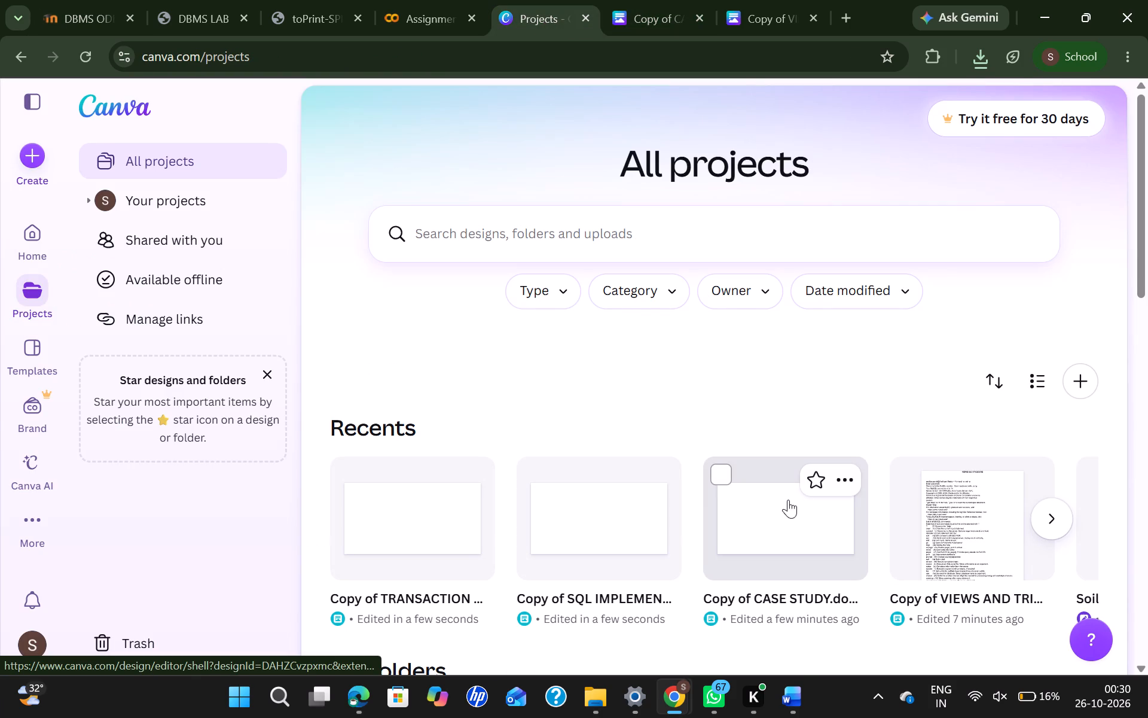
pyautogui.doubleClick(636, 531)
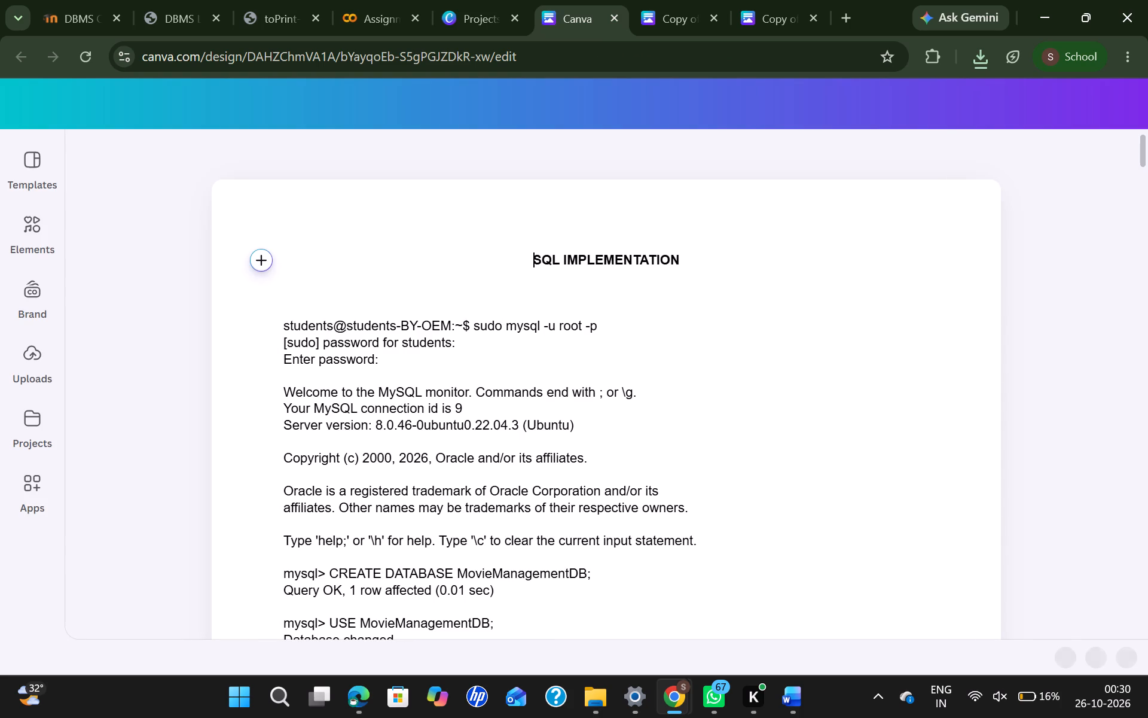
pyautogui.press('Return')
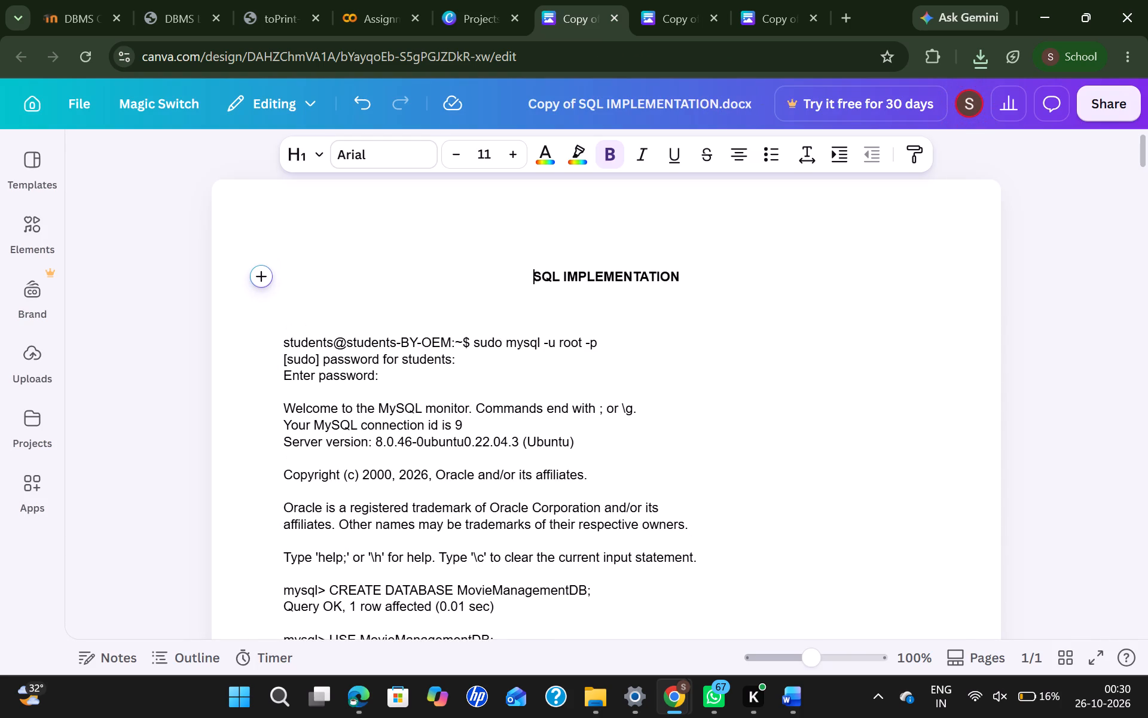
pyautogui.press('Return')
pyautogui.press('BackSpace')
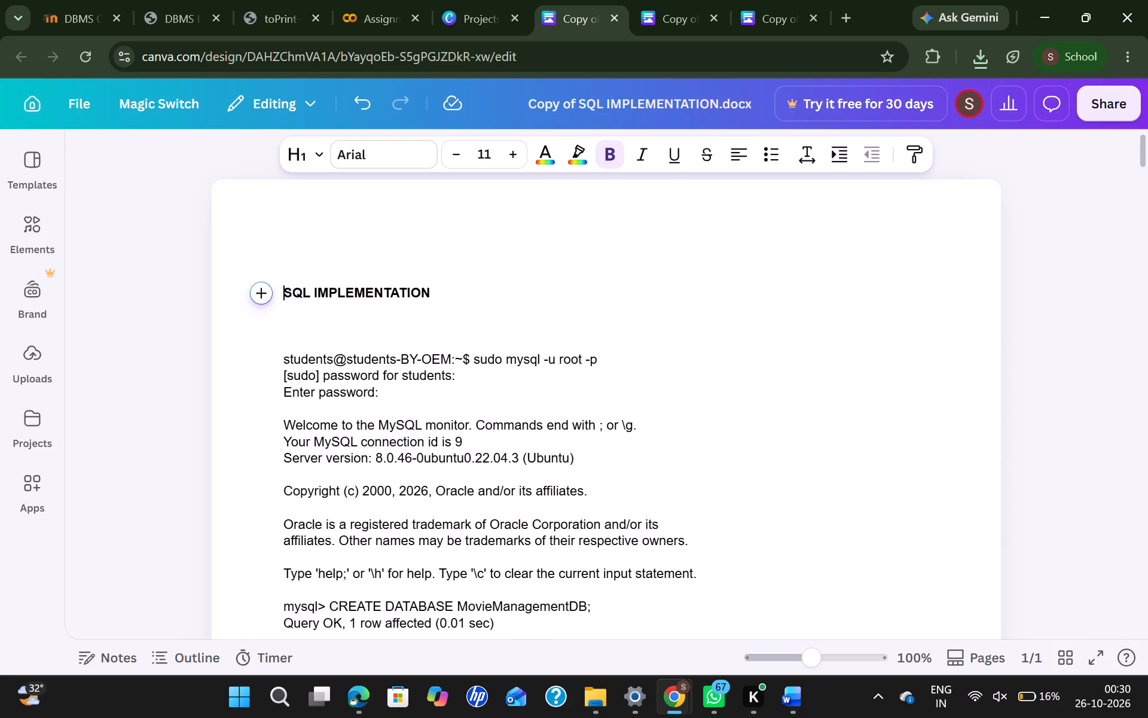
pyautogui.write('Exp')
pyautogui.write(':-')
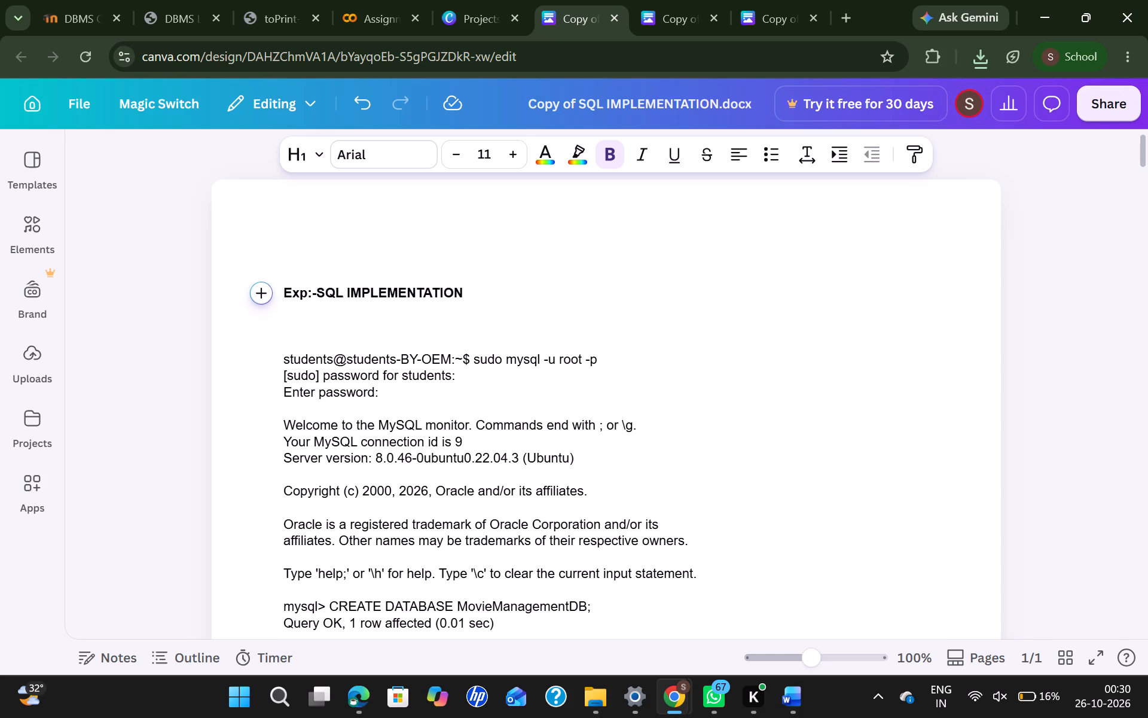
pyautogui.press('space')
# Check the SQL implementation experiment number in the Moodle course list and add "8." after "Exp:-" in the SQL IMPLEMENTATION heading.
pyautogui.click(94, 10)
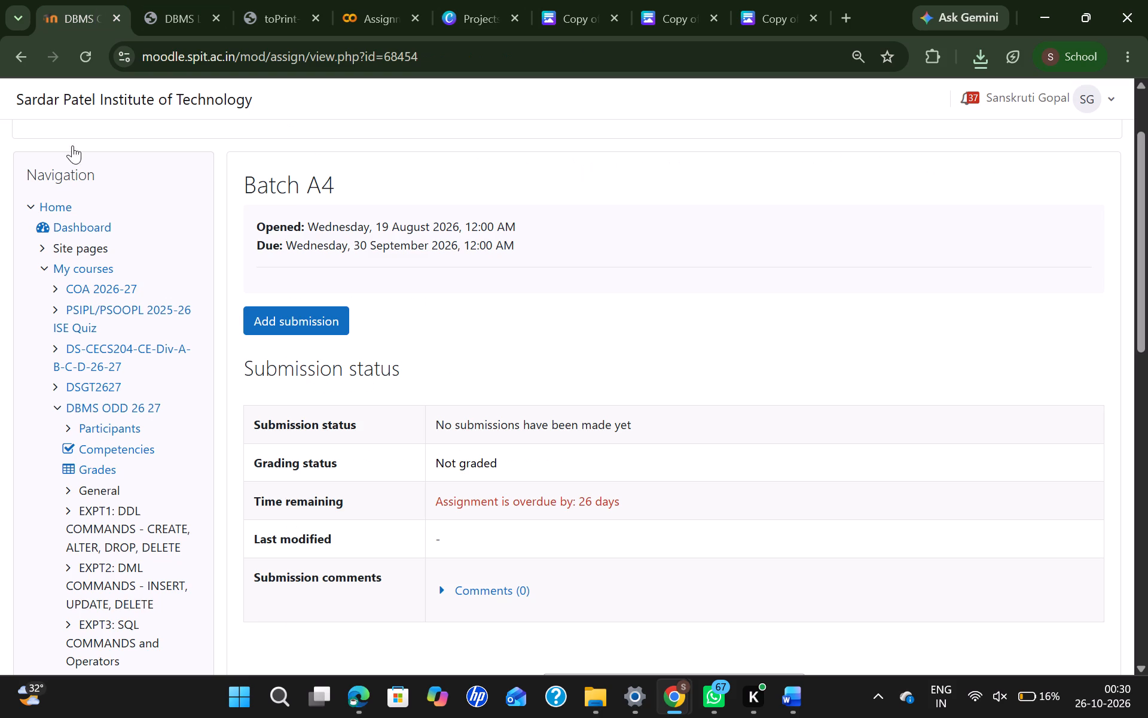
pyautogui.scroll(-4, 102, 400)
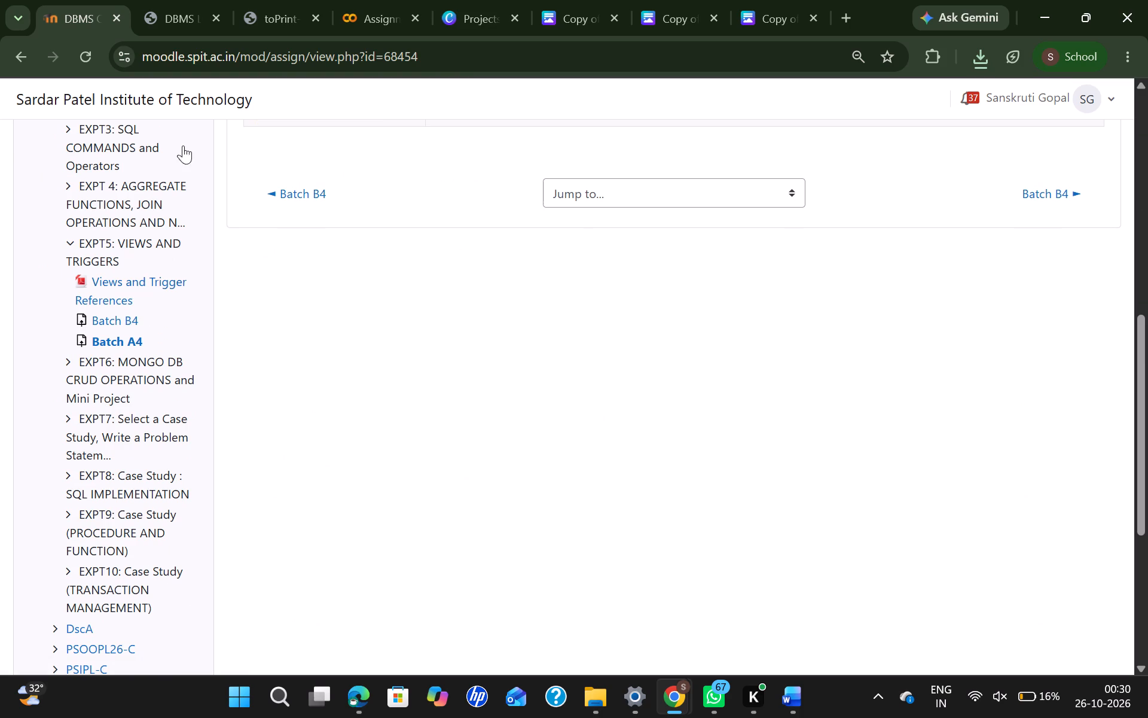
pyautogui.click(761, 11)
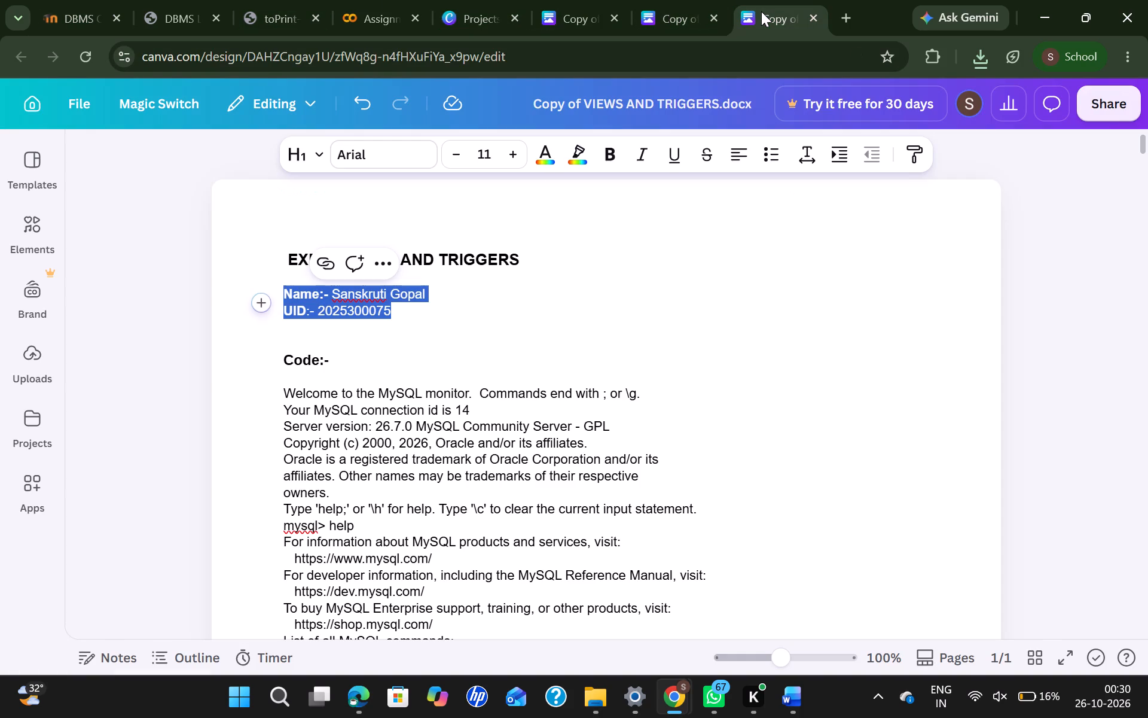
pyautogui.click(671, 27)
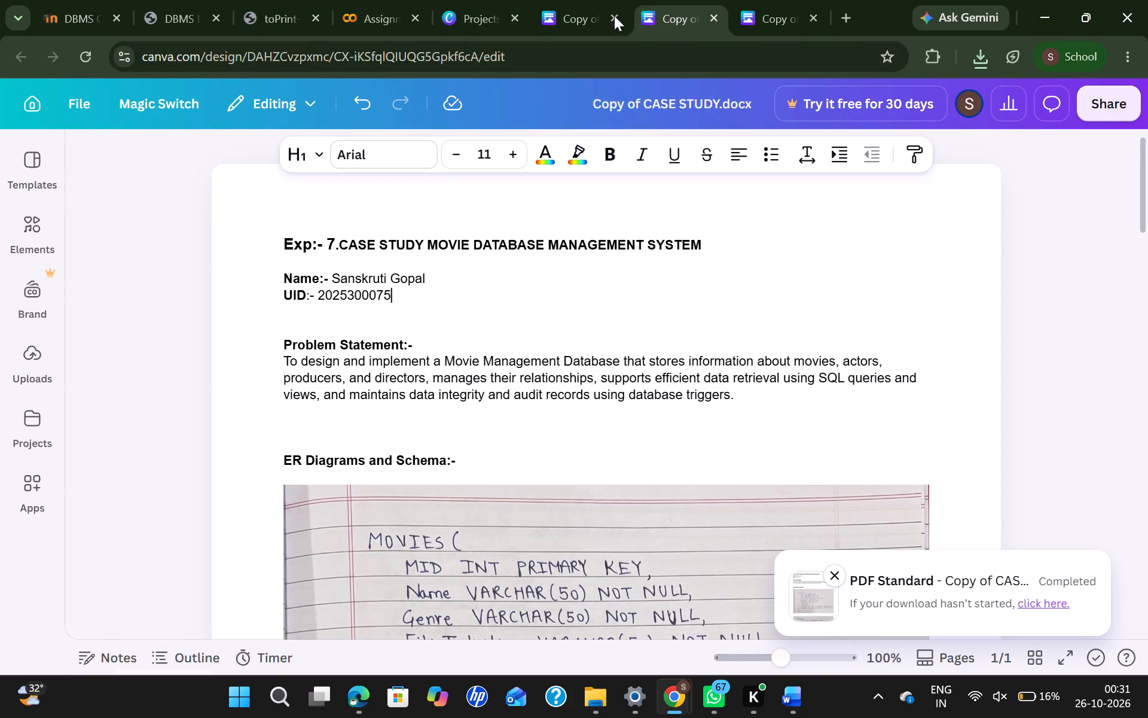
pyautogui.click(599, 14)
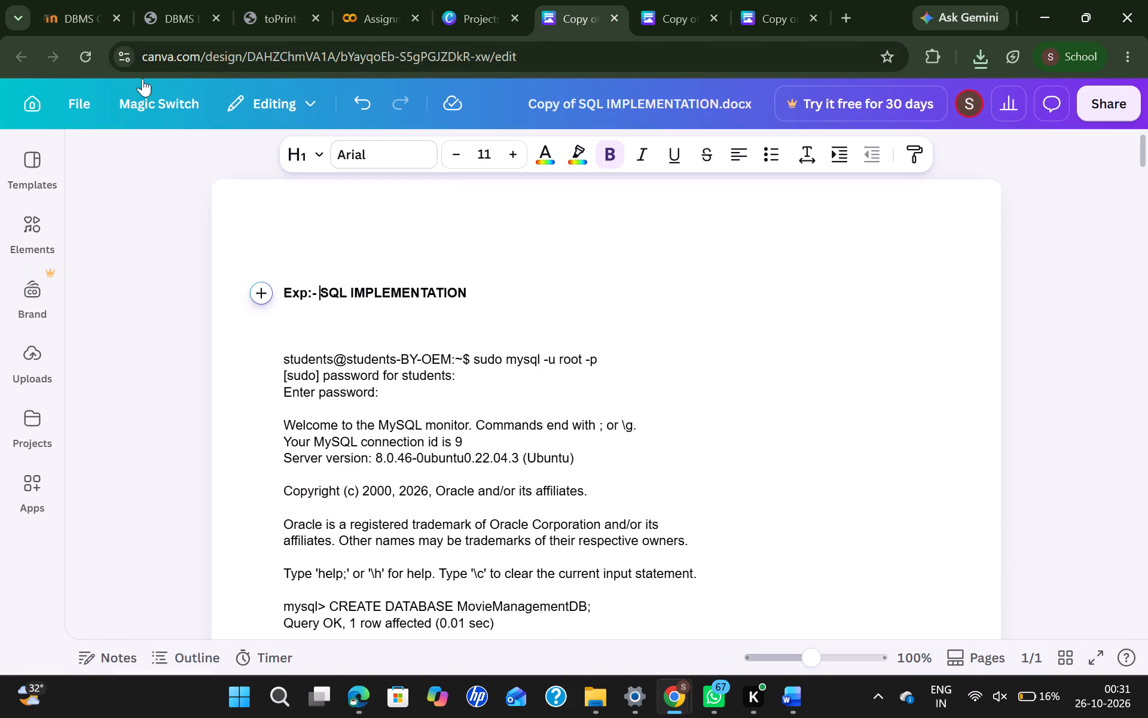
pyautogui.click(88, 14)
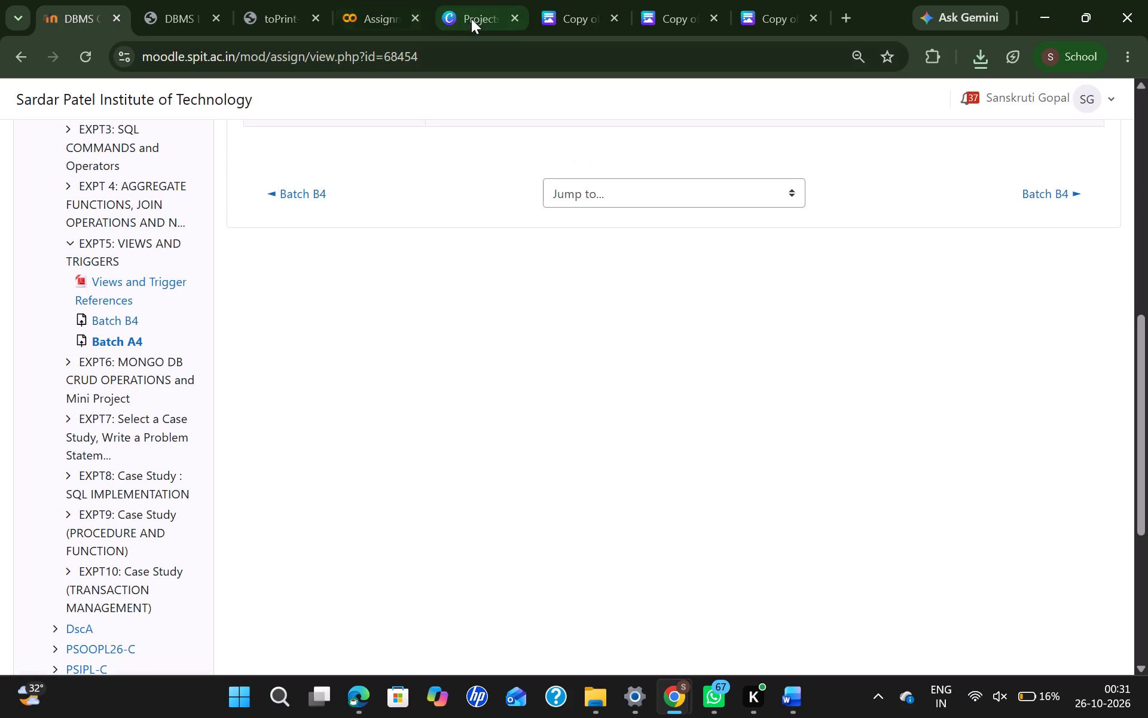
pyautogui.click(573, 25)
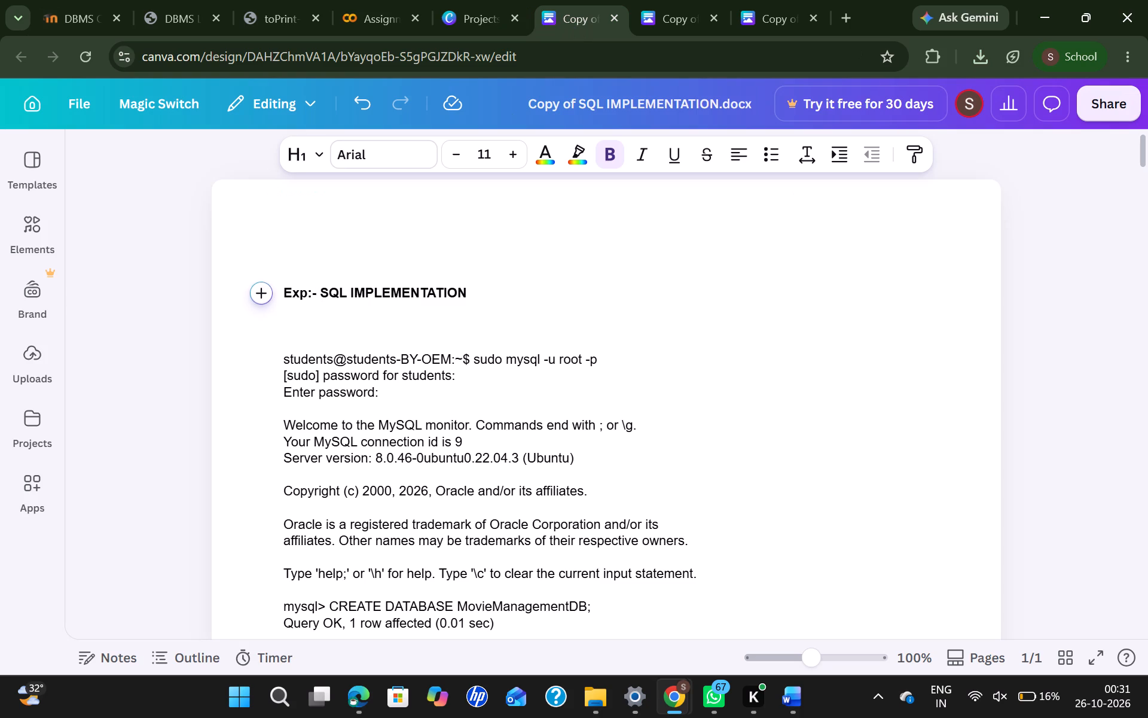
pyautogui.hotkey('shift', '*')
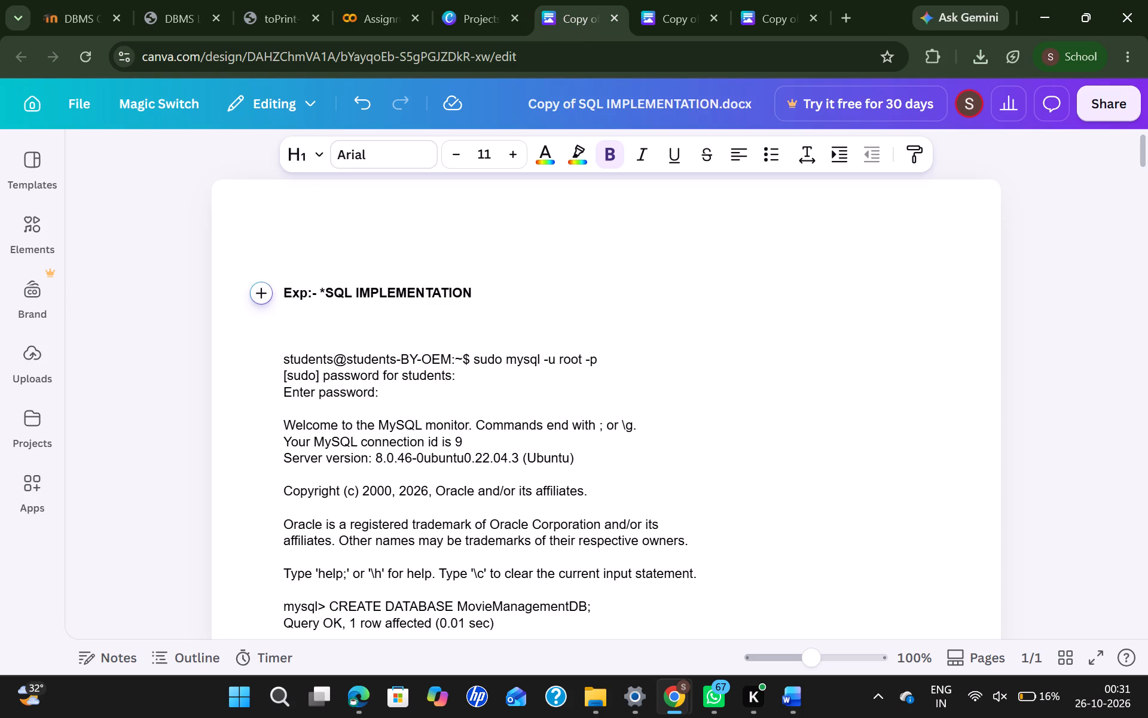
pyautogui.press('BackSpace')
pyautogui.press('8')
pyautogui.press('.')
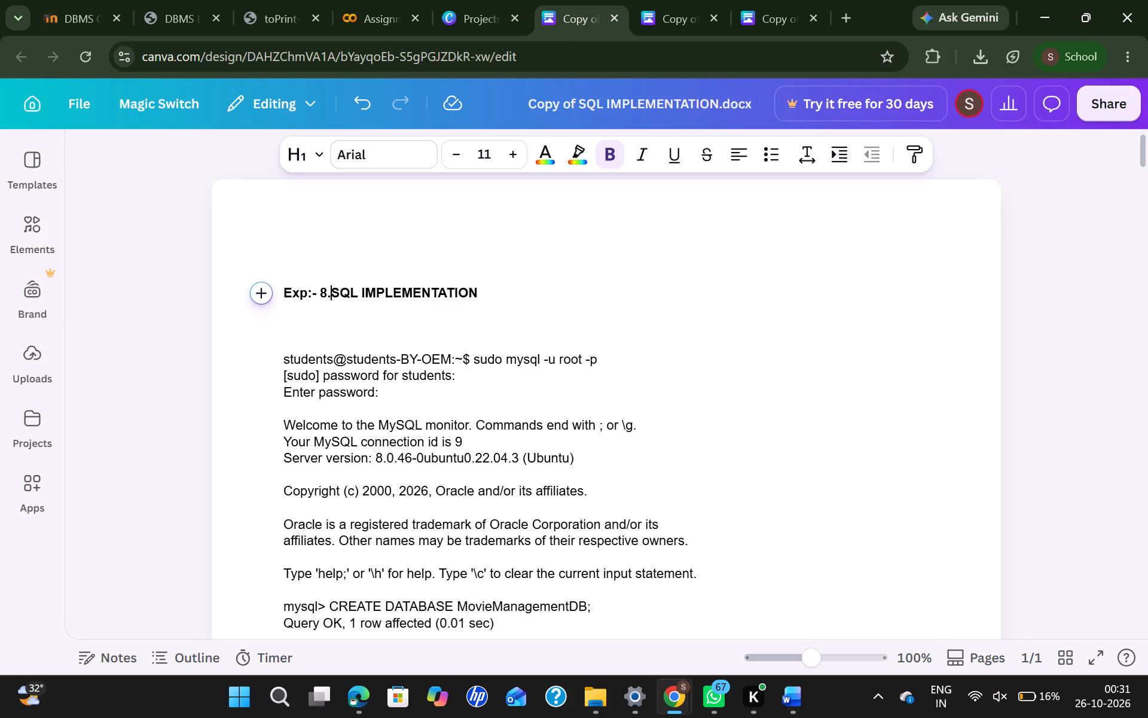
# Enlarge the "Exp:- 8." prefix of the SQL IMPLEMENTATION heading by three font sizes.
pyautogui.moveTo(330, 296); pyautogui.dragTo(276, 292)
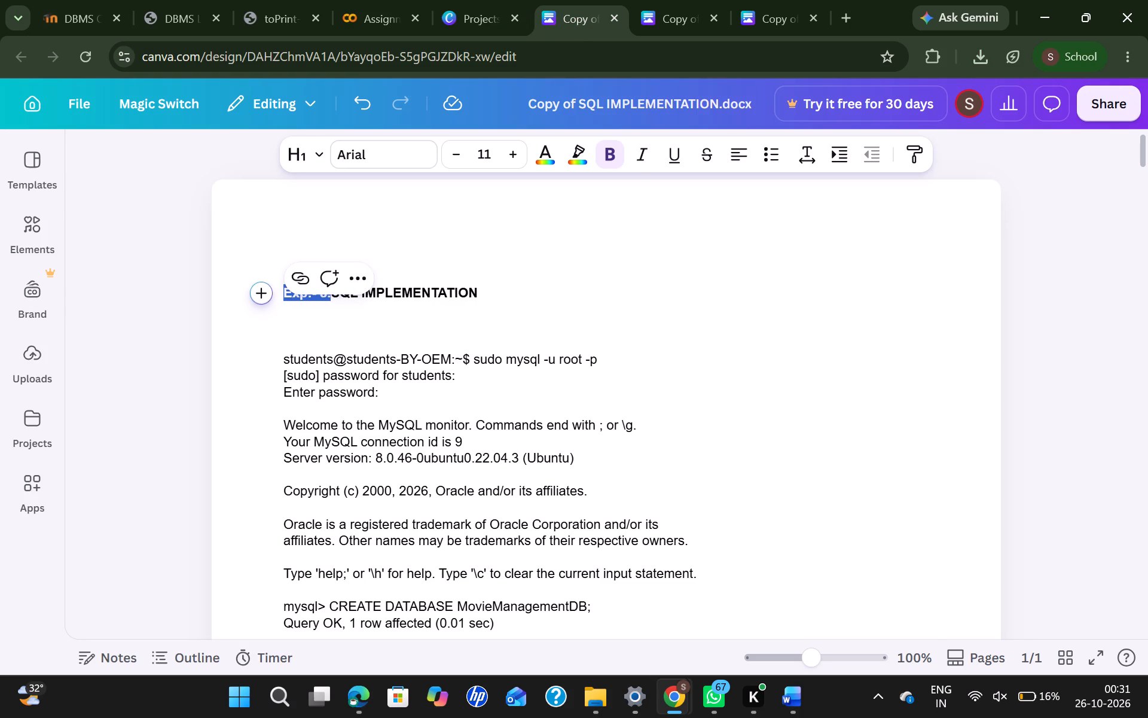
pyautogui.moveTo(276, 292); pyautogui.dragTo(276, 291)
pyautogui.tripleClick(508, 155)
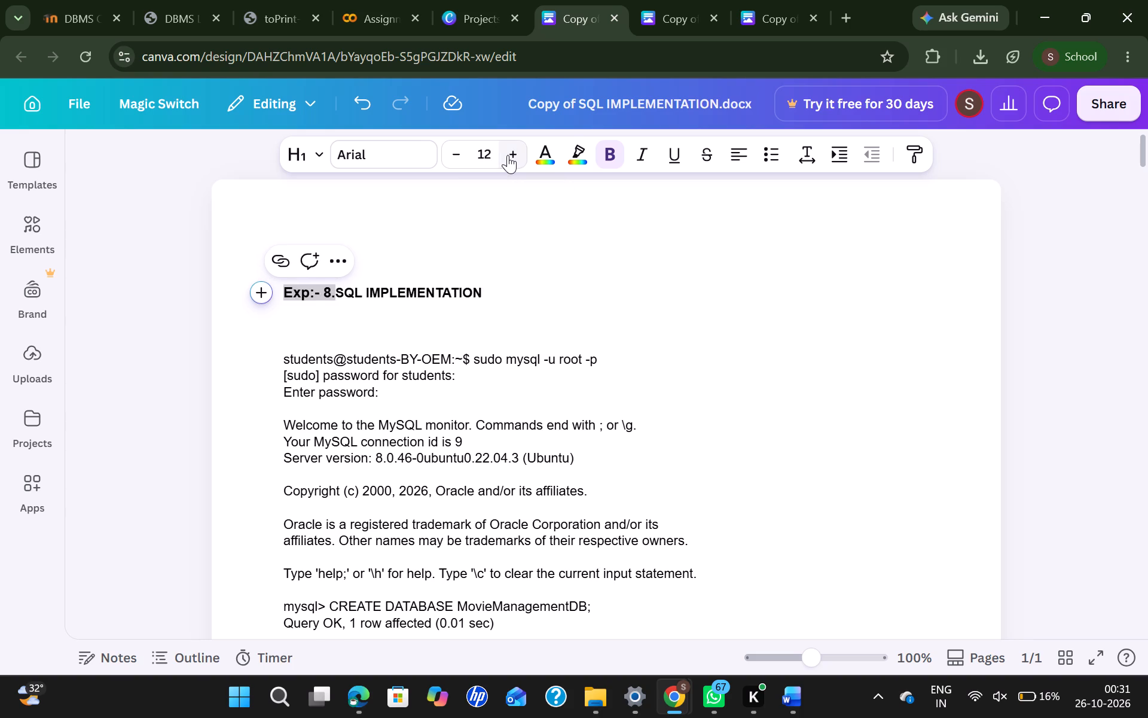
# Leave a blank line below the SQL IMPLEMENTATION heading and paste the copied Name and UID lines there.
pyautogui.click(494, 285)
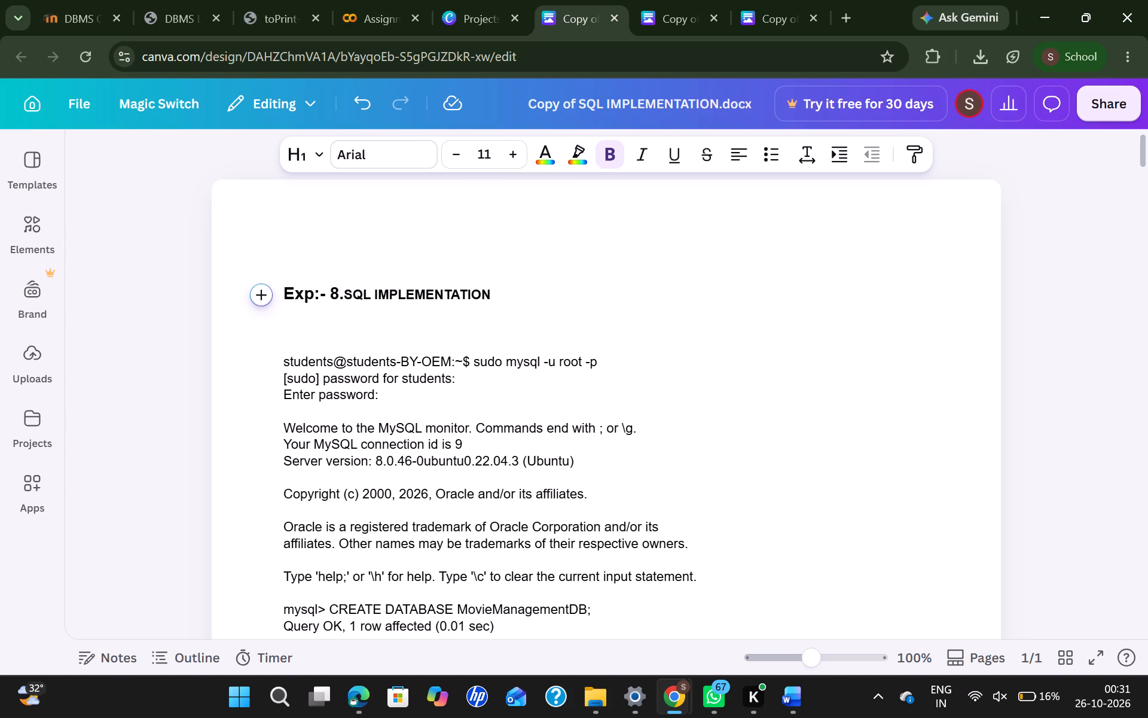
pyautogui.press('Return')
pyautogui.press('Return')
pyautogui.hotkey('ctrl', 'v')
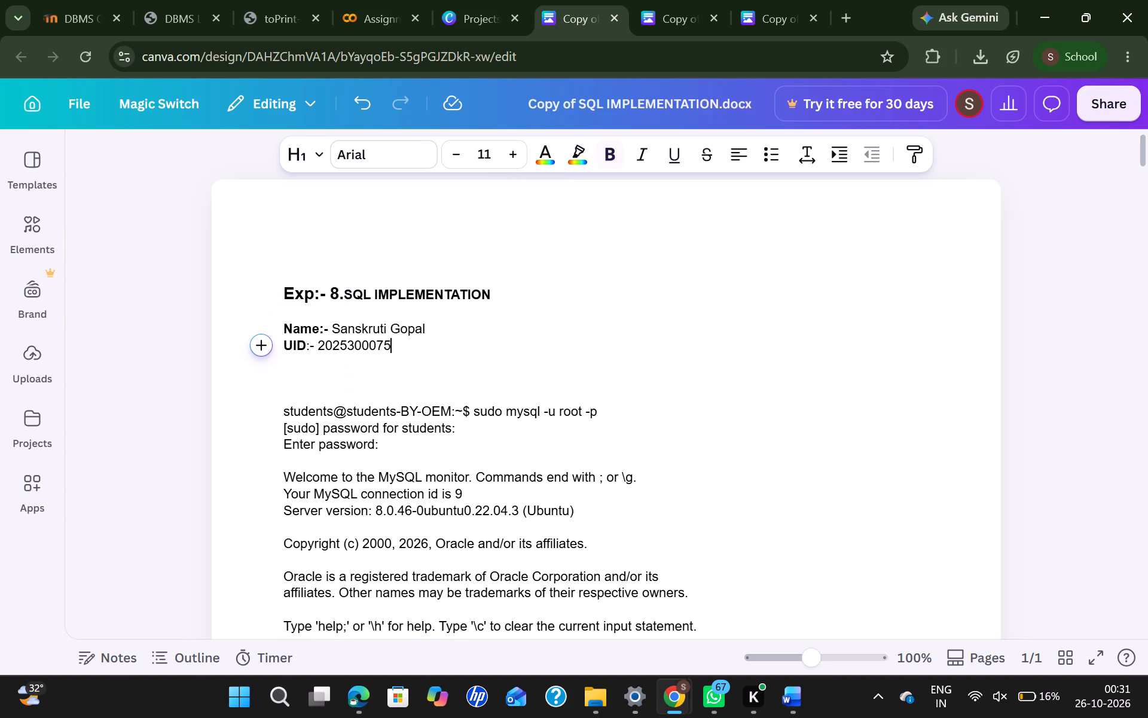
# Add a bold "Code:-" label on the empty line directly above the first terminal line.
pyautogui.click(291, 394)
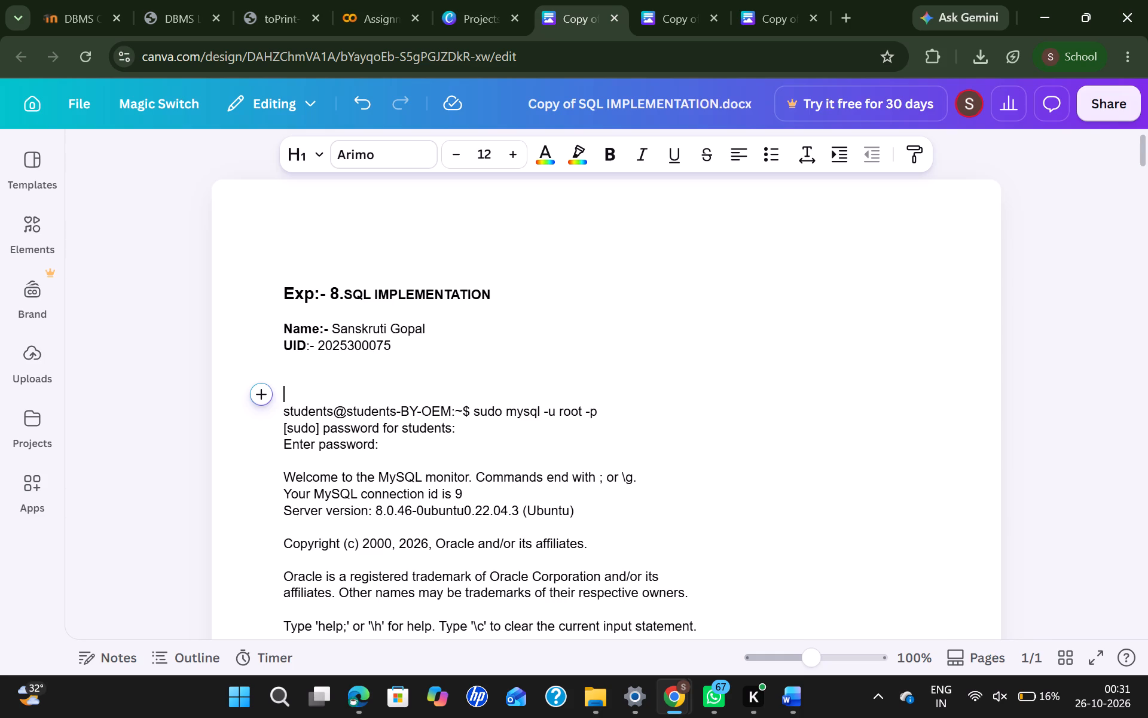
pyautogui.write('Code')
pyautogui.write(':-')
pyautogui.moveTo(327, 398); pyautogui.dragTo(283, 394)
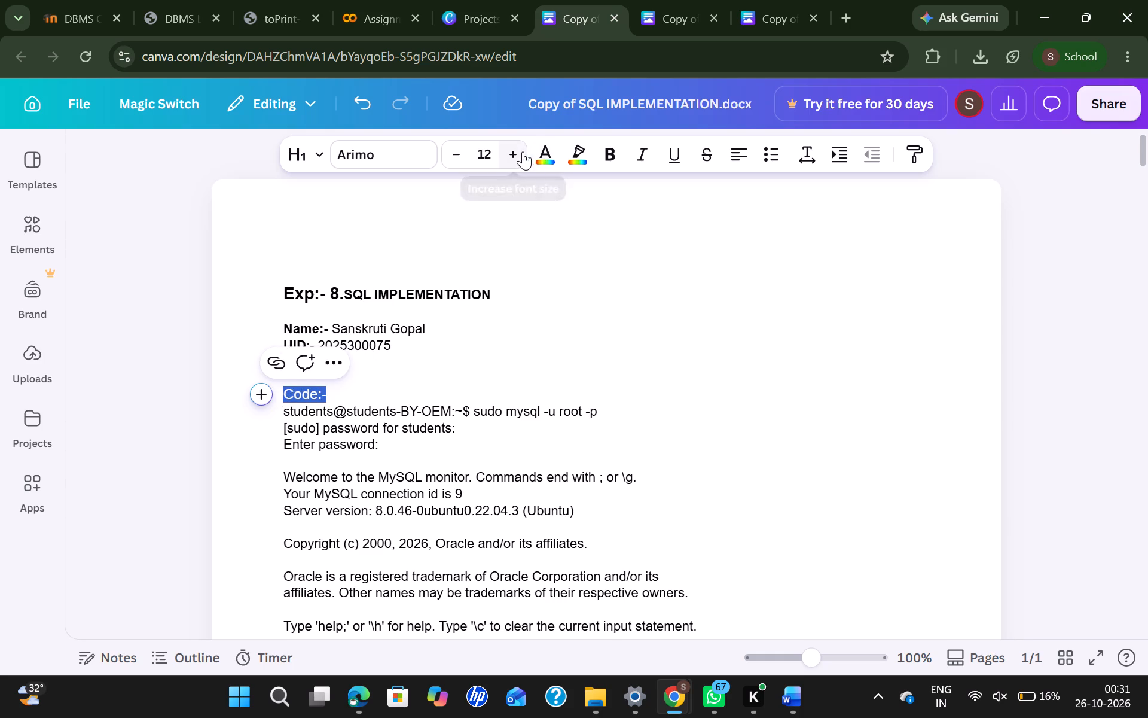
pyautogui.click(614, 152)
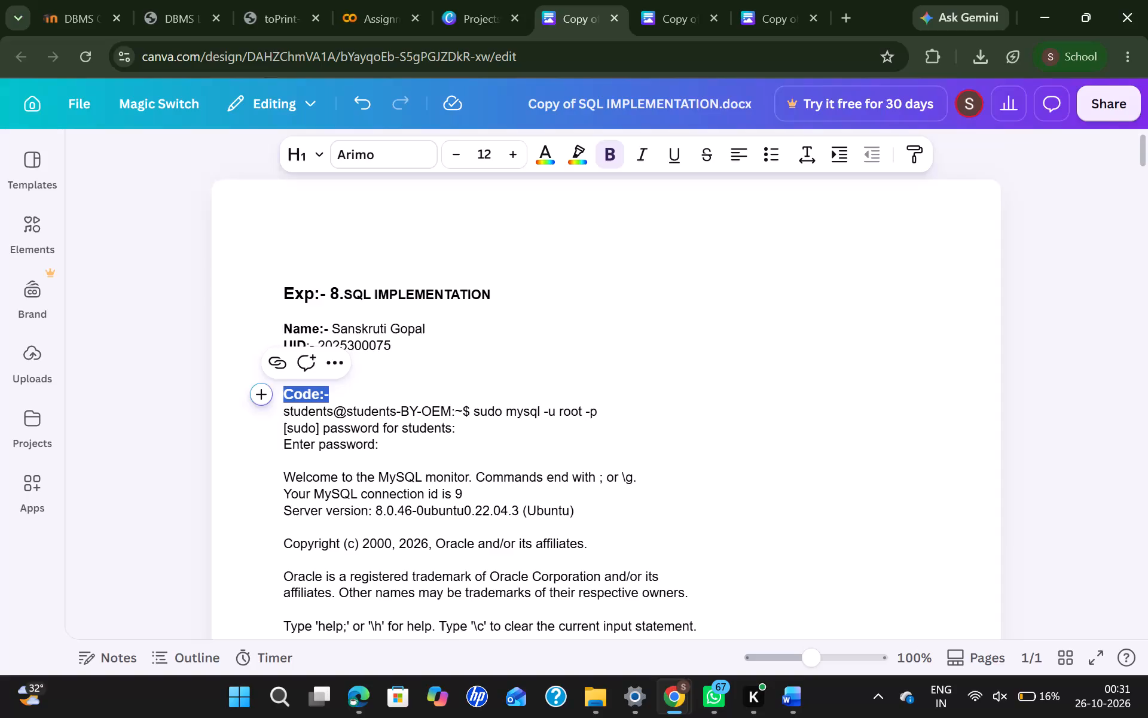
pyautogui.click(402, 372)
pyautogui.click(381, 388)
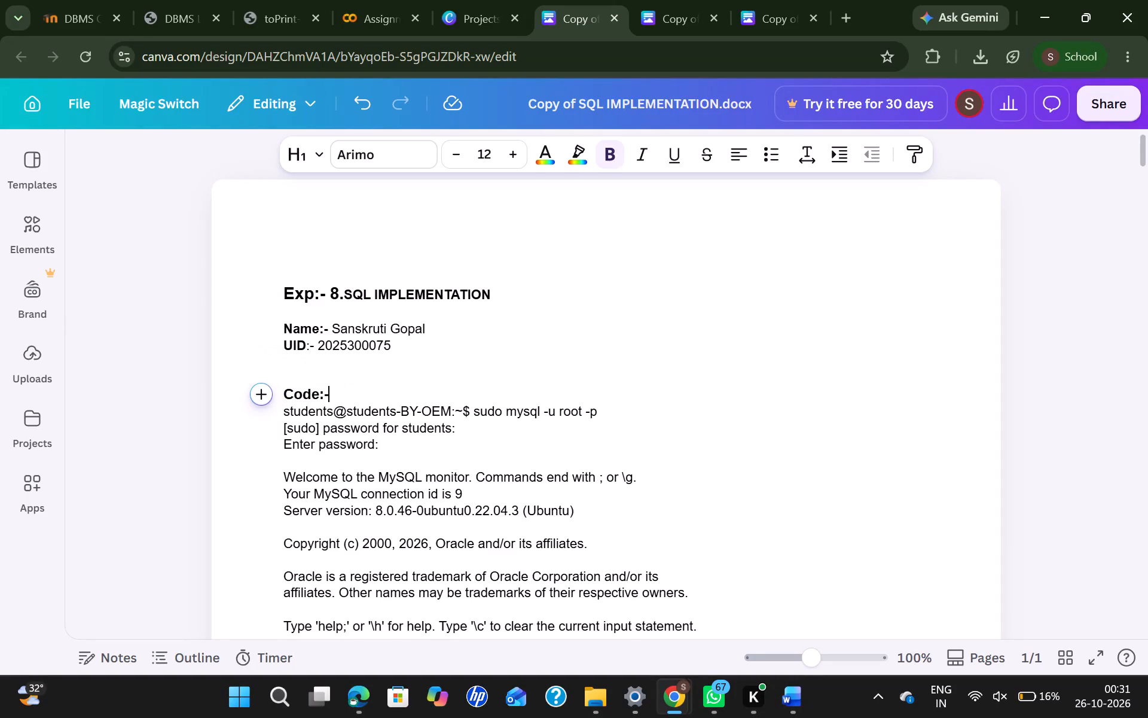
# Insert a blank line between the "Code:-" label and the first terminal line.
pyautogui.press('Return')
# Remove ten surplus blank lines between the final mysql> prompt and the "Conclusion:-" heading.
pyautogui.scroll(-12, 637, 404)
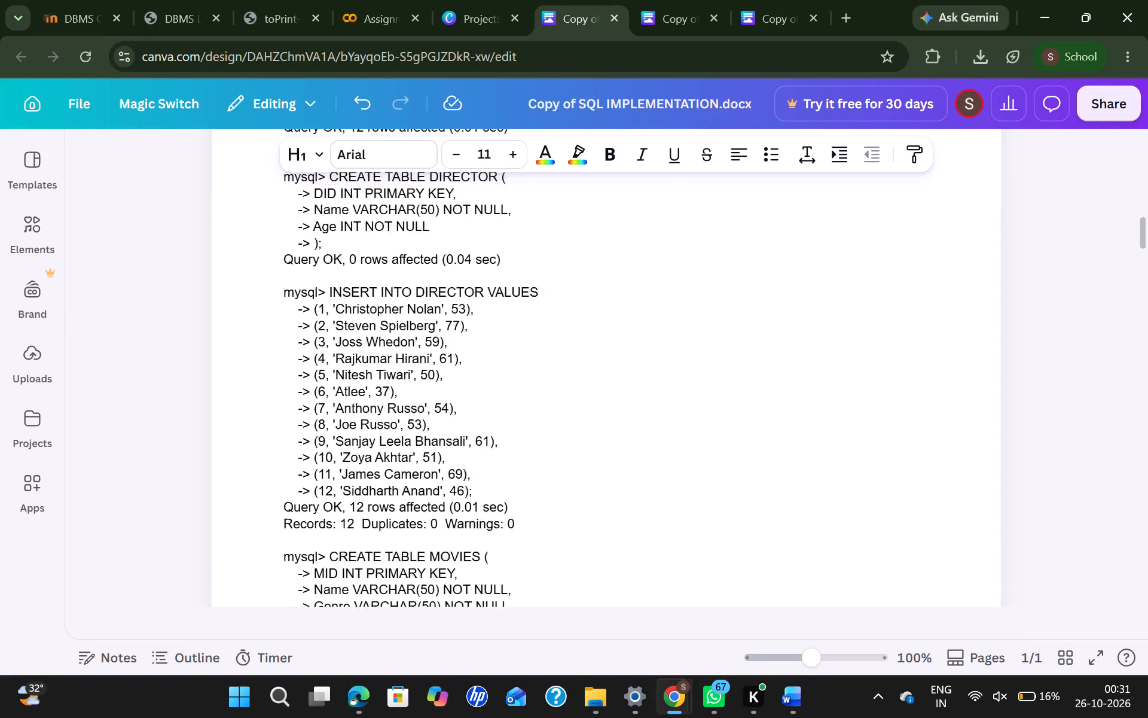
pyautogui.scroll(-18, 637, 404)
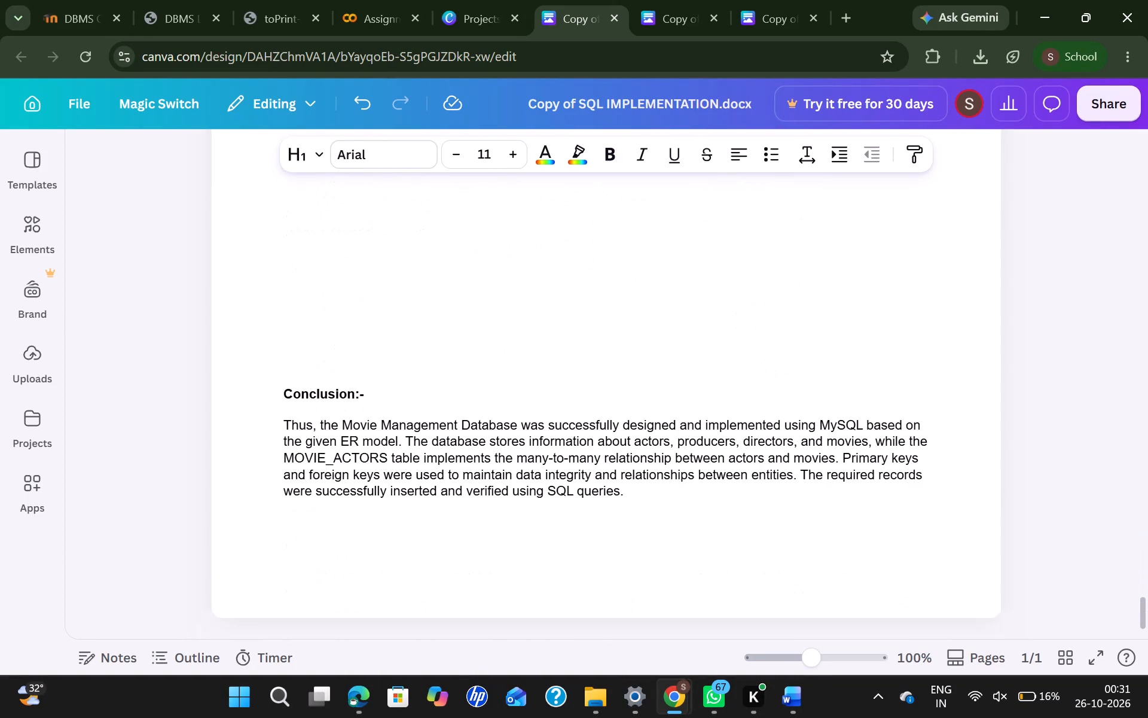
pyautogui.click(328, 324)
pyautogui.press('BackSpace')
pyautogui.press('BackSpace')
pyautogui.press('BackSpace')
pyautogui.press('BackSpace')
pyautogui.press('BackSpace')
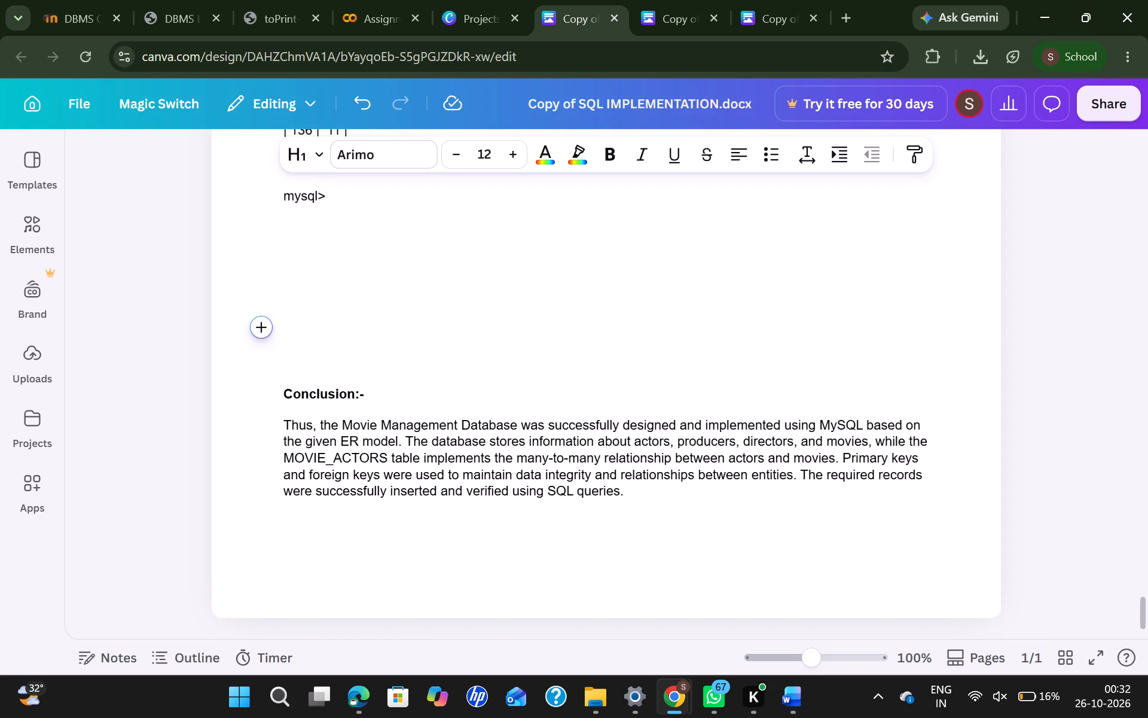
pyautogui.press('BackSpace')
pyautogui.press('BackSpace')
pyautogui.press('BackSpace')
pyautogui.press('BackSpace')
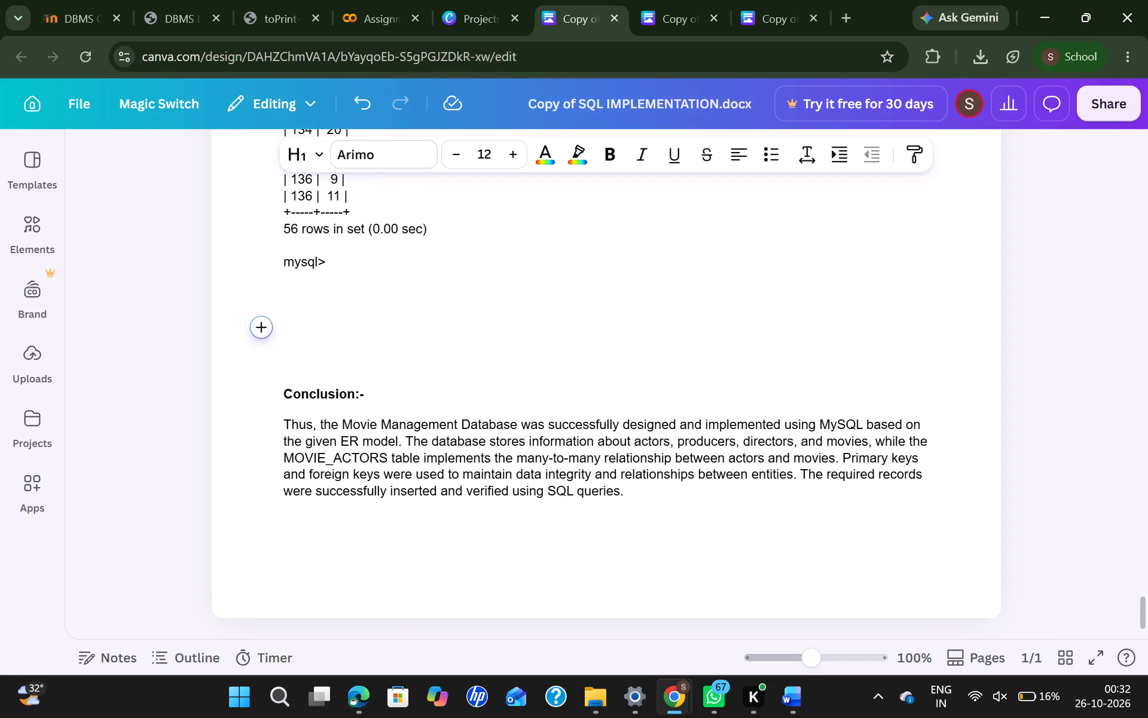
pyautogui.press('BackSpace')
pyautogui.scroll(-2, 546, 299)
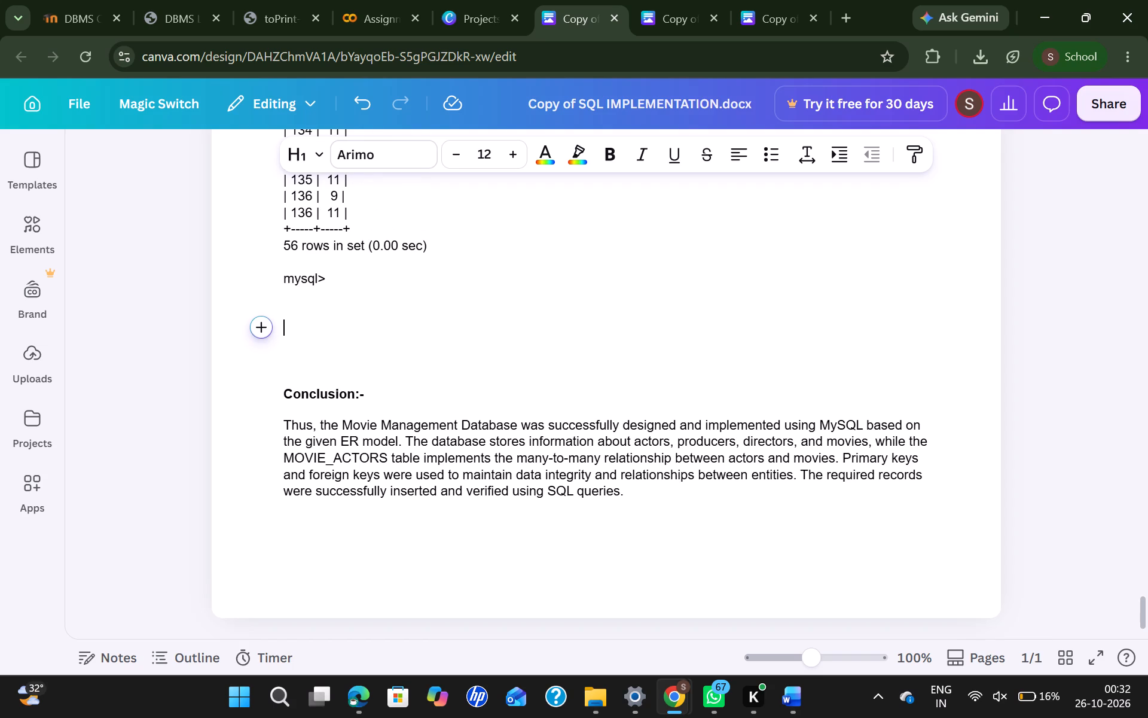
pyautogui.scroll(-1, 546, 299)
# Enlarge the whole "Exp:- 8.SQL IMPLEMENTATION" heading by three font sizes.
pyautogui.scroll(9, 546, 299)
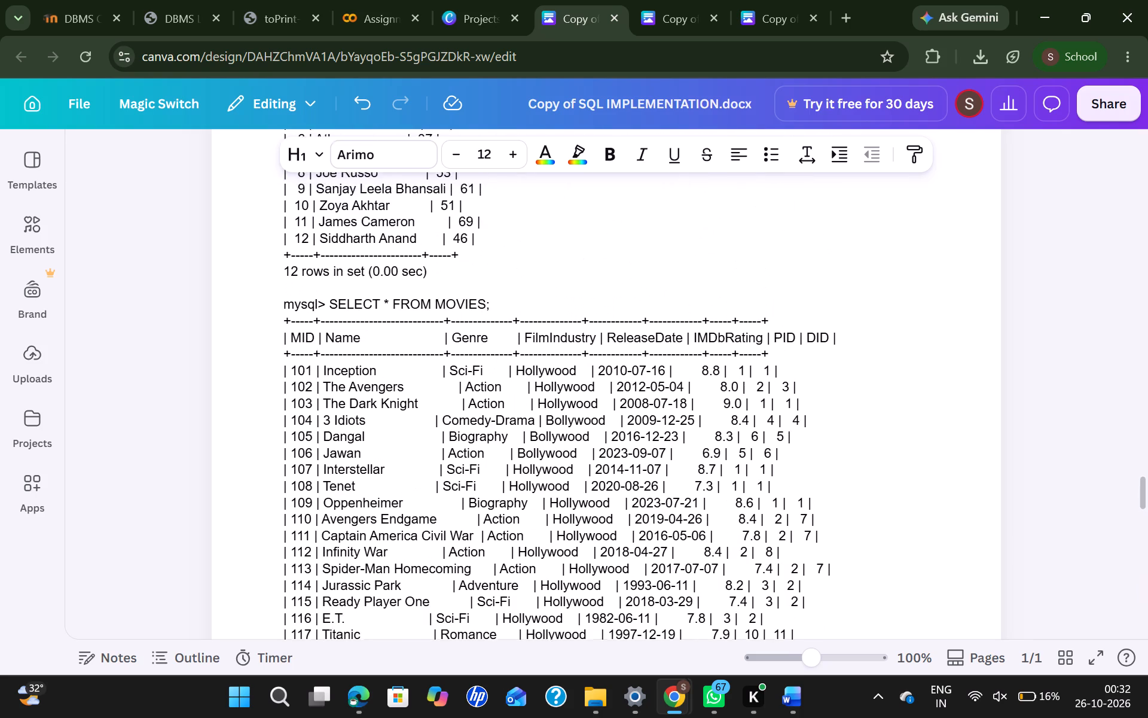
pyautogui.scroll(11, 546, 299)
pyautogui.scroll(18, 546, 299)
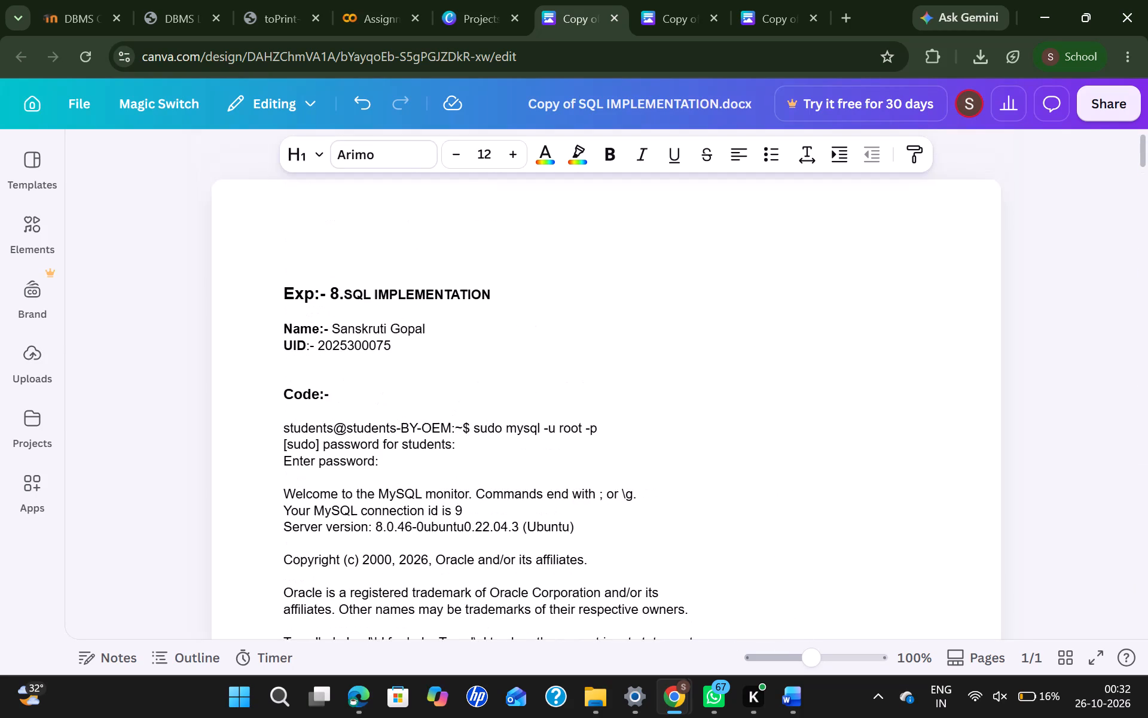
pyautogui.scroll(-1, 546, 299)
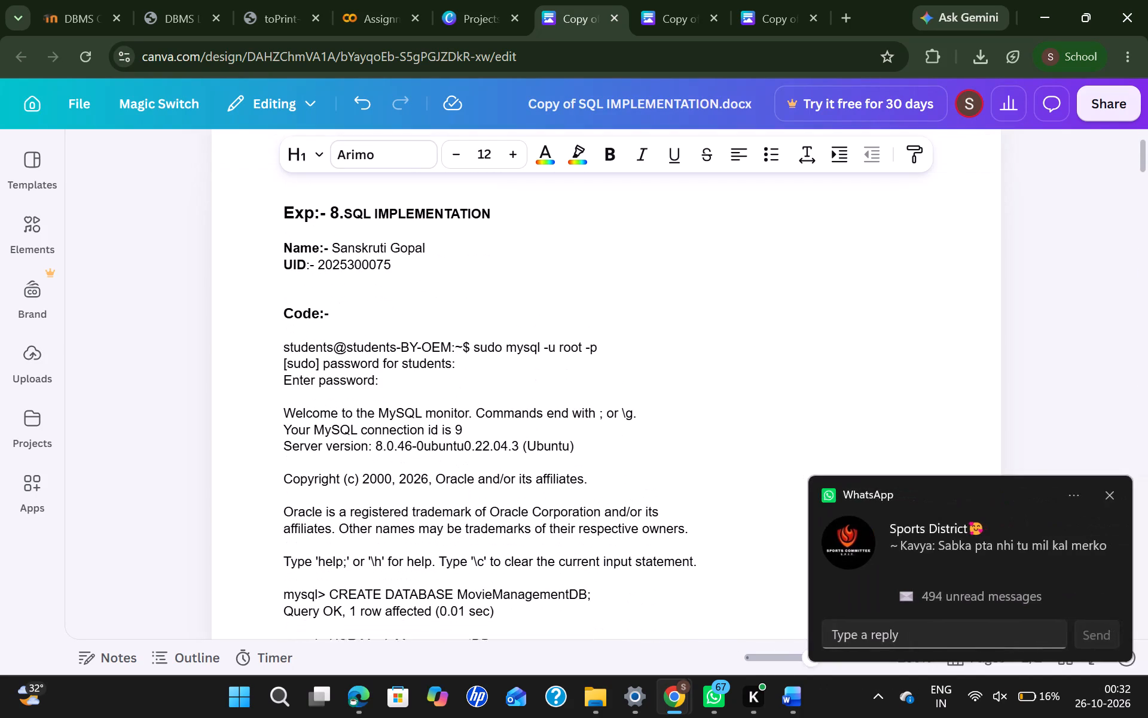
pyautogui.moveTo(519, 215); pyautogui.dragTo(441, 211)
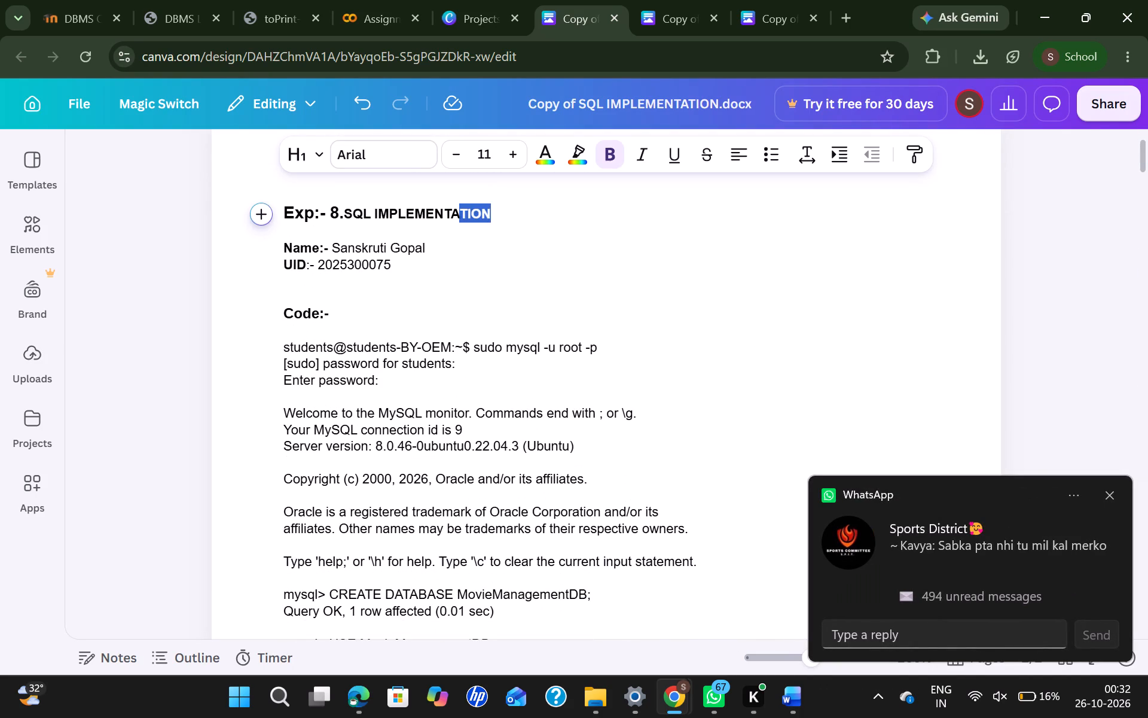
pyautogui.moveTo(441, 211); pyautogui.dragTo(276, 212)
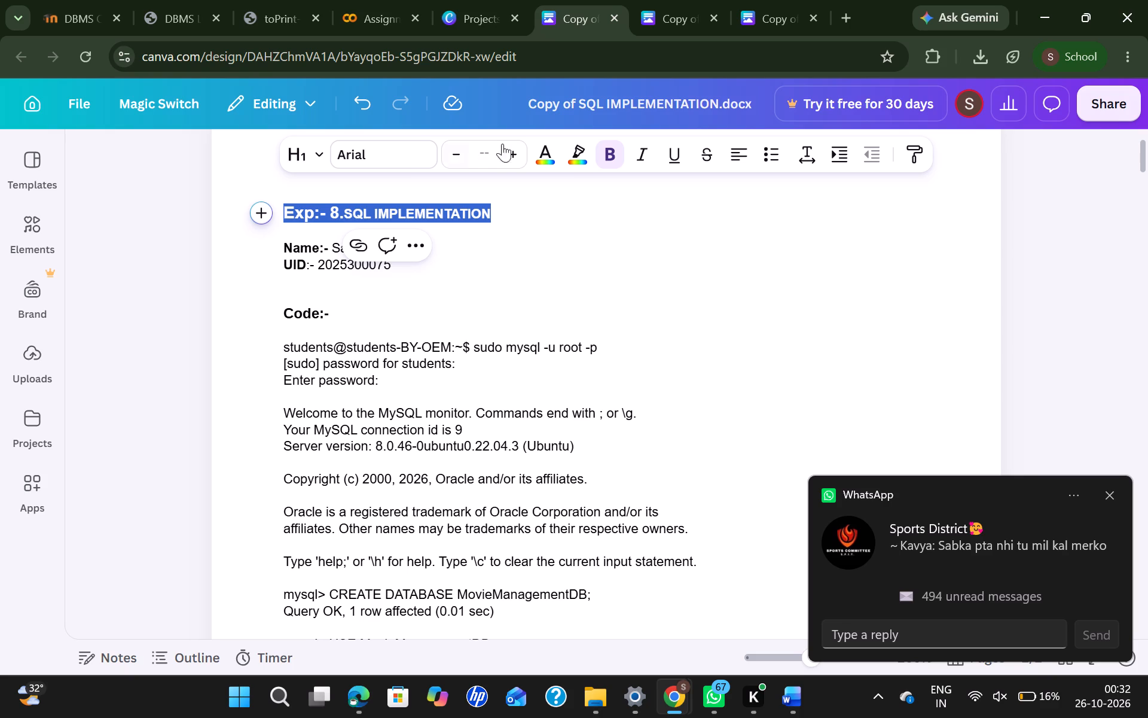
pyautogui.tripleClick(520, 148)
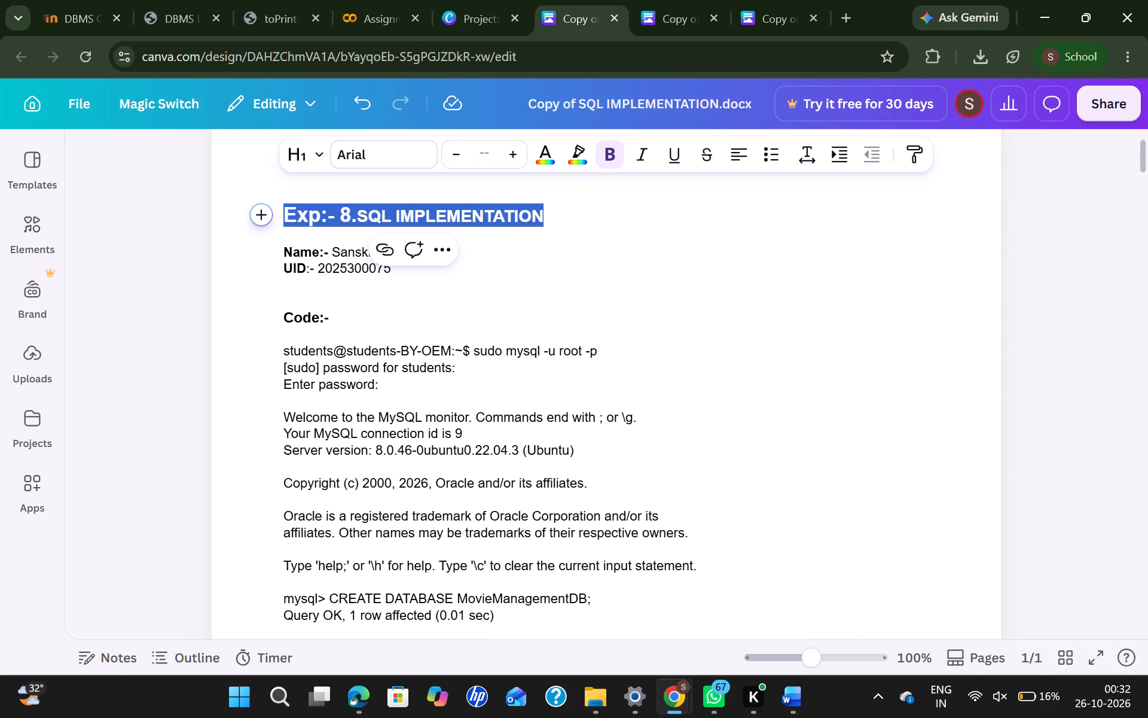
pyautogui.click(643, 271)
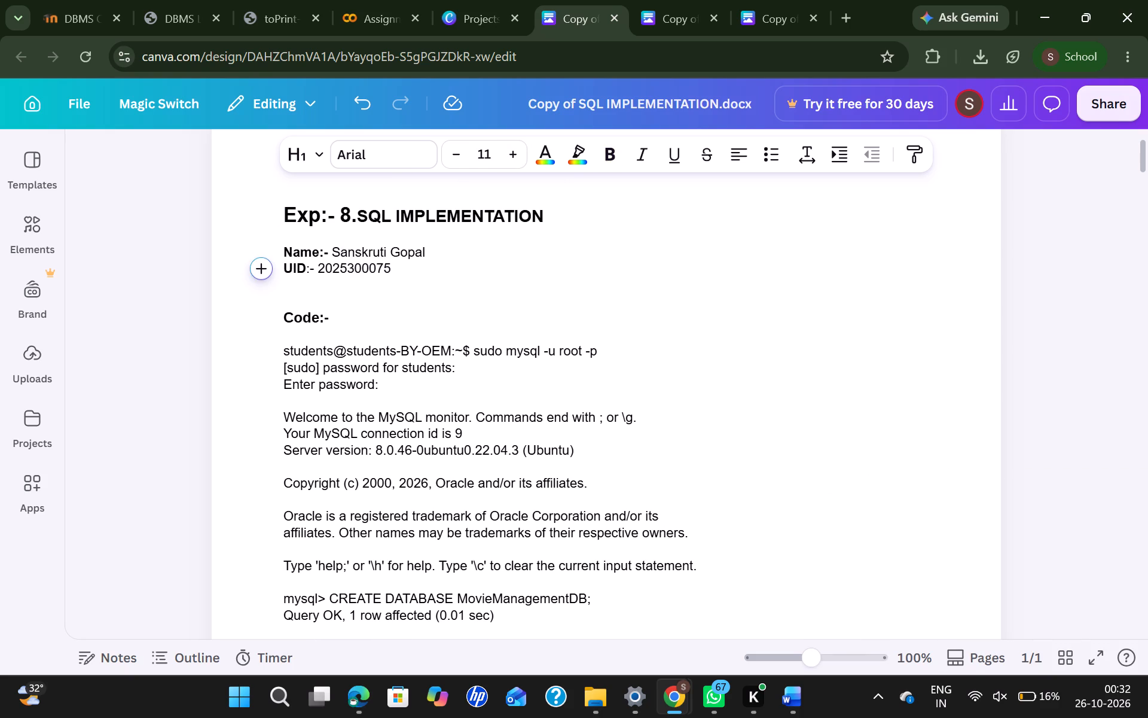
# Download the SQL IMPLEMENTATION document as a PDF with the Digital preset.
pyautogui.click(83, 104)
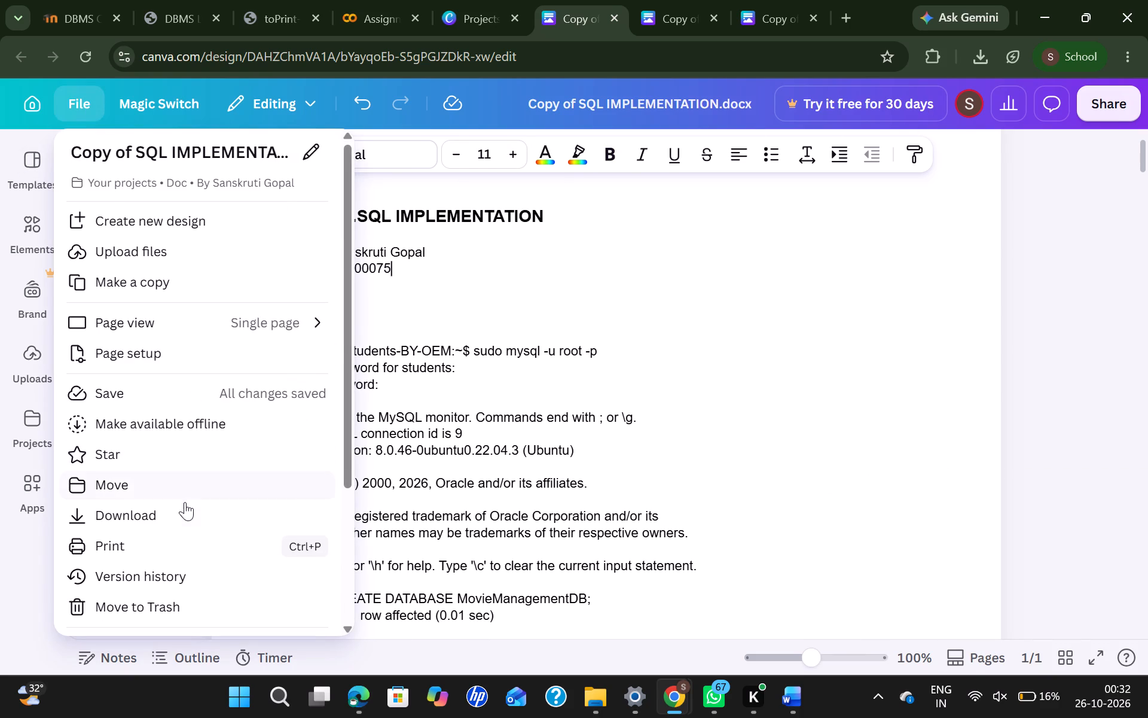
pyautogui.click(185, 502)
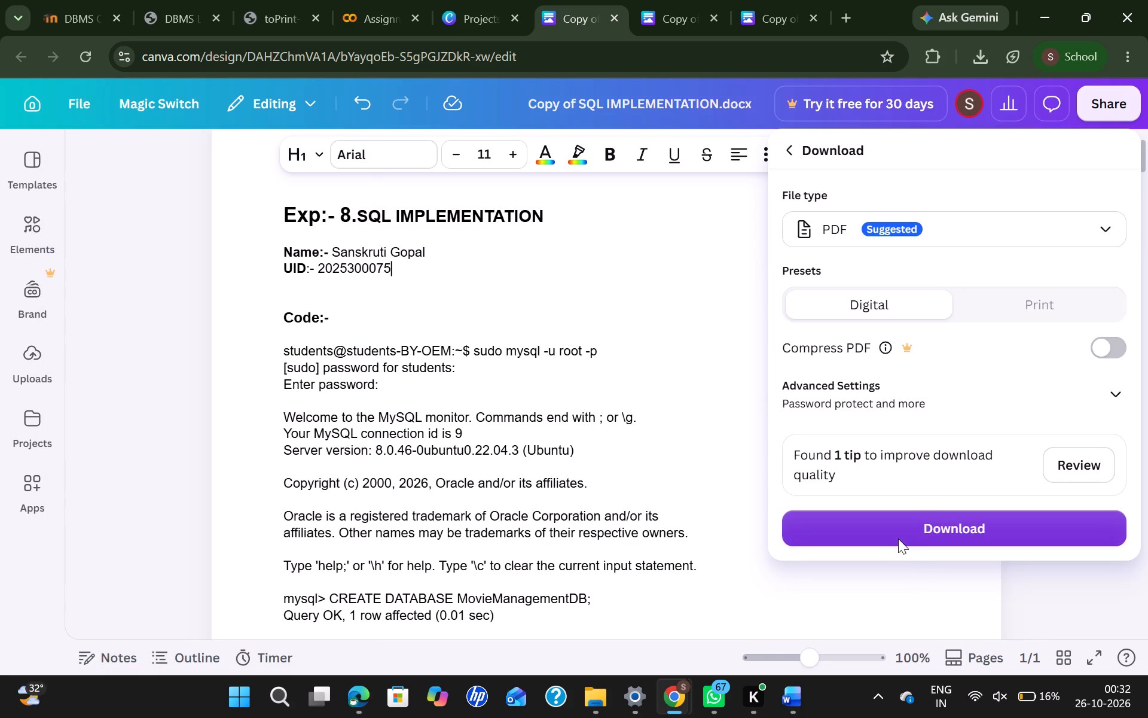
pyautogui.click(898, 538)
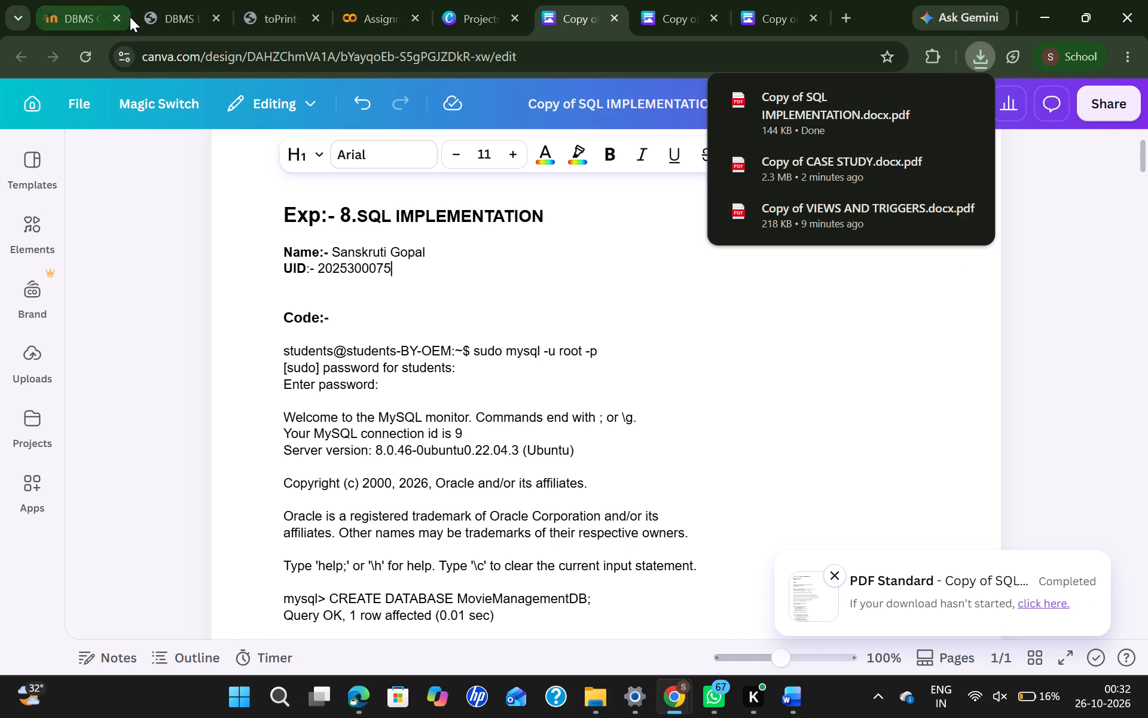
# Open the Copy of TRANSACTION MANAGEMENT document from the Canva projects, left-align its heading and remove one blank line above it.
pyautogui.click(484, 15)
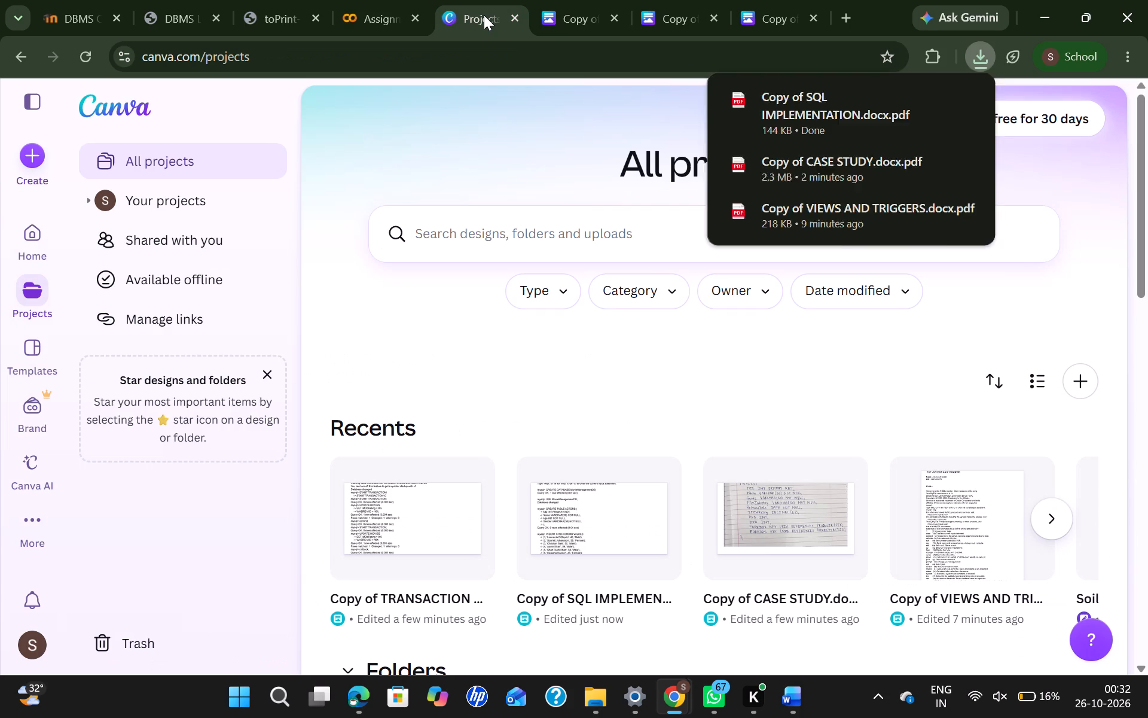
pyautogui.doubleClick(429, 577)
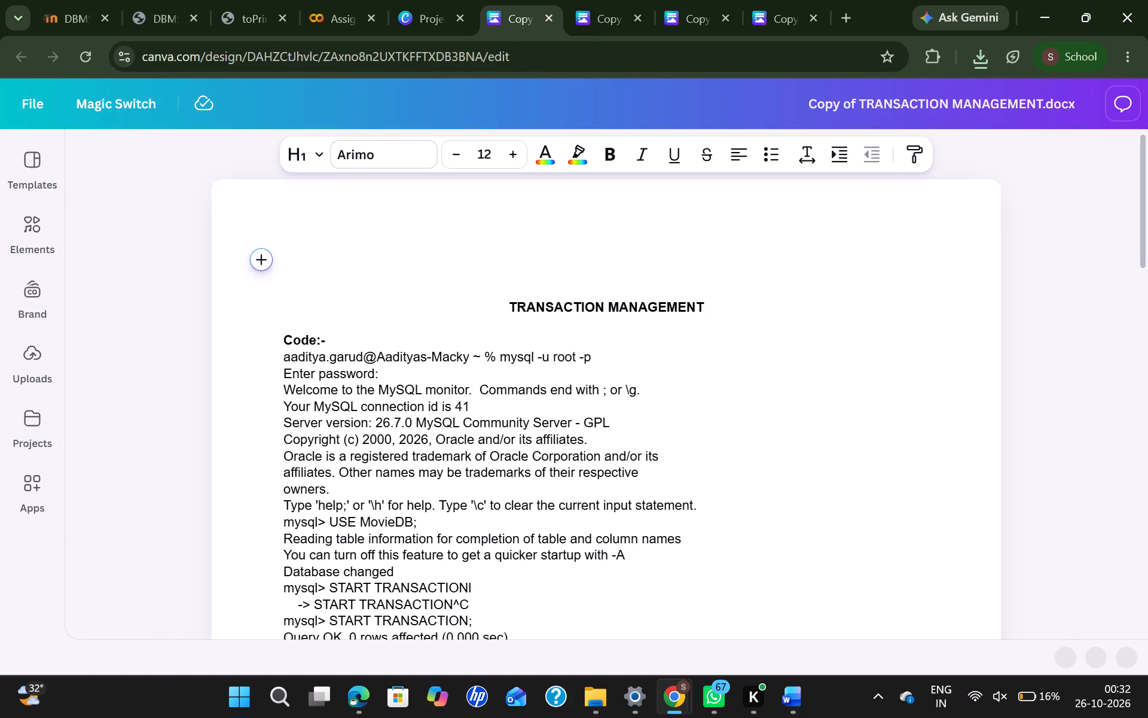
pyautogui.click(506, 297)
pyautogui.press('Return')
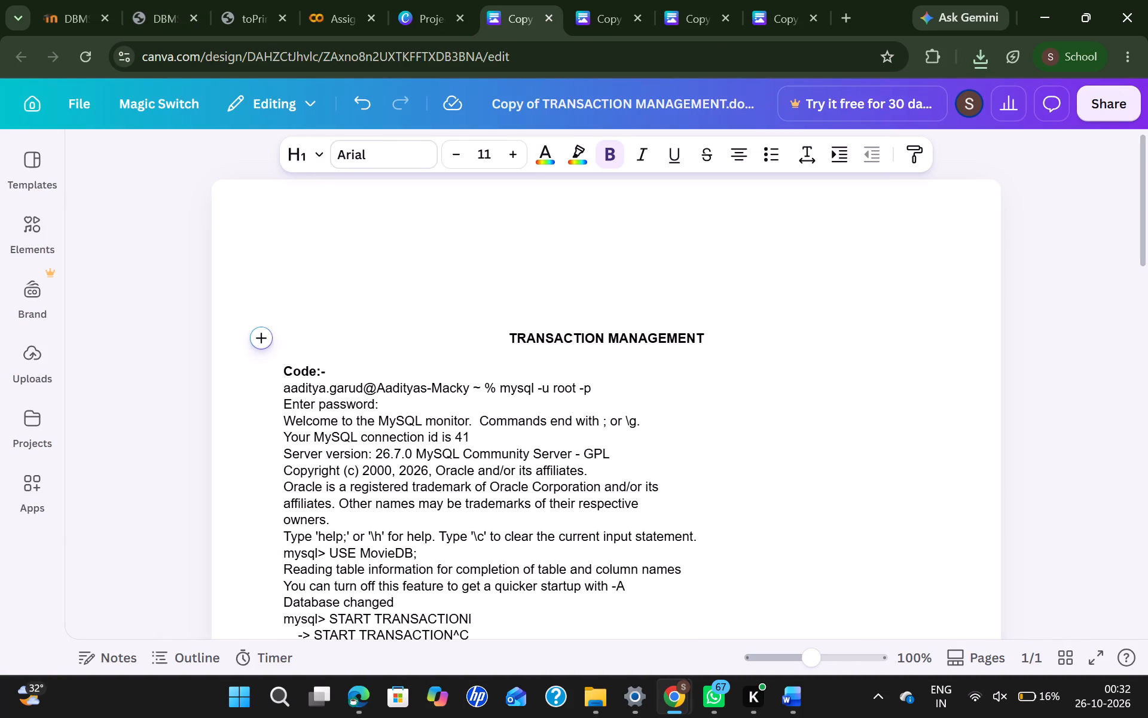
pyautogui.press('BackSpace')
pyautogui.press('BackSpace')
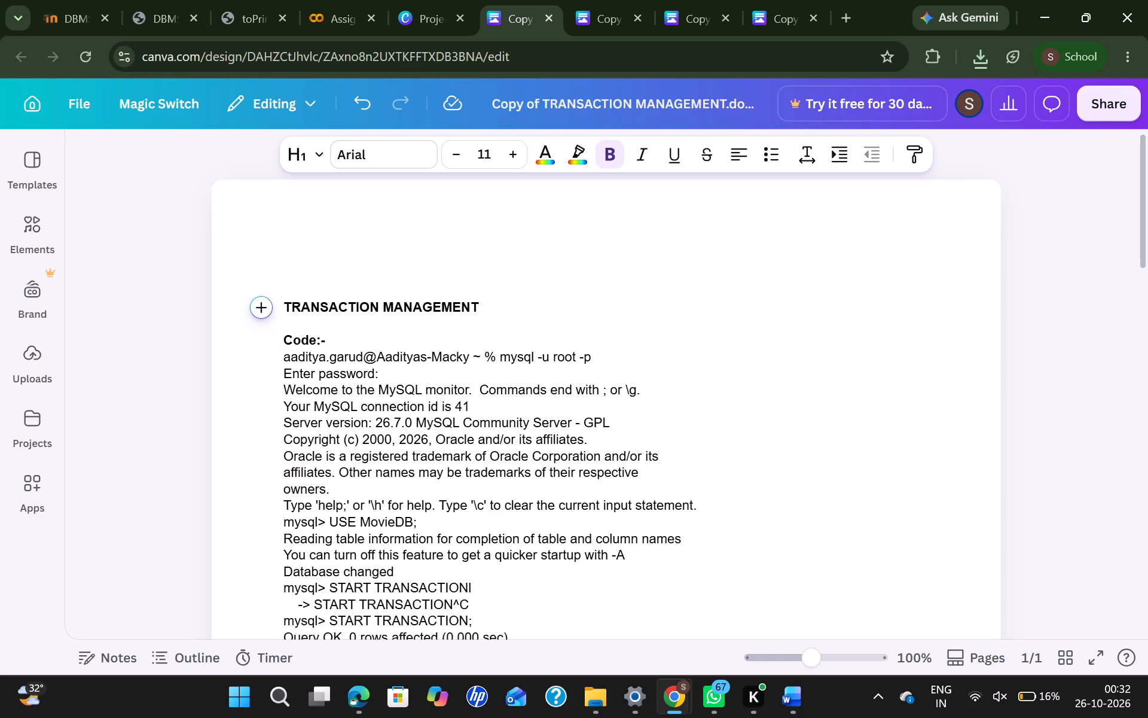
pyautogui.press('BackSpace')
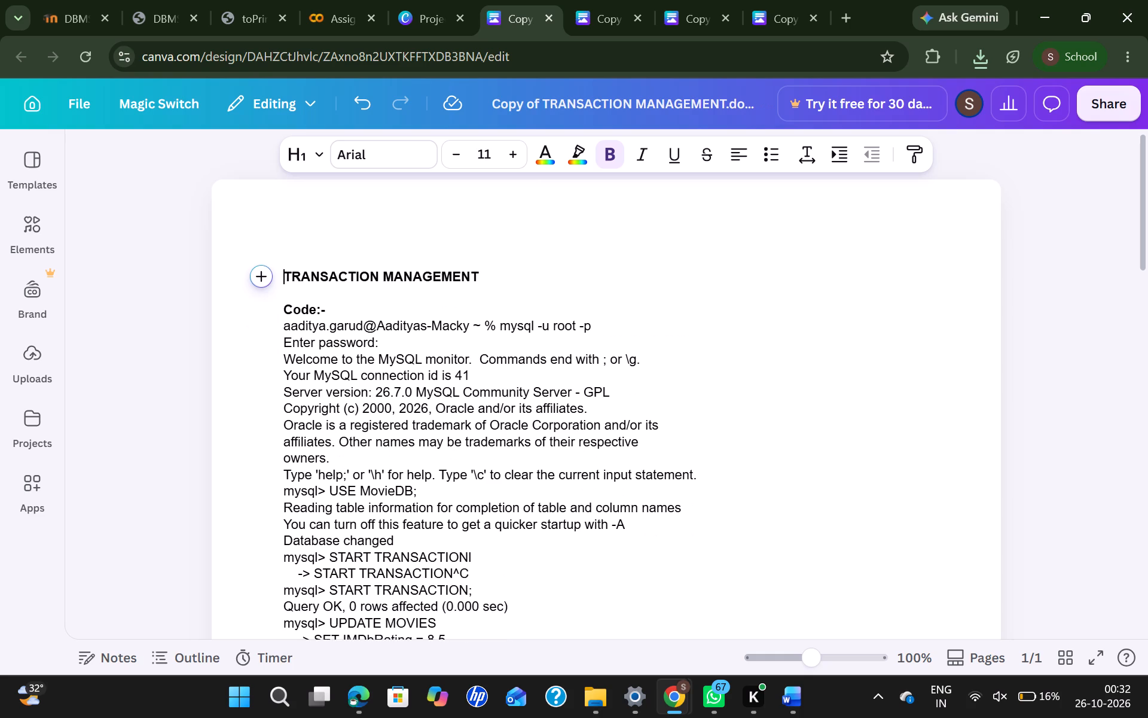
# Prefix the TRANSACTION MANAGEMENT heading with "Exp:- 10." and check the experiment number in the Moodle course list.
pyautogui.write('Ex')
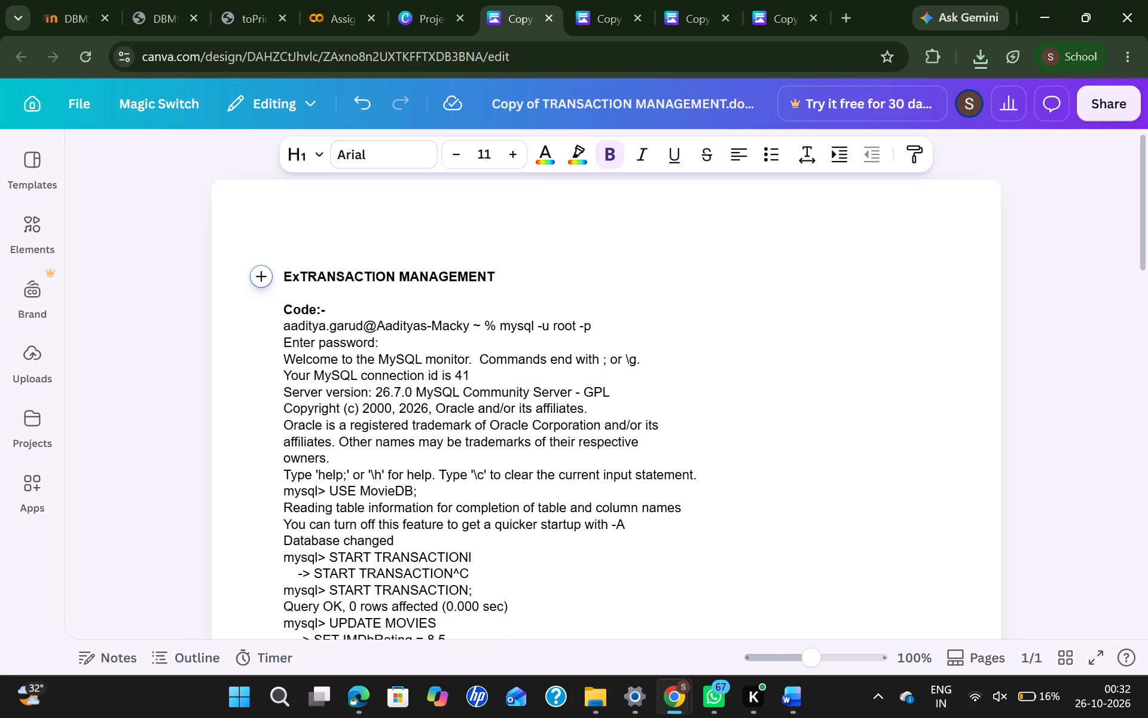
pyautogui.write('p:-')
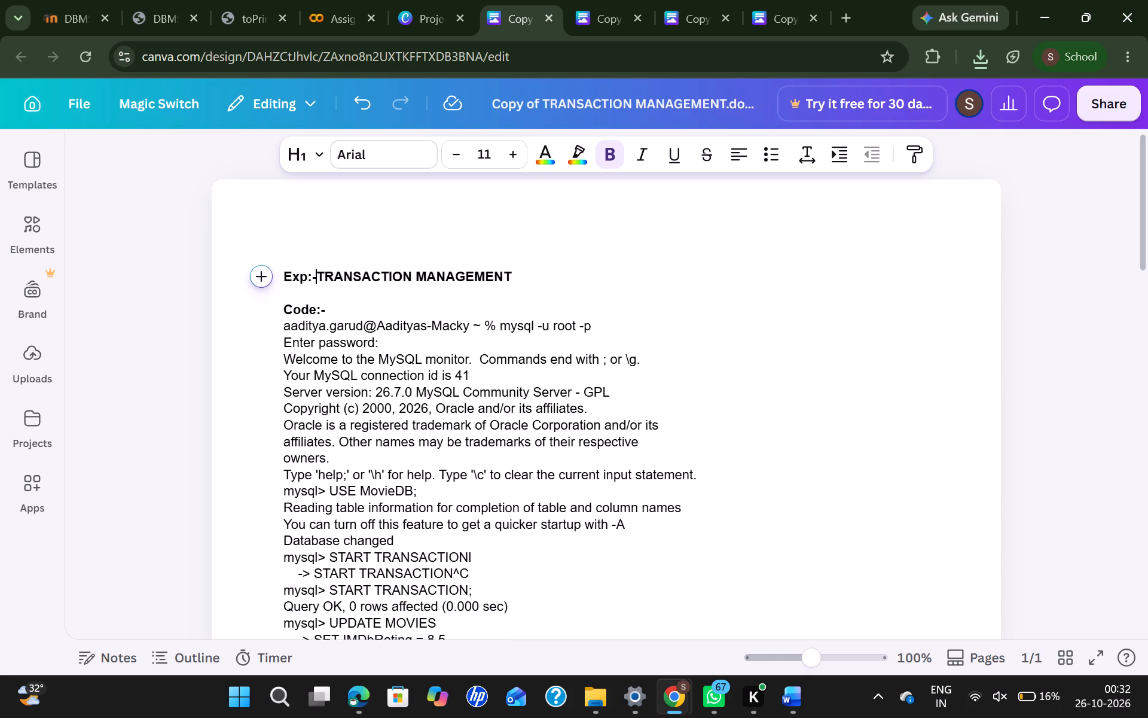
pyautogui.press('space')
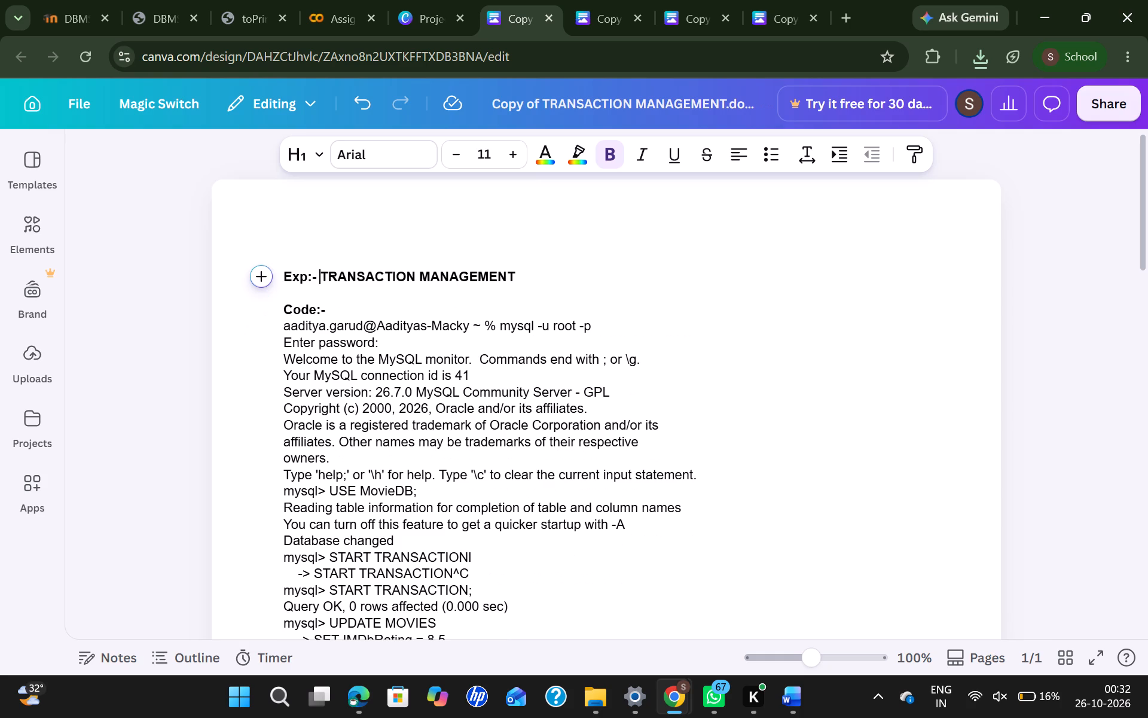
pyautogui.write('10')
pyautogui.press('.')
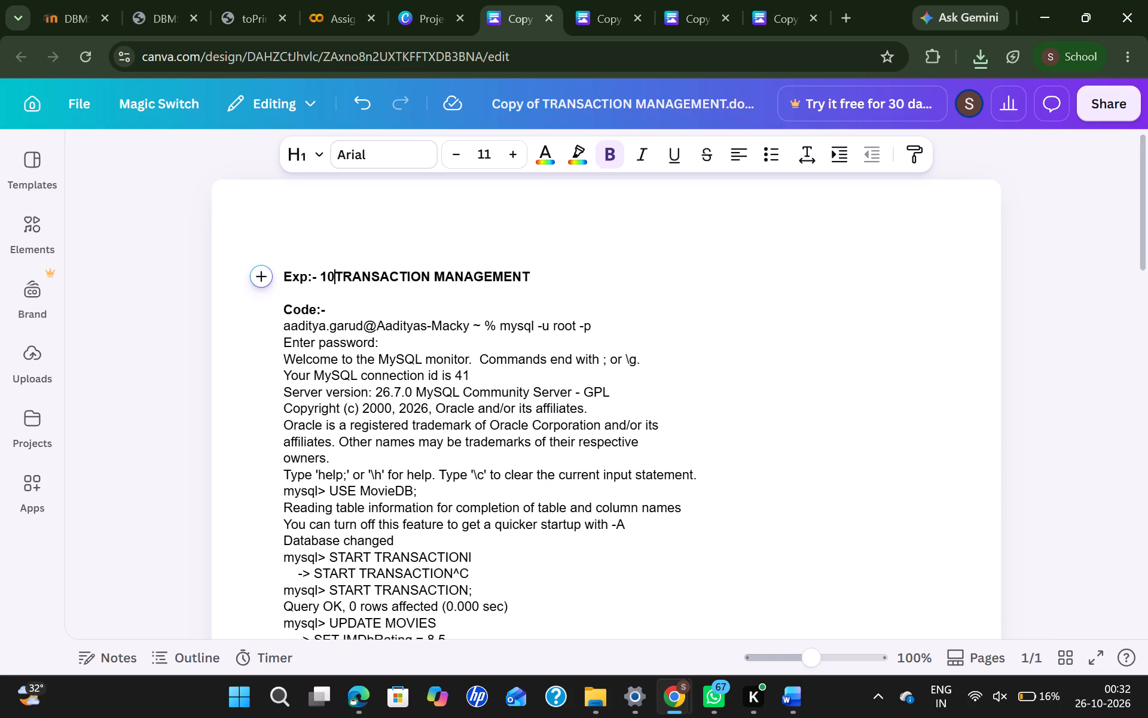
pyautogui.click(84, 17)
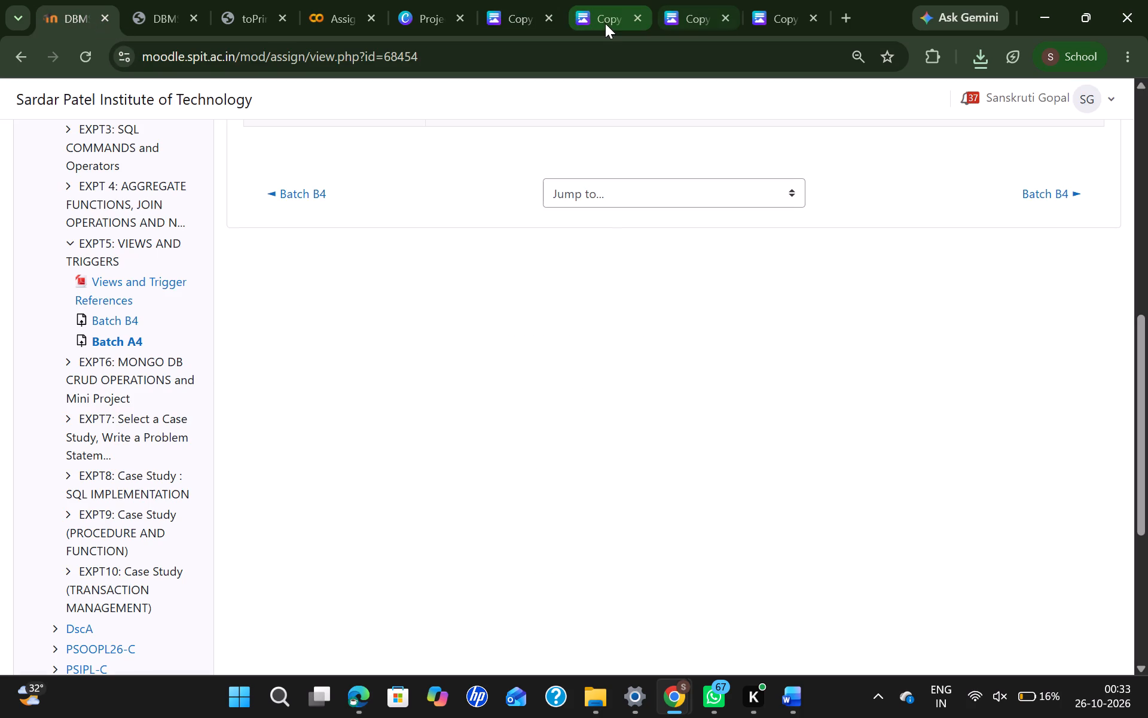
pyautogui.click(513, 16)
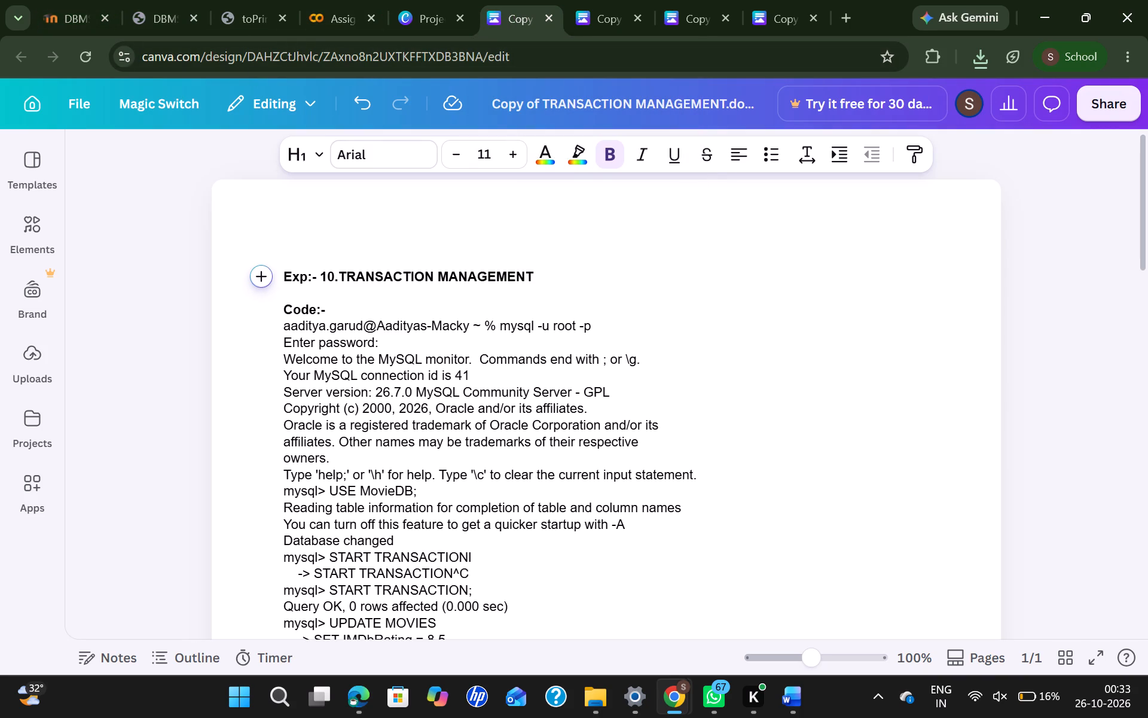
# Set the font size of the "Exp:- 10." prefix to 15.
pyautogui.doubleClick(317, 279)
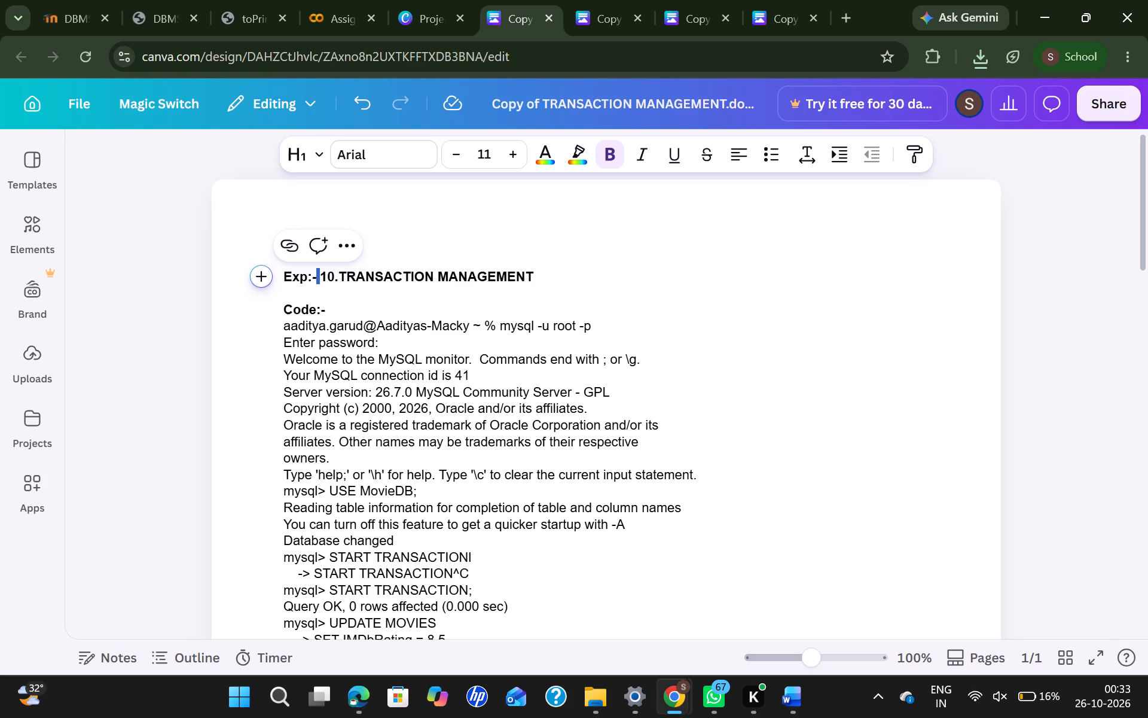
pyautogui.click(338, 278)
pyautogui.moveTo(338, 278); pyautogui.dragTo(323, 278)
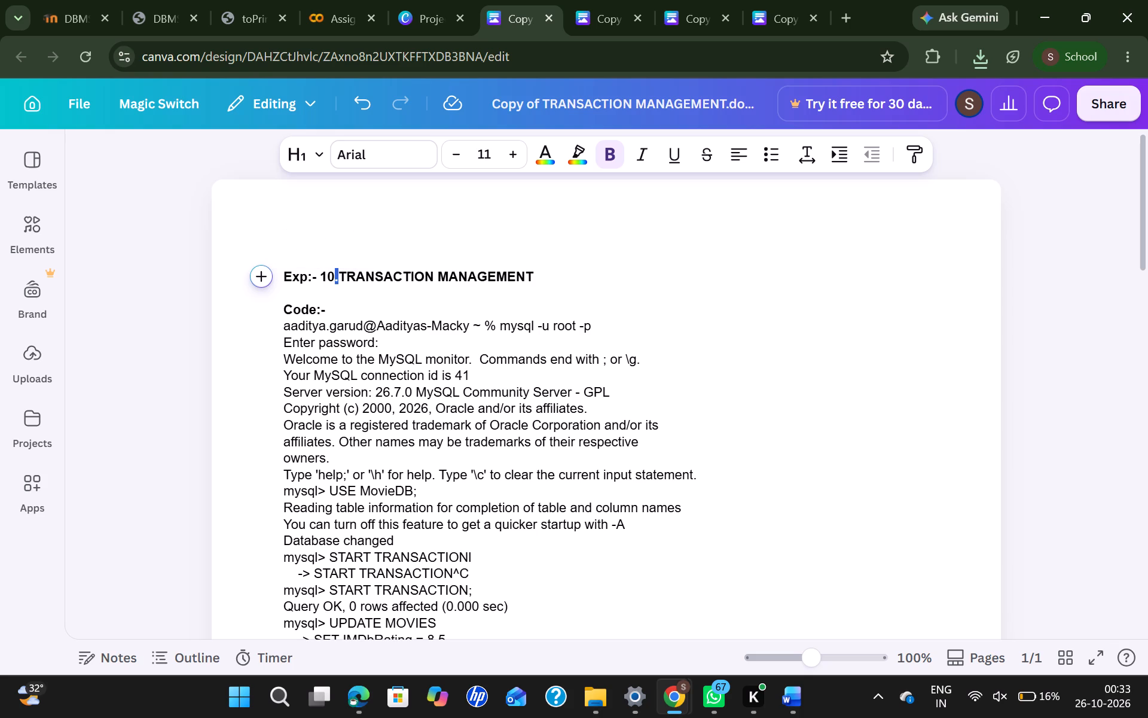
pyautogui.moveTo(323, 278); pyautogui.dragTo(274, 277)
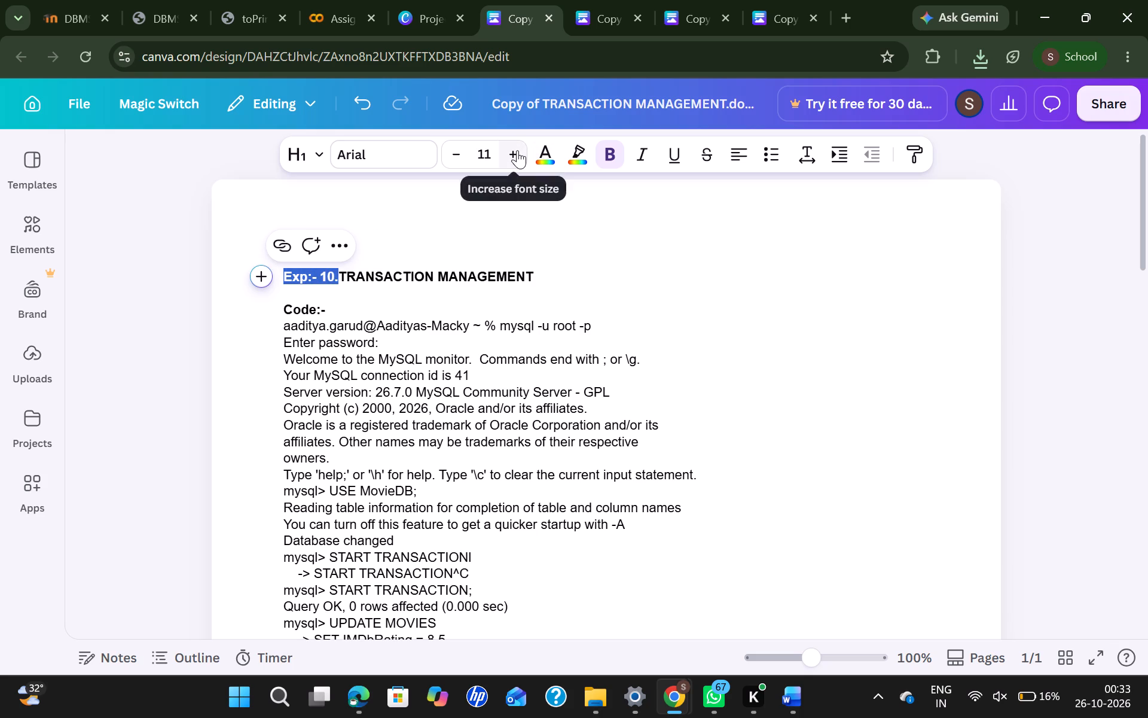
pyautogui.tripleClick(517, 150)
pyautogui.click(517, 150)
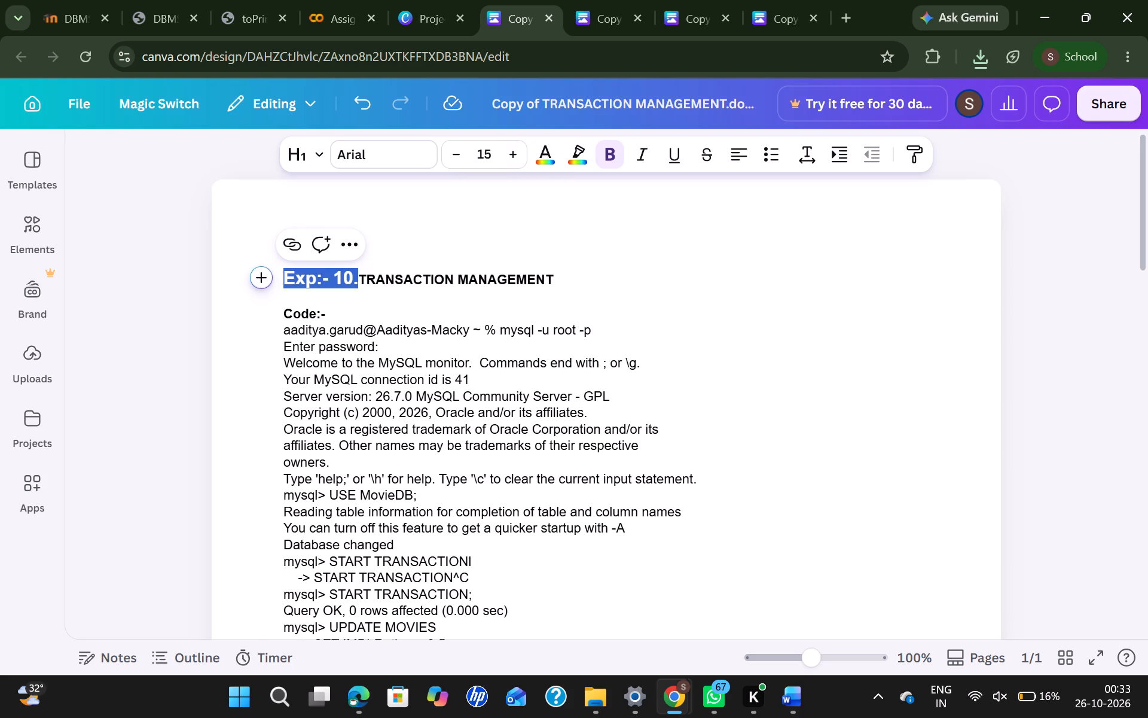
# Enlarge the entire "Exp:- 10.TRANSACTION MANAGEMENT" heading by three font sizes.
pyautogui.click(564, 288)
pyautogui.click(562, 281)
pyautogui.moveTo(562, 281); pyautogui.dragTo(289, 278)
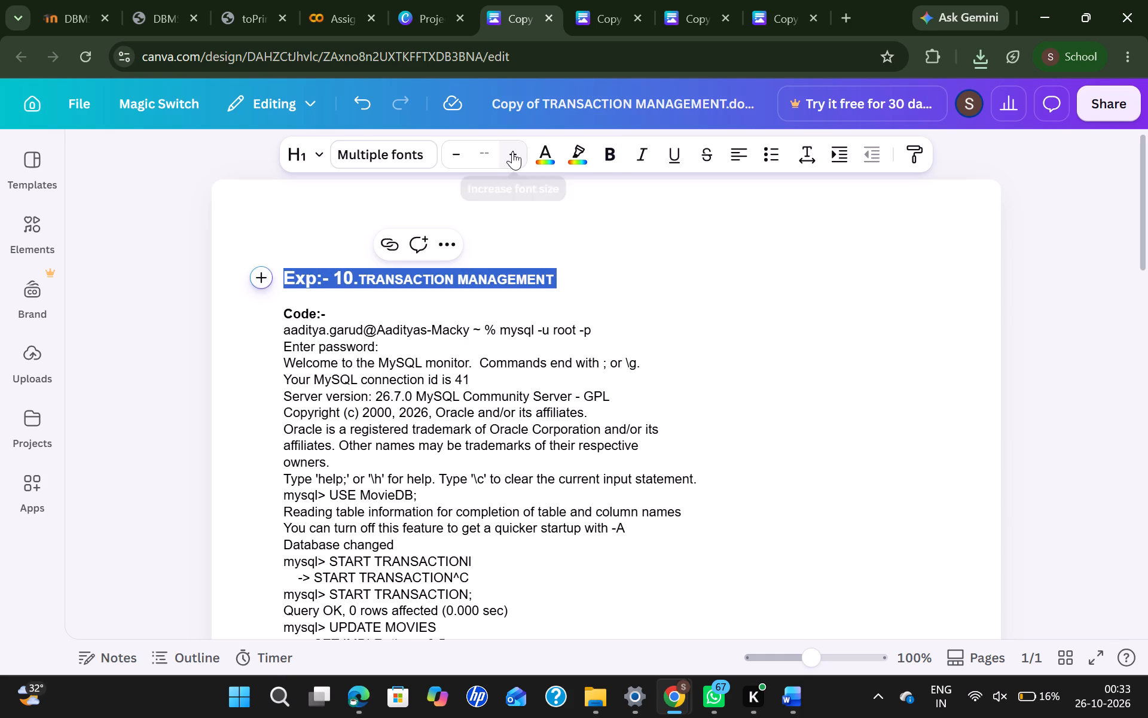
pyautogui.click(512, 151)
pyautogui.click(512, 151)
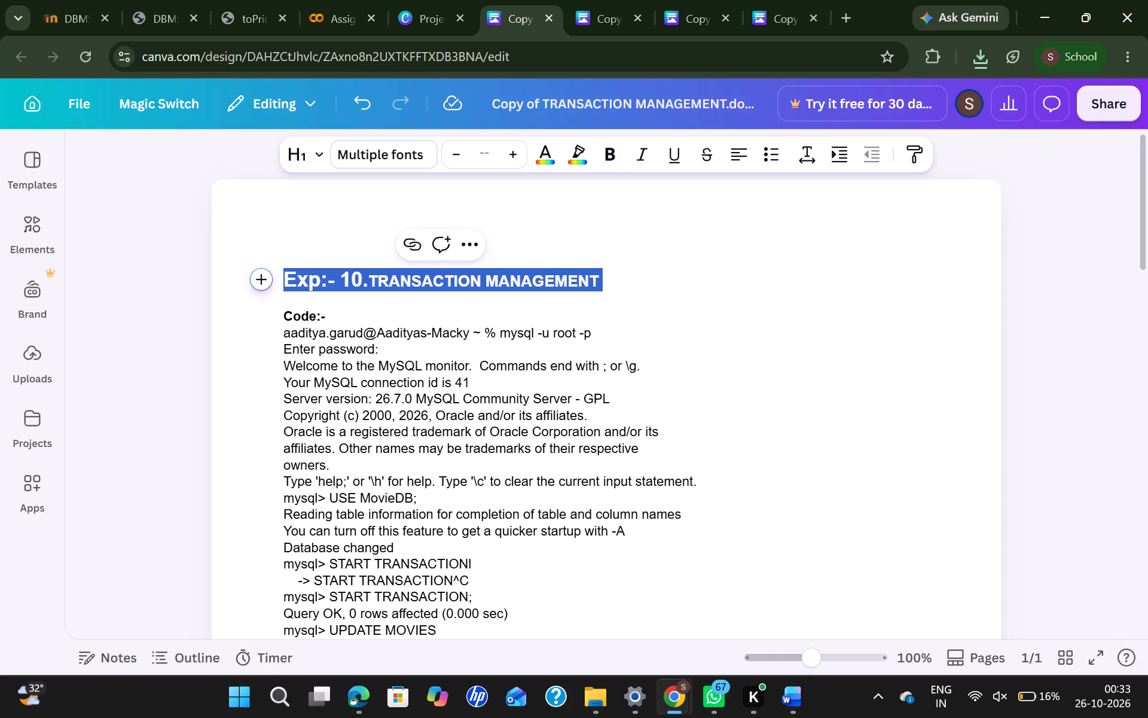
pyautogui.click(523, 154)
pyautogui.click(630, 267)
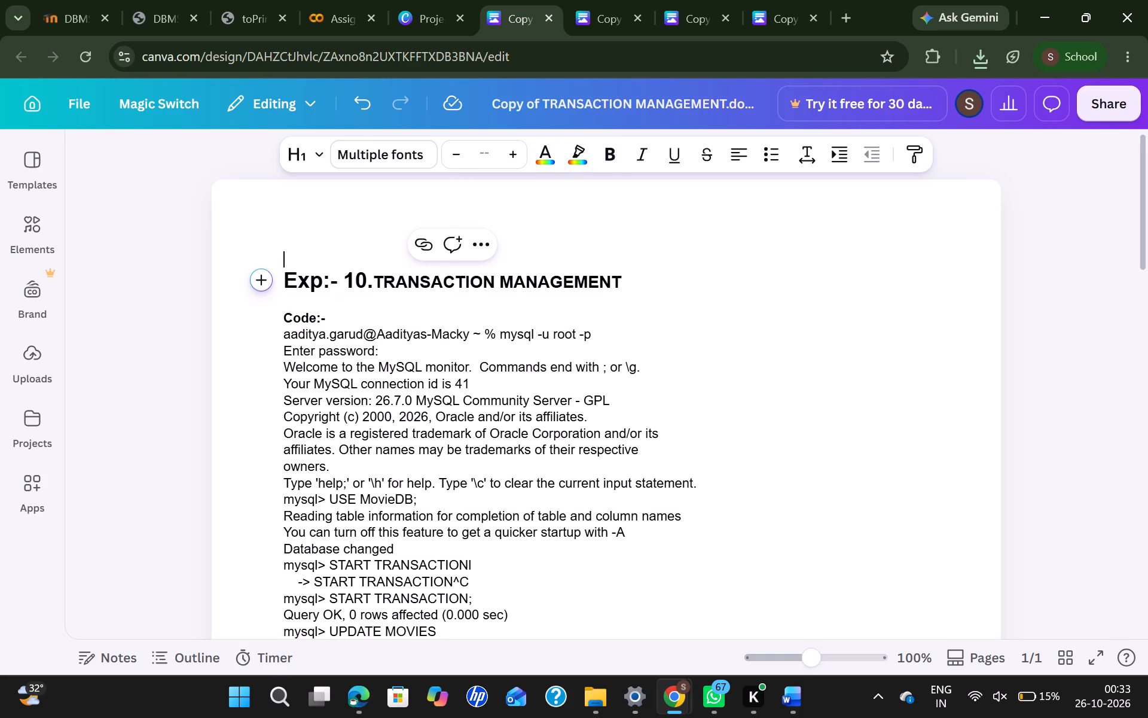
# Leave a blank line below the TRANSACTION MANAGEMENT heading and paste the copied Name and UID lines above "Code:-".
pyautogui.click(637, 286)
pyautogui.press('Return')
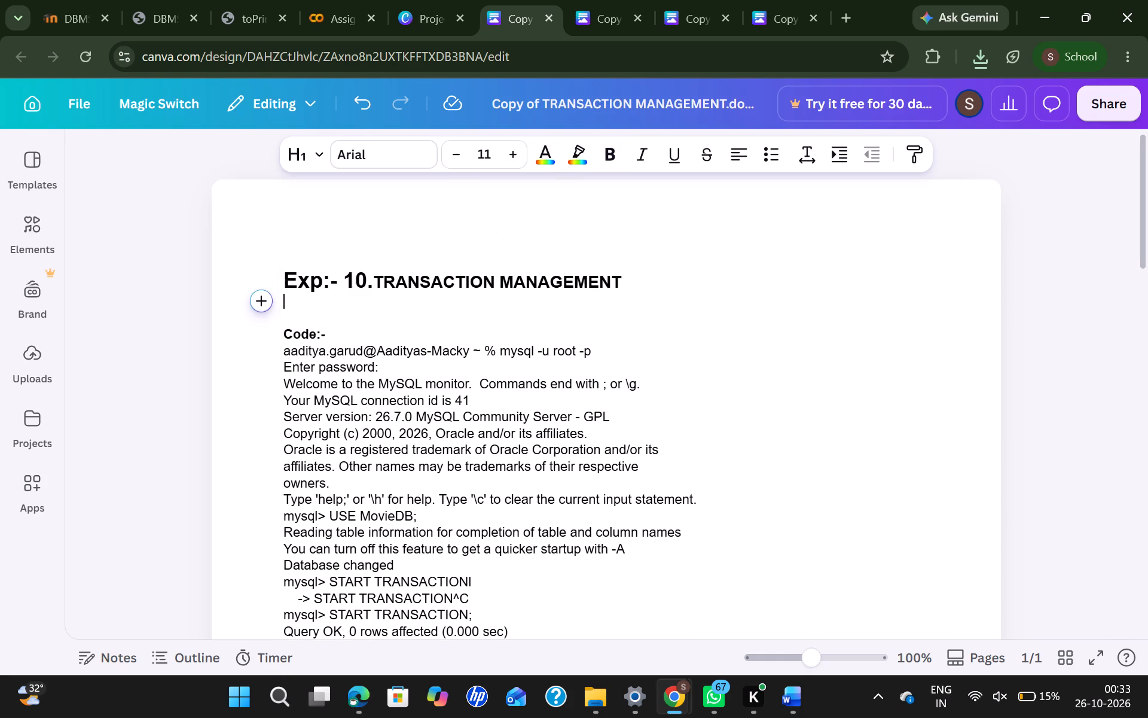
pyautogui.press('Return')
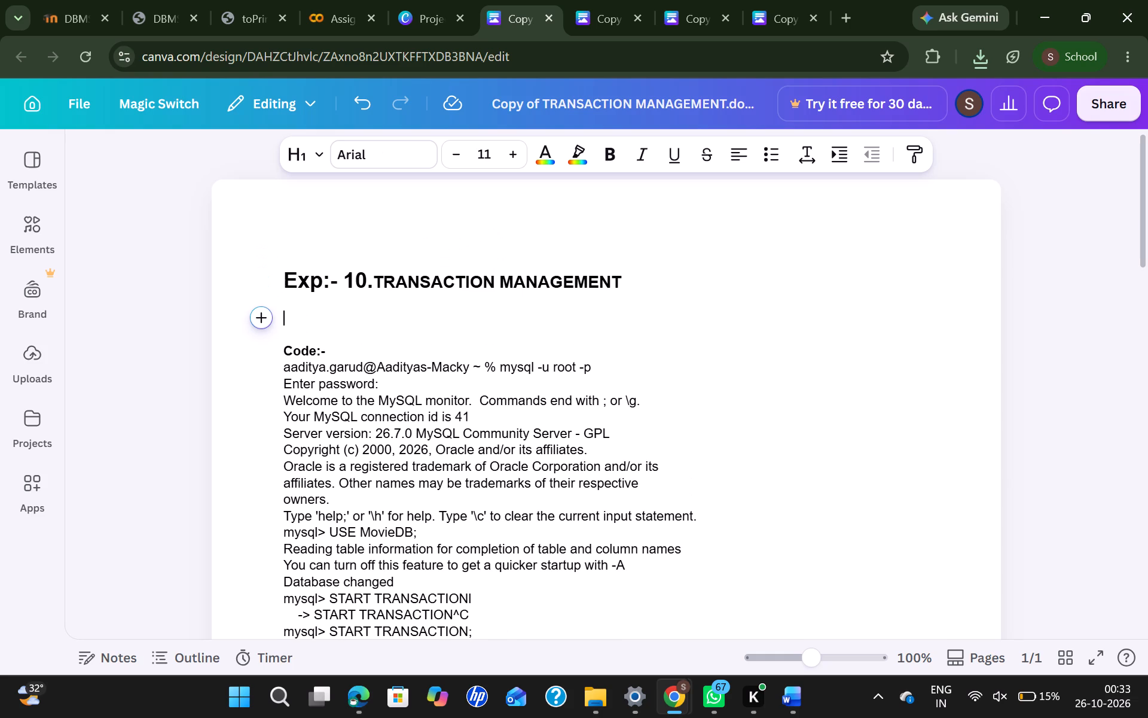
pyautogui.hotkey('ctrl', 'v')
pyautogui.click(535, 344)
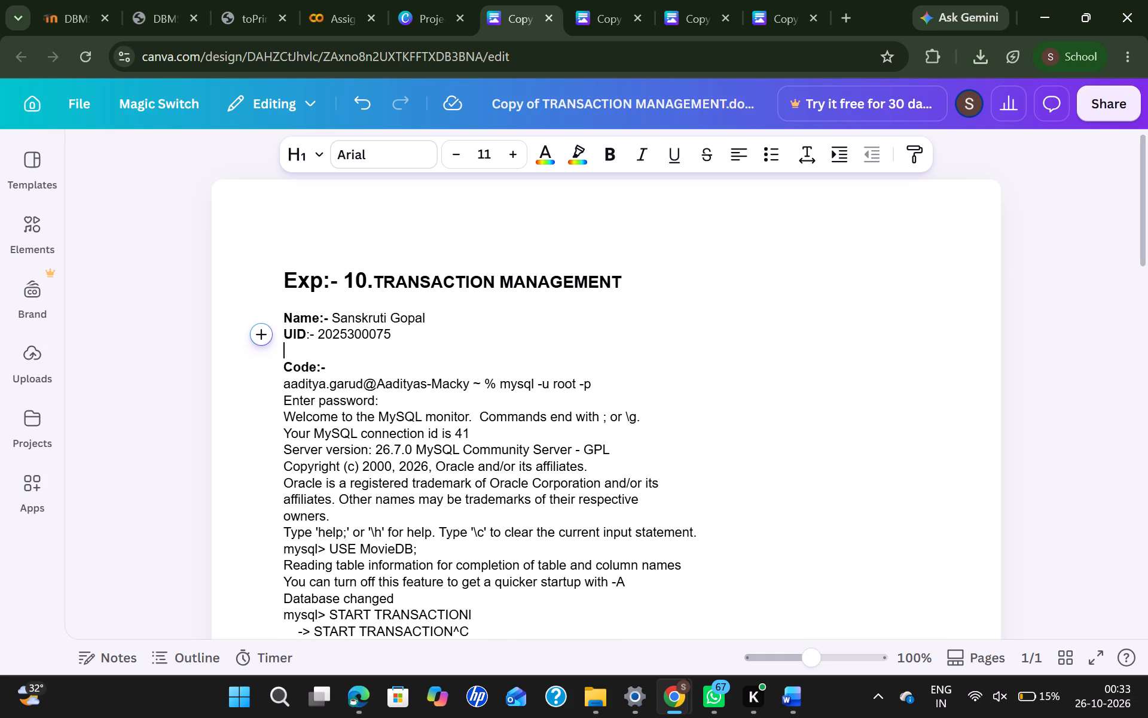
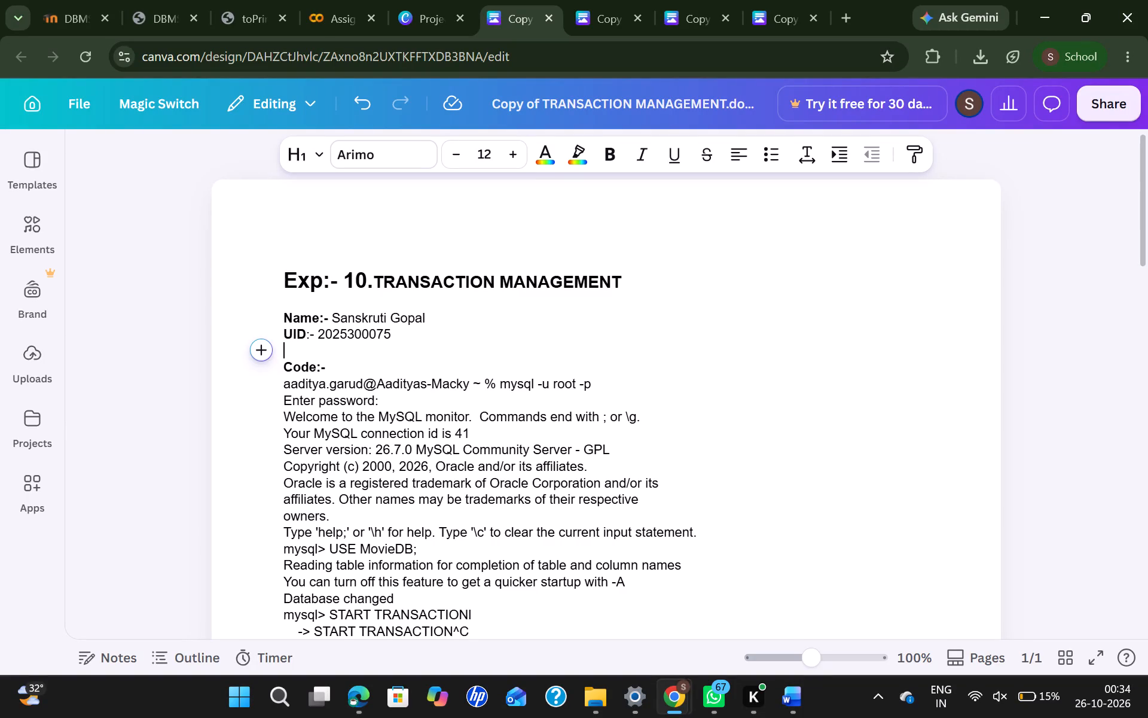
# Delete the mysql login command line and the "Enter password:" line directly below "Code:-".
pyautogui.moveTo(398, 401); pyautogui.dragTo(288, 387)
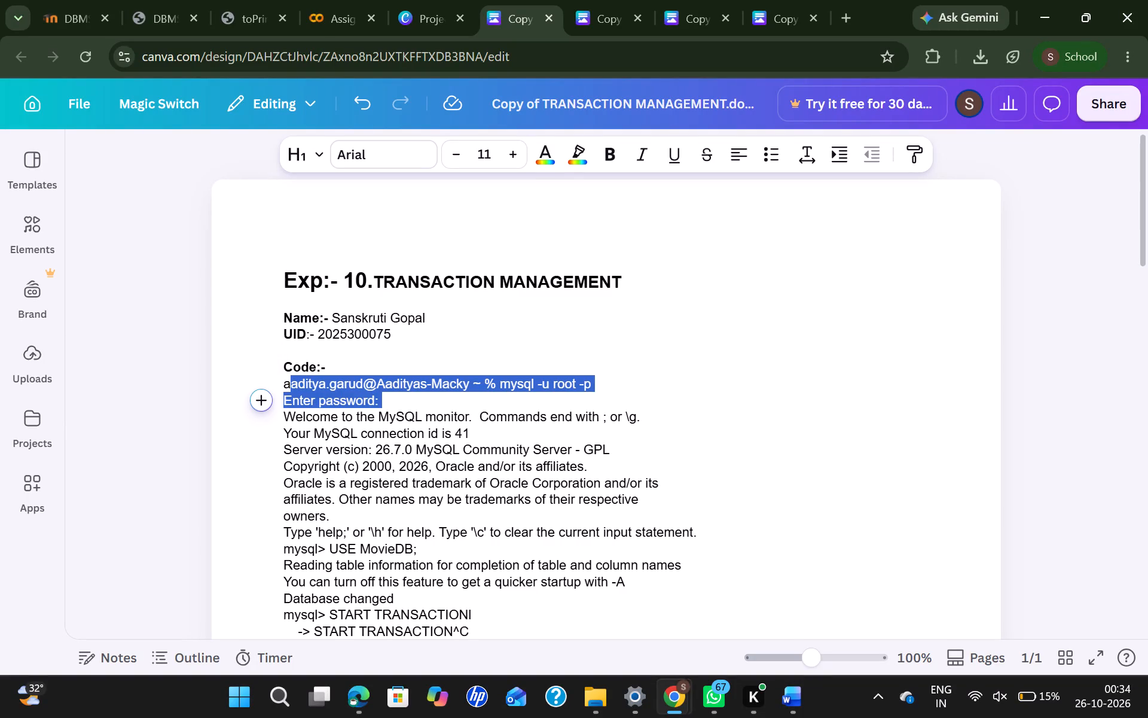
pyautogui.moveTo(288, 387); pyautogui.dragTo(282, 385)
pyautogui.press('BackSpace')
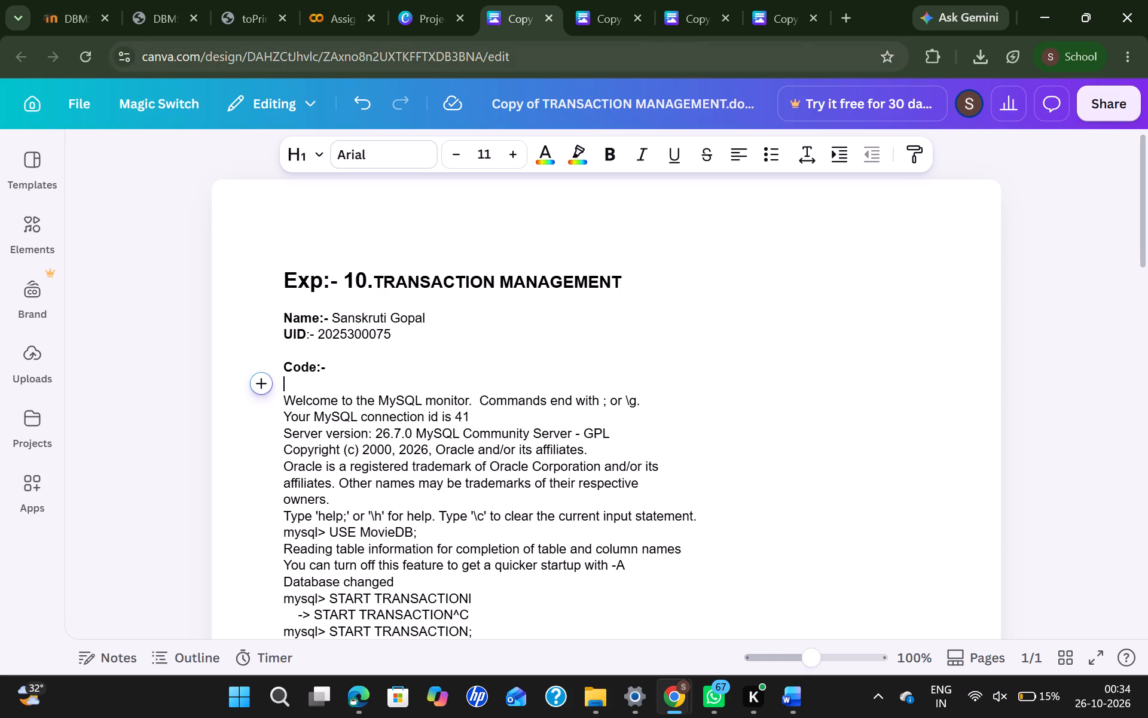
# Download the TRANSACTION MANAGEMENT document as a PDF with the Digital preset.
pyautogui.click(90, 102)
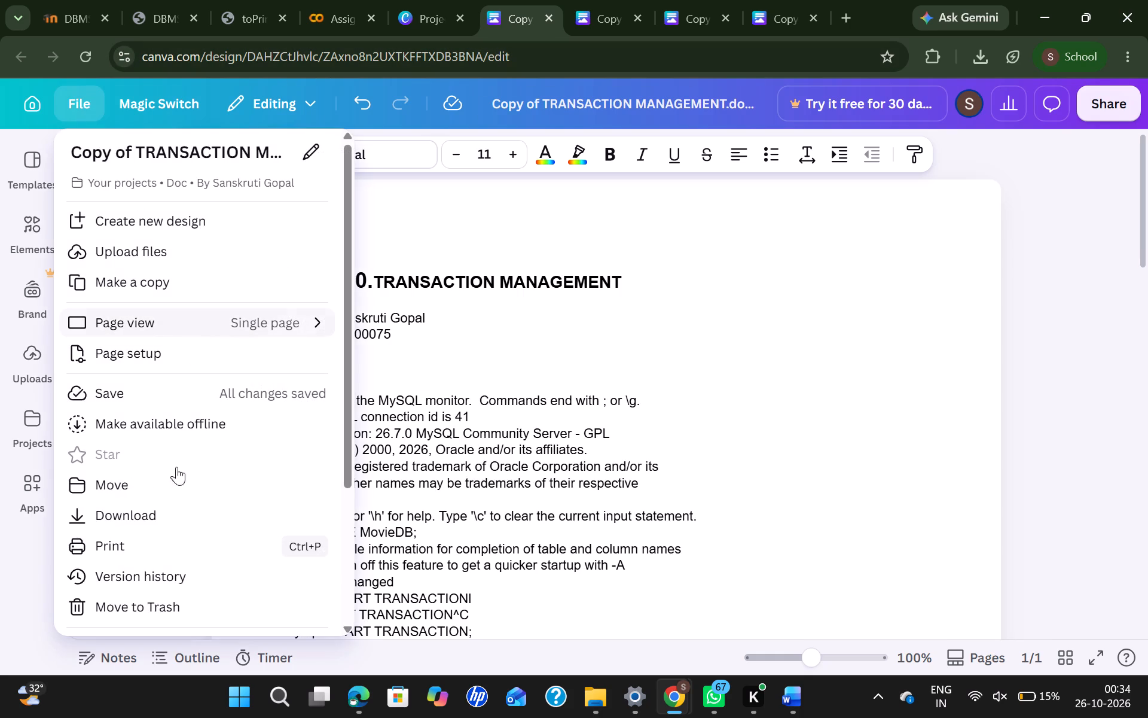
pyautogui.click(170, 513)
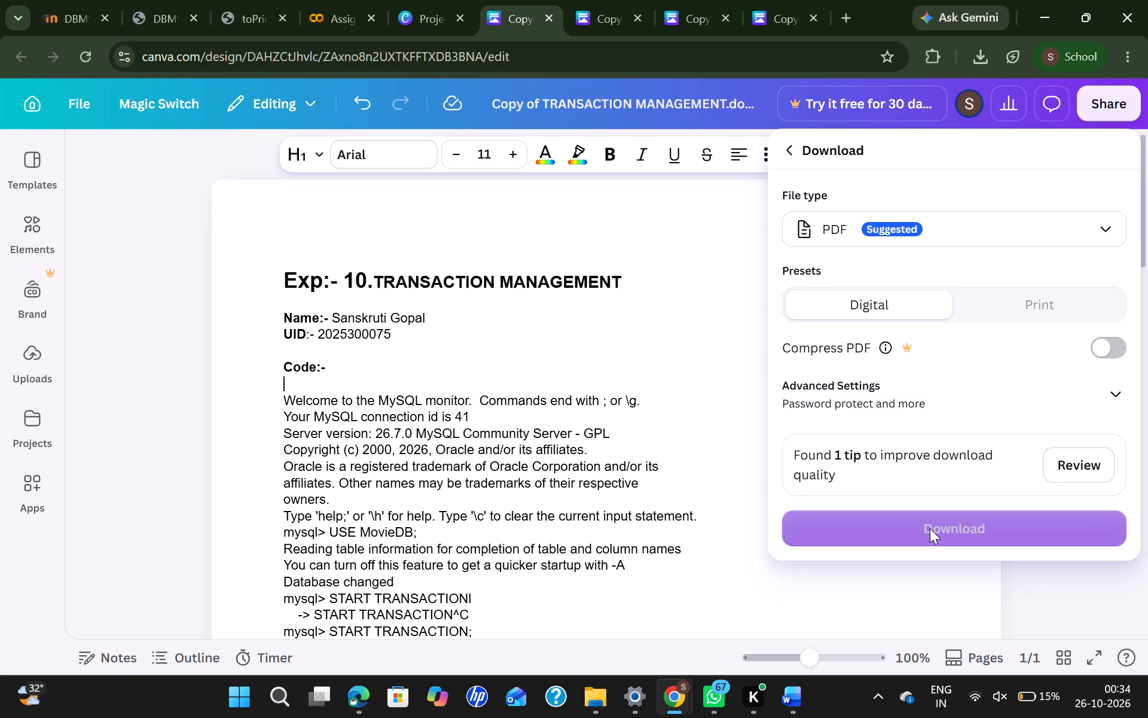
pyautogui.click(930, 528)
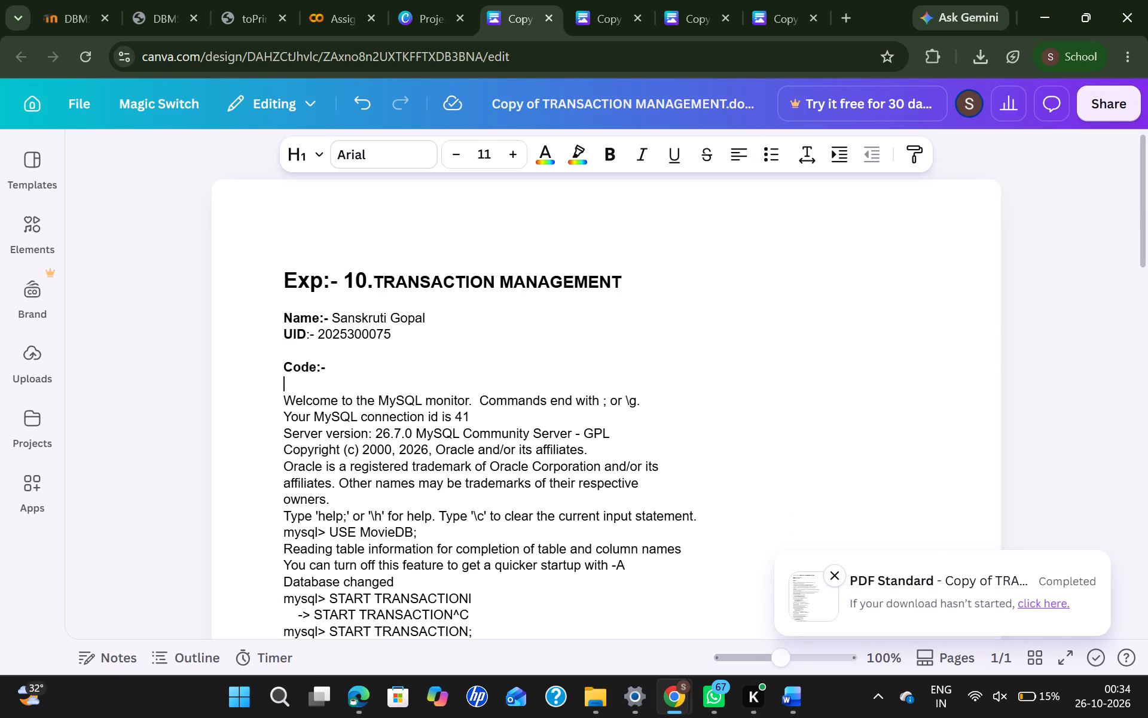
# Remove most of the blank lines between the last "mysql>" line and the "Conclusion:-" heading in the TRANSACTION MANAGEMENT document.
pyautogui.click(391, 340)
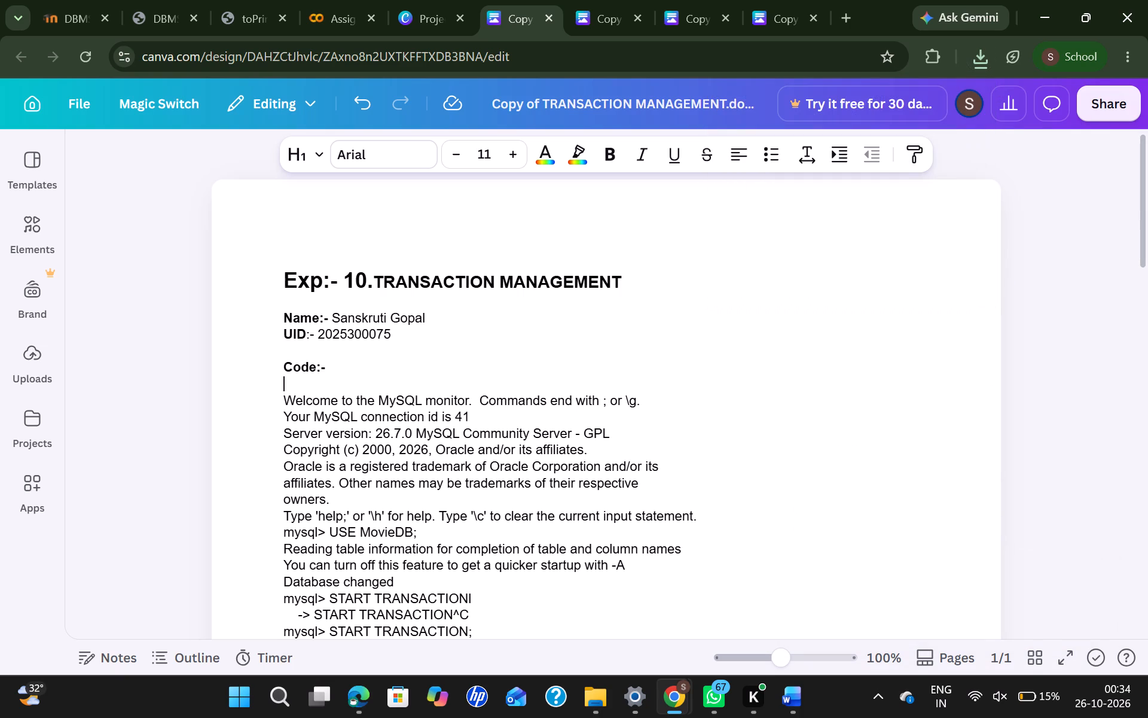
pyautogui.scroll(-7, 391, 351)
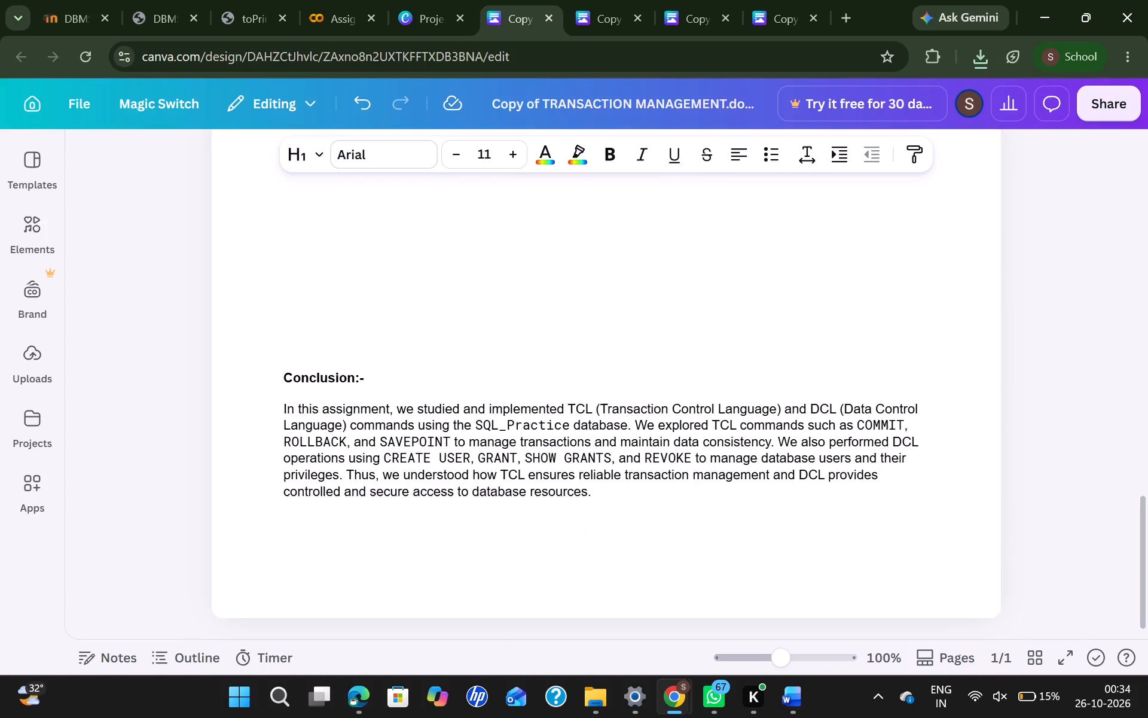
pyautogui.click(326, 345)
pyautogui.press('BackSpace')
pyautogui.press('BackSpace')
pyautogui.press('BackSpace')
pyautogui.press('BackSpace')
pyautogui.press('BackSpace')
pyautogui.press('BackSpace')
pyautogui.press('BackSpace')
pyautogui.press('BackSpace')
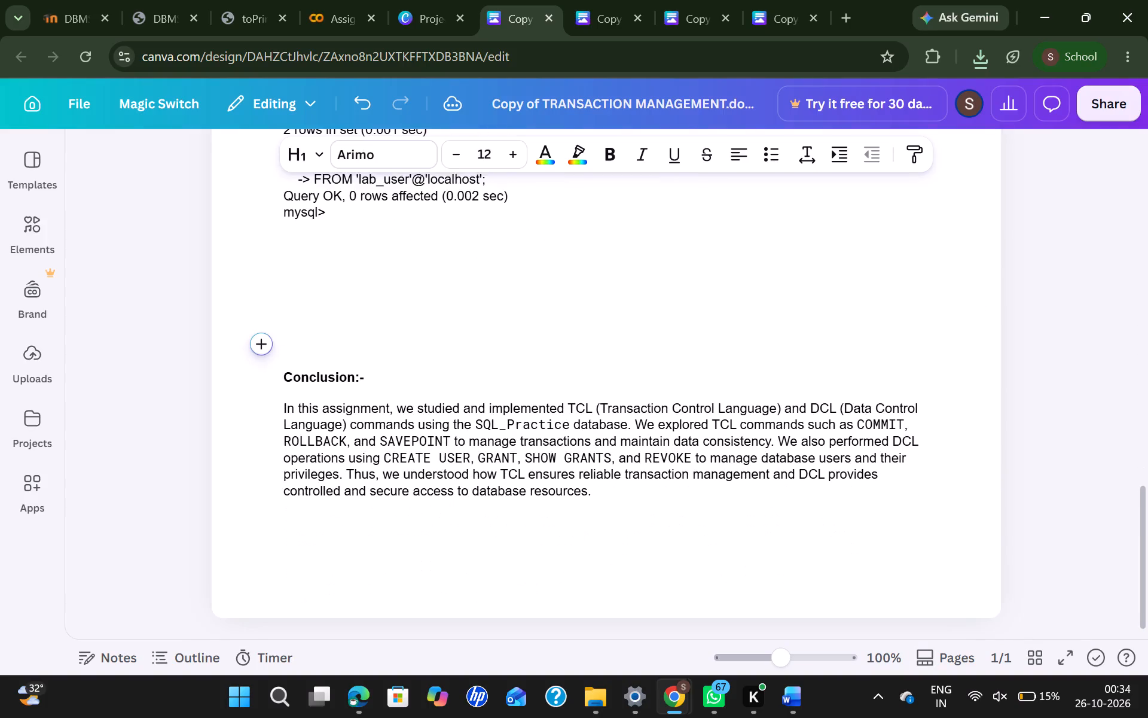
pyautogui.press('BackSpace')
pyautogui.press('BackSpace')
pyautogui.press('BackSpace')
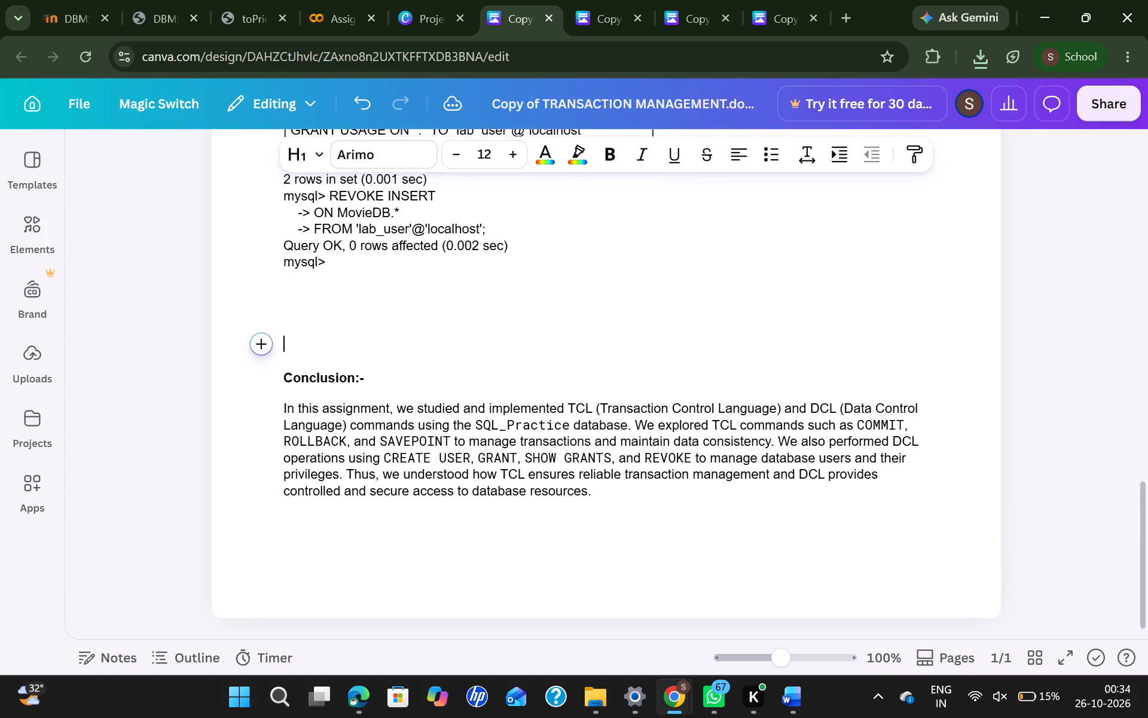
pyautogui.press('BackSpace')
pyautogui.press('BackSpace')
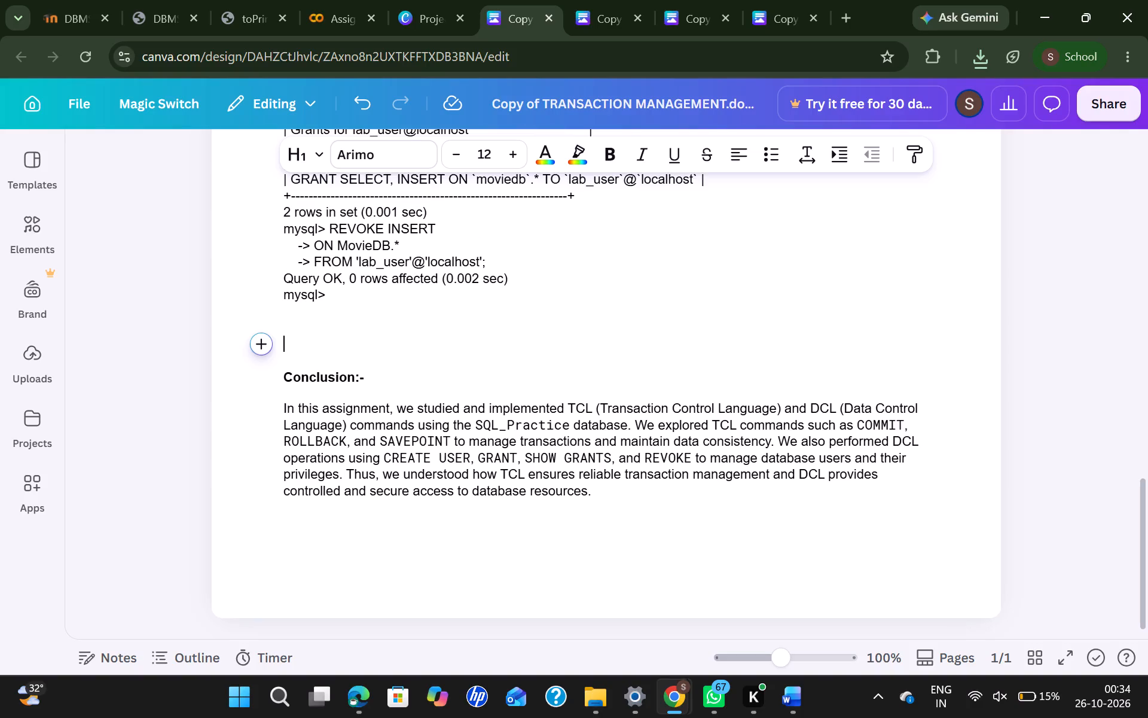
# Review the TRANSACTION MANAGEMENT document from its heading down to the conclusion.
pyautogui.scroll(8, 488, 299)
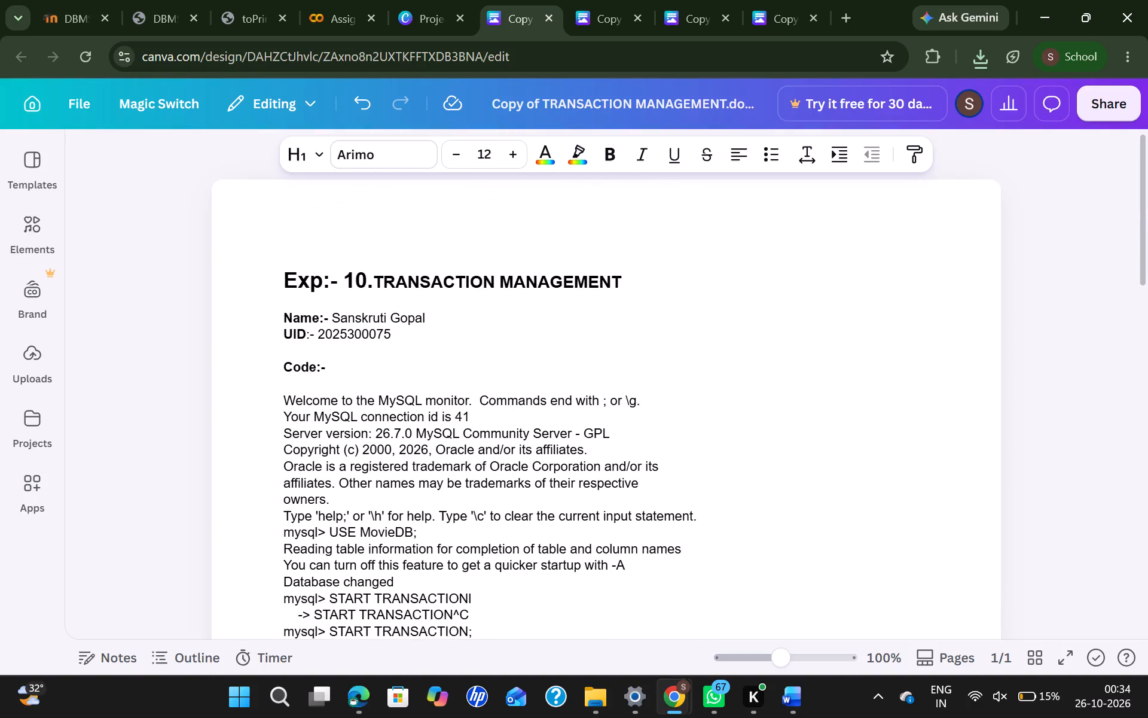
pyautogui.scroll(-4, 488, 299)
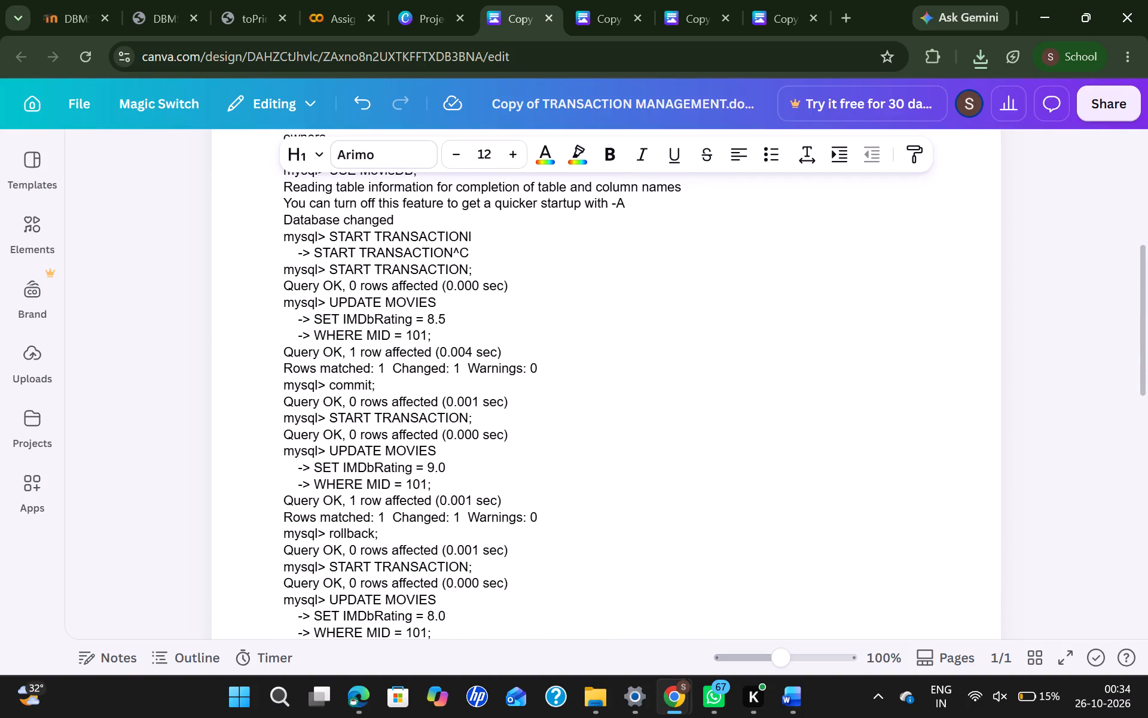
pyautogui.scroll(-6, 488, 299)
pyautogui.scroll(1, 488, 299)
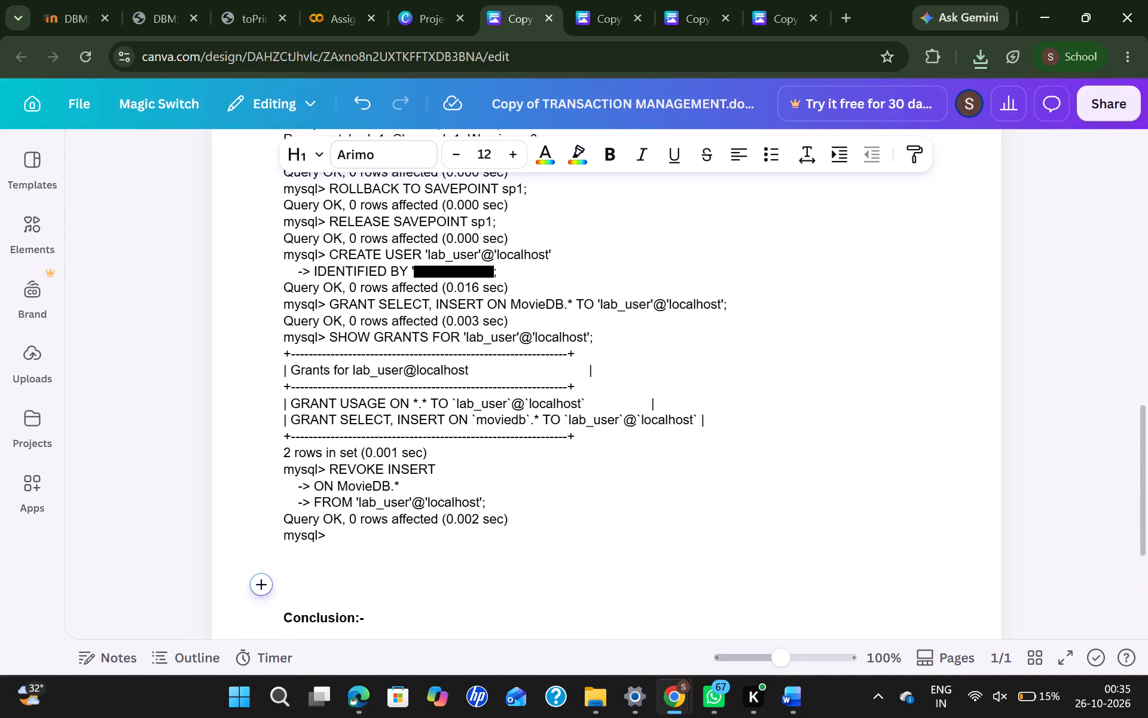
# Download the TRANSACTION MANAGEMENT document again as a standard PDF.
pyautogui.click(78, 101)
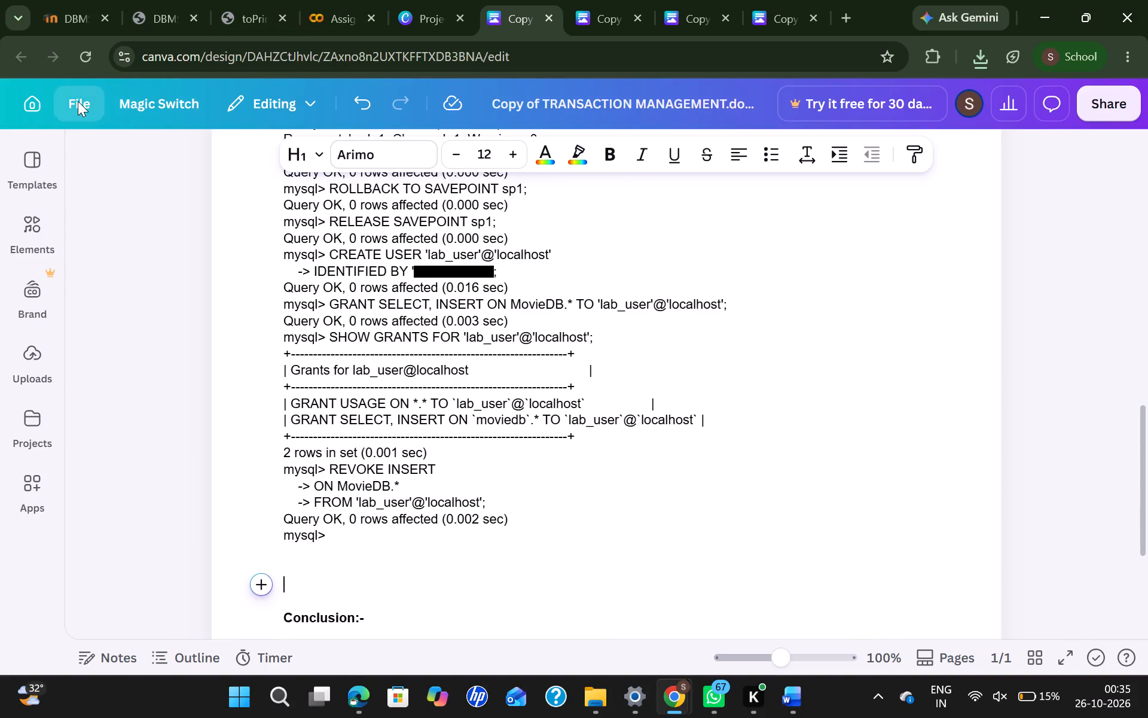
pyautogui.click(166, 522)
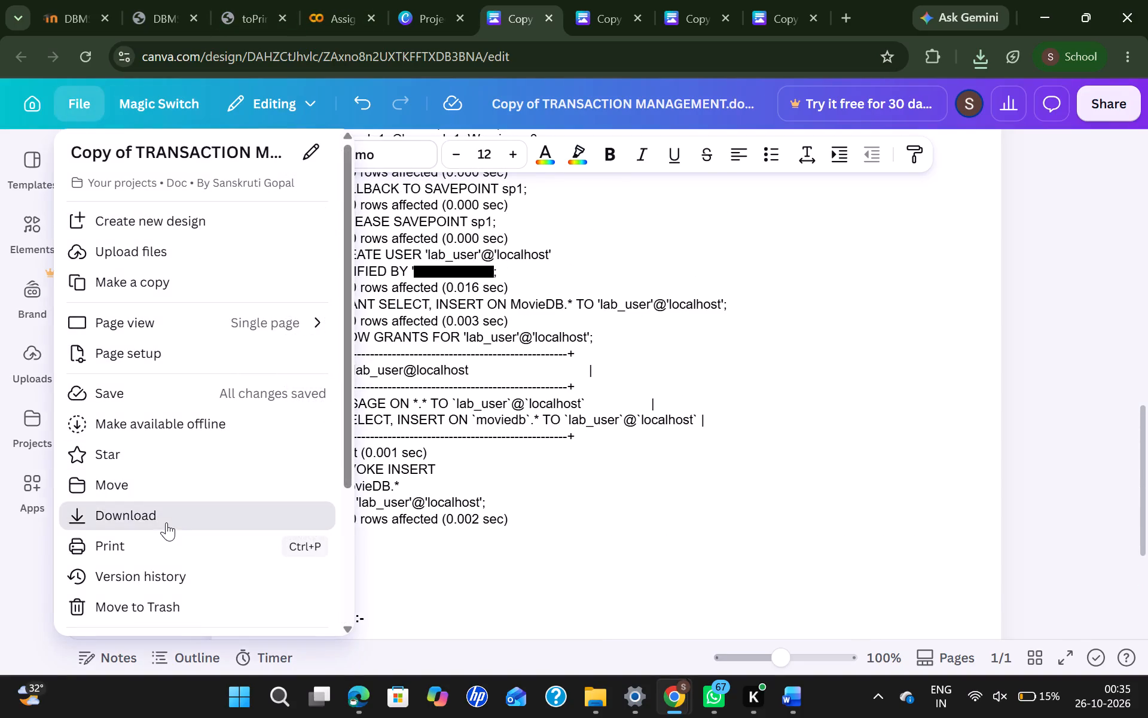
pyautogui.click(920, 519)
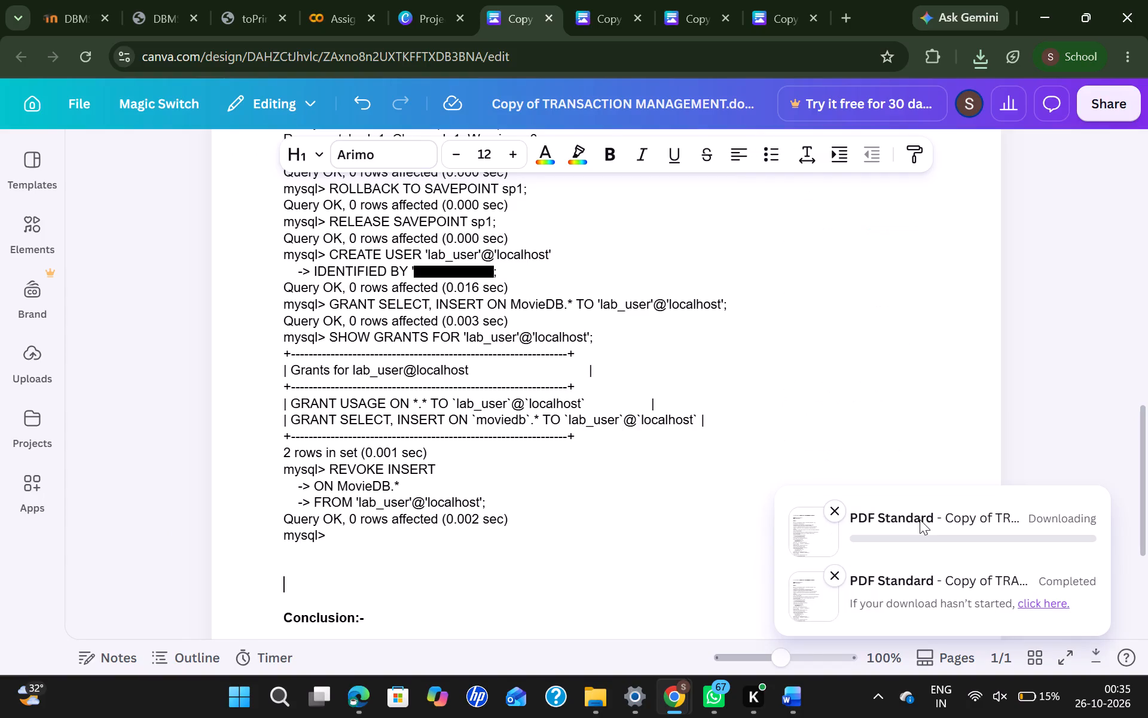
# Switch to File Explorer and examine the Word documents in the extracted drive-download folder inside 2026-43.
pyautogui.click(604, 688)
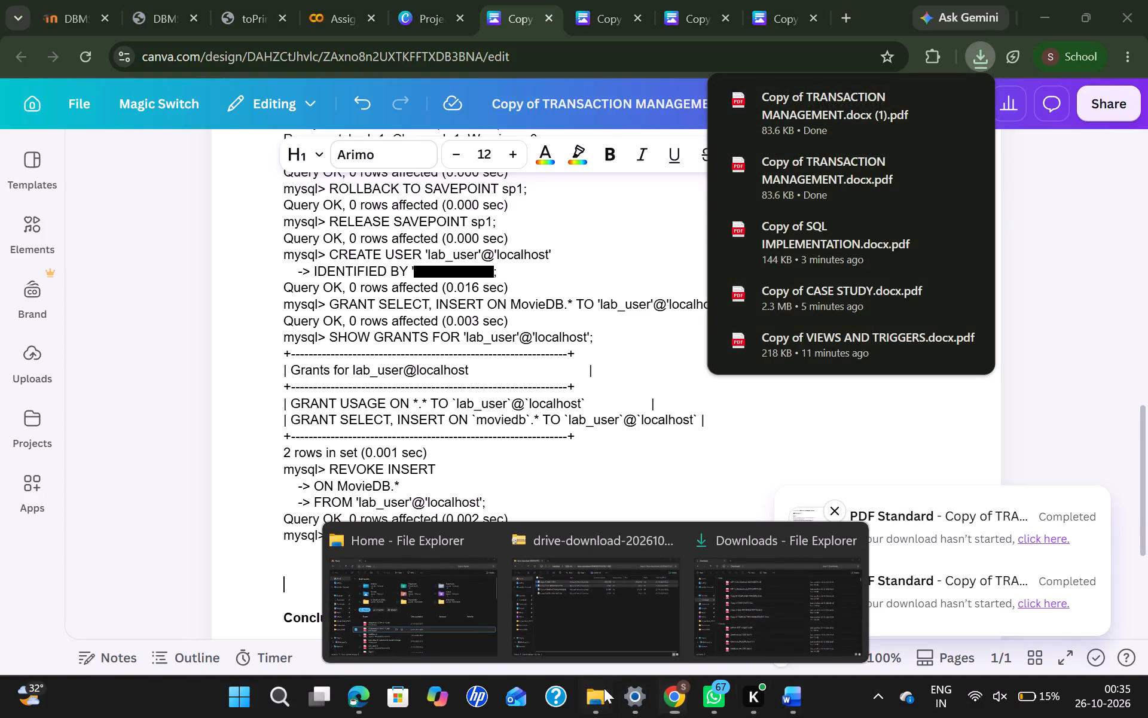
pyautogui.click(530, 625)
pyautogui.click(568, 295)
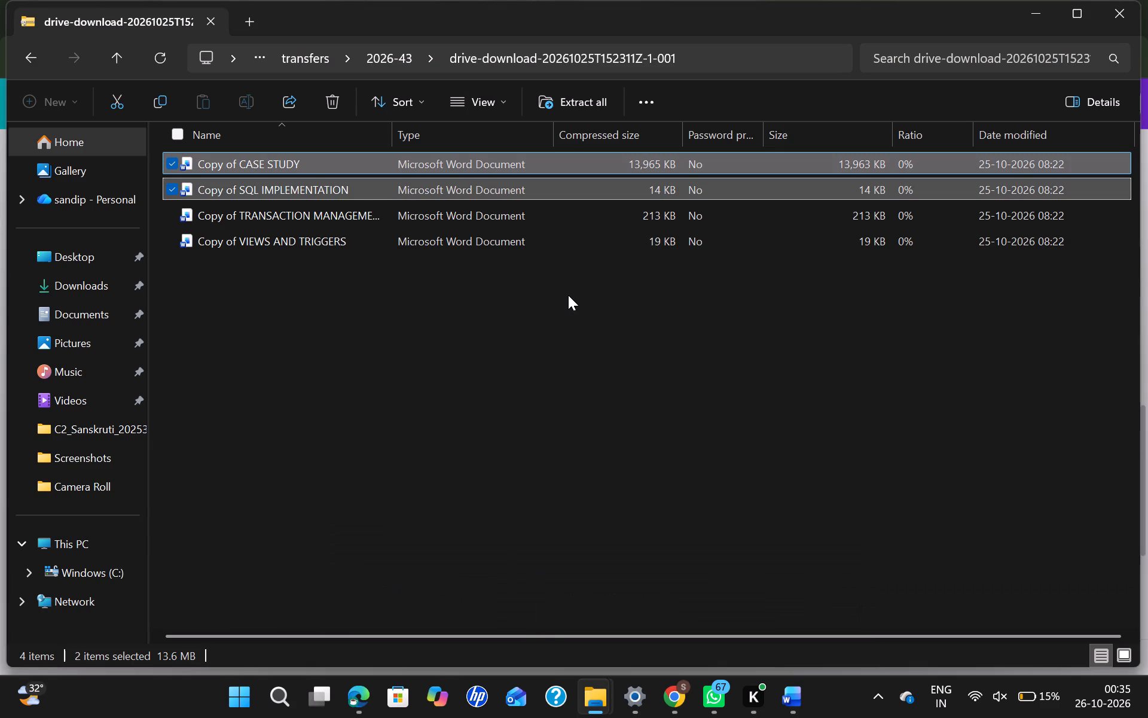
pyautogui.click(394, 57)
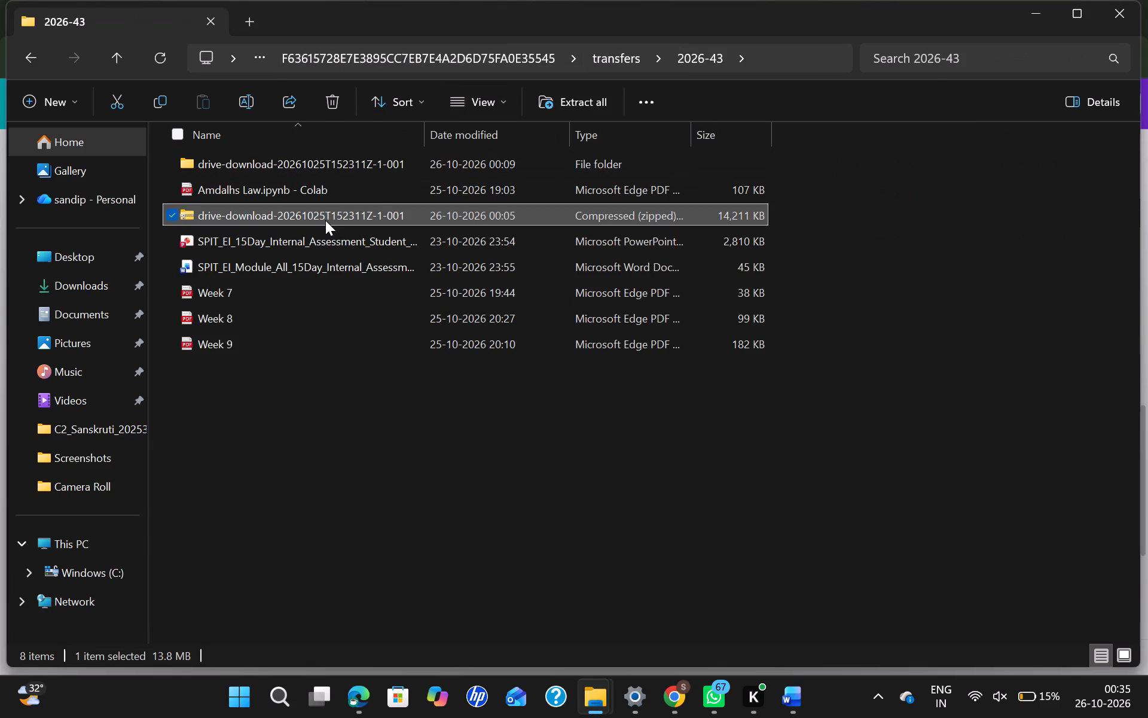
pyautogui.doubleClick(355, 165)
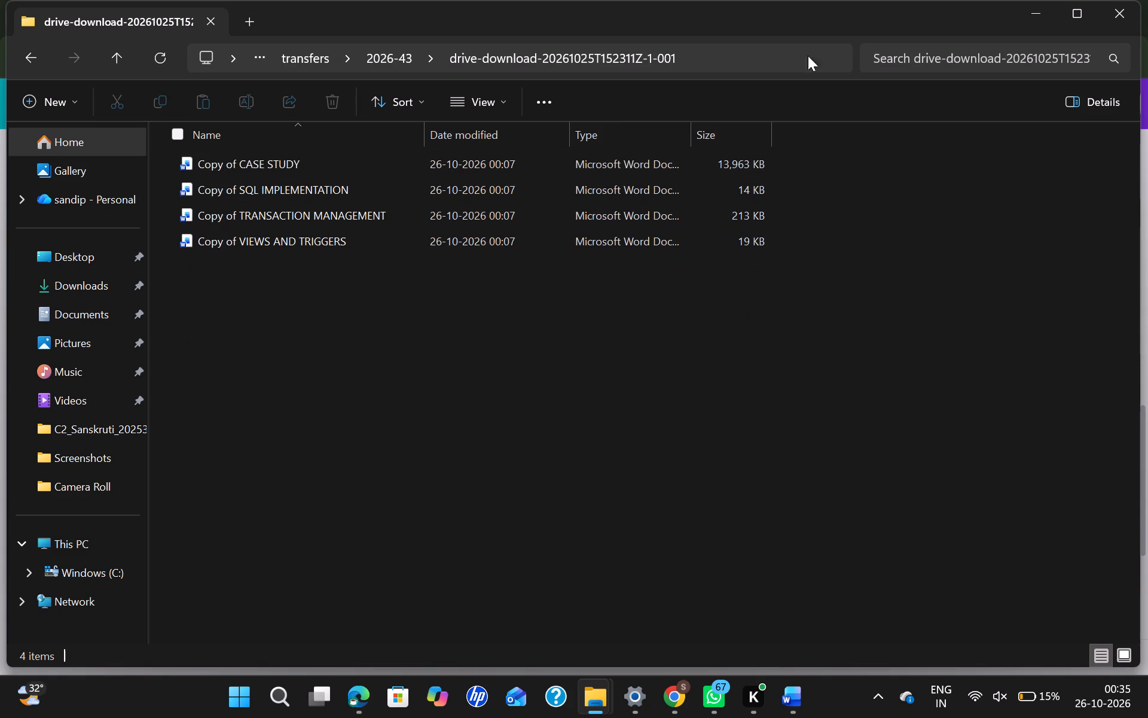
pyautogui.click(1037, 18)
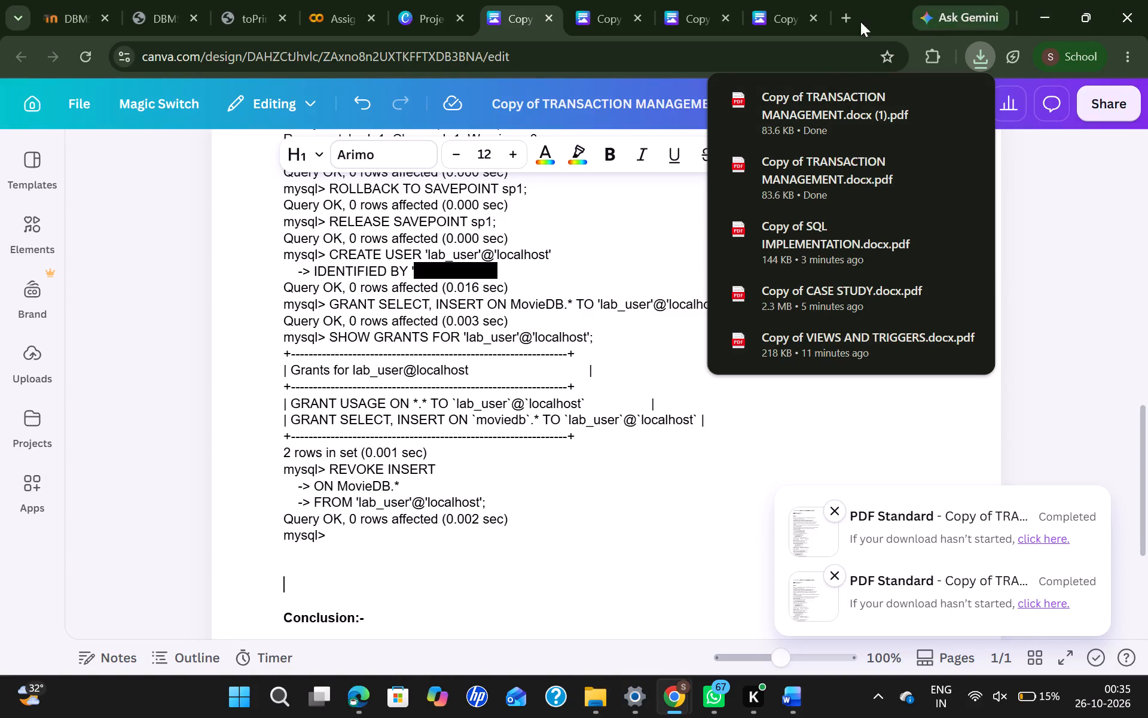
# Close the Canva projects page and all the open Canva document copies in the browser.
pyautogui.click(817, 25)
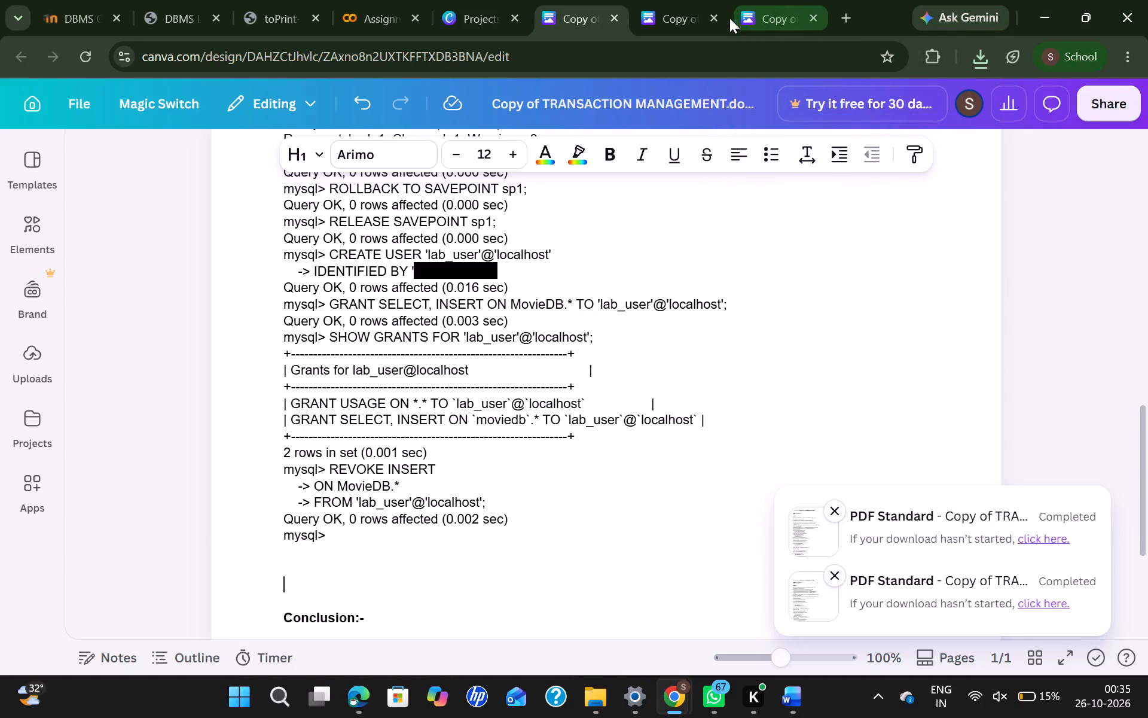
pyautogui.click(518, 13)
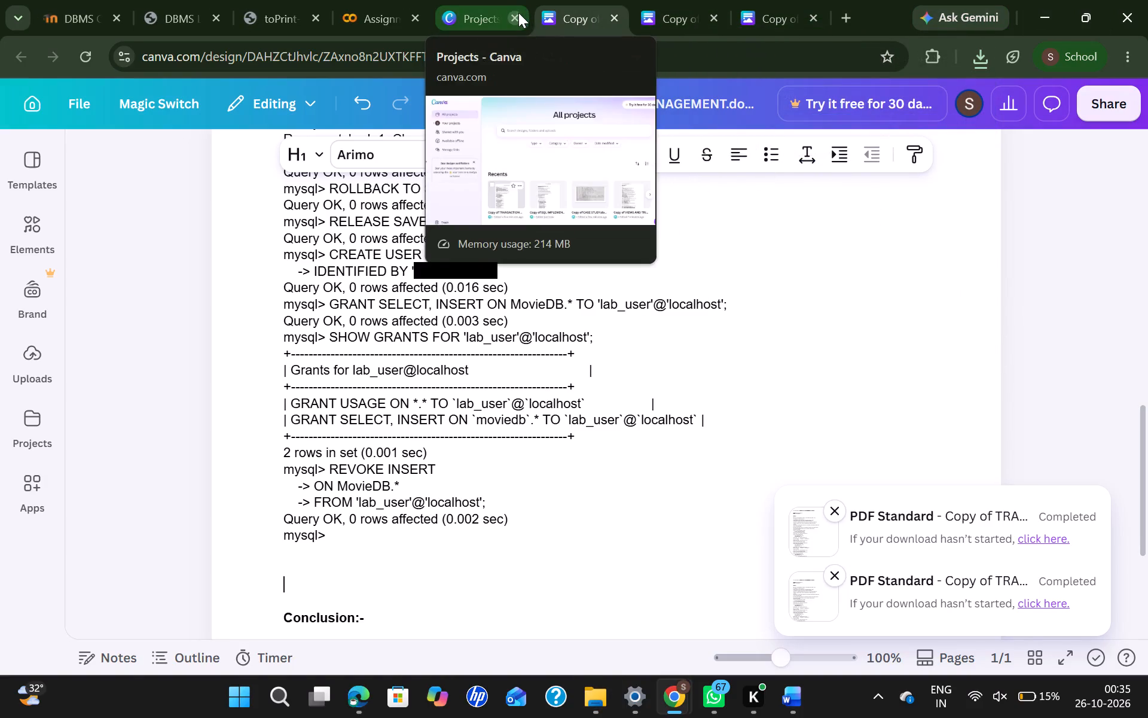
pyautogui.click(518, 13)
pyautogui.click(518, 13)
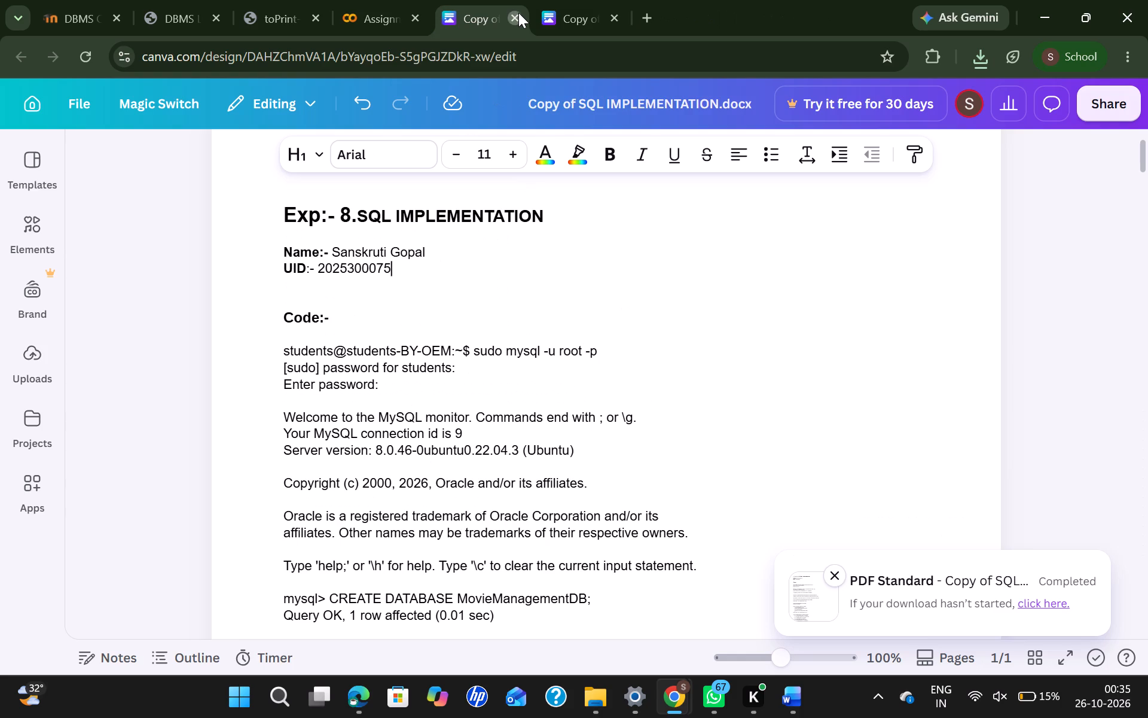
pyautogui.click(518, 13)
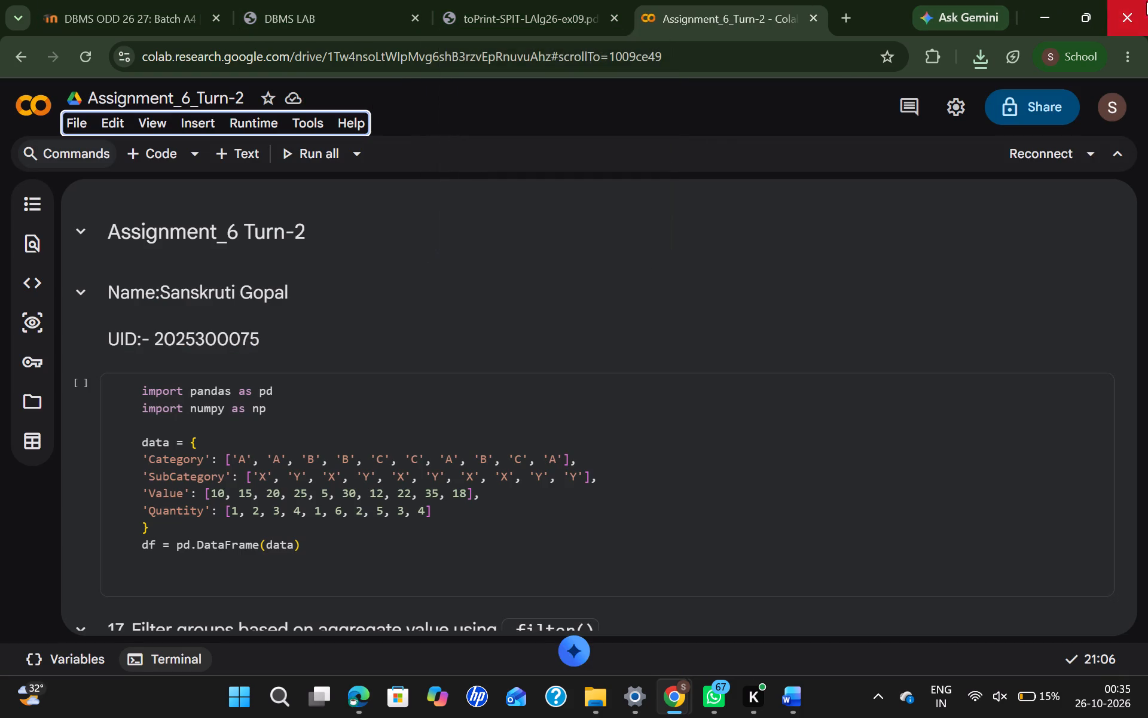
# In the Downloads folder, rename the newest TRANSACTION MANAGEMENT PDF as "Exp- 10. TRANSACTION MANAGEMENT.docx (1)".
pyautogui.click(1055, 9)
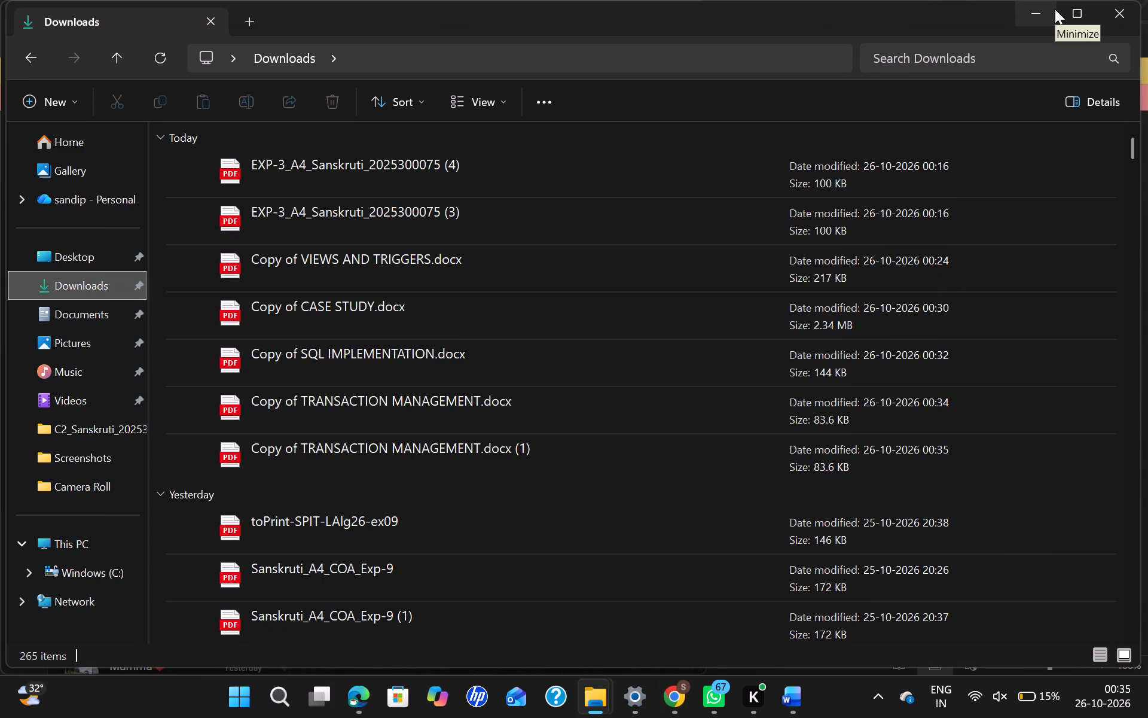
pyautogui.scroll(3, 446, 299)
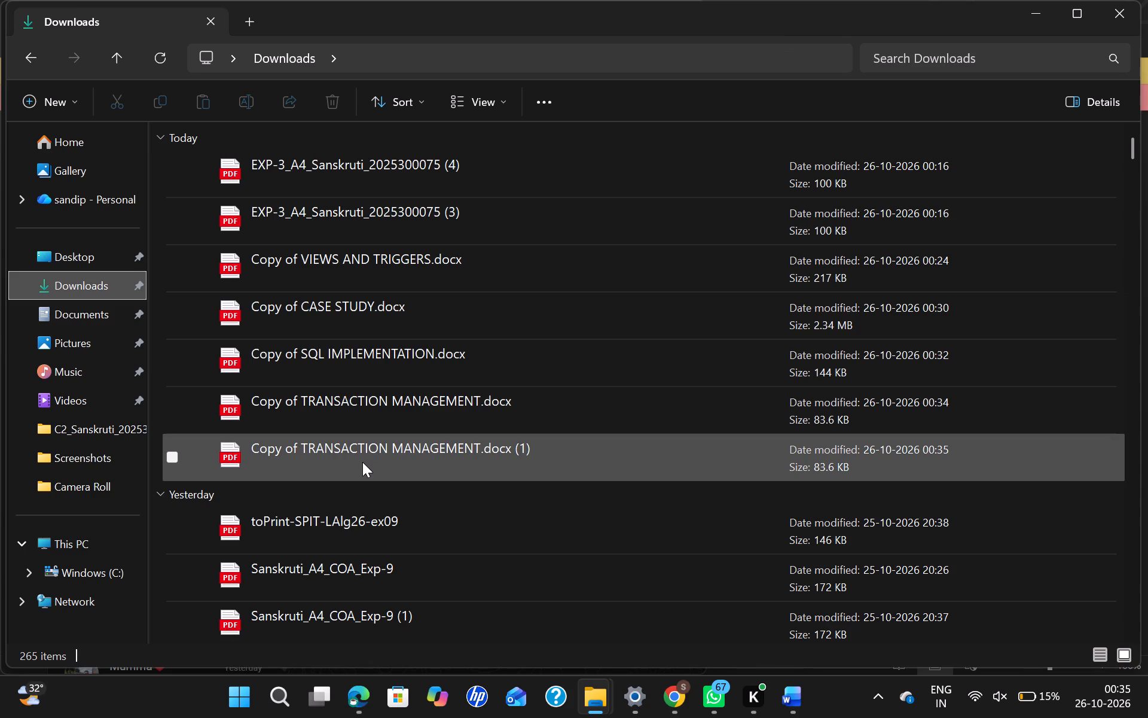
pyautogui.rightClick(362, 456)
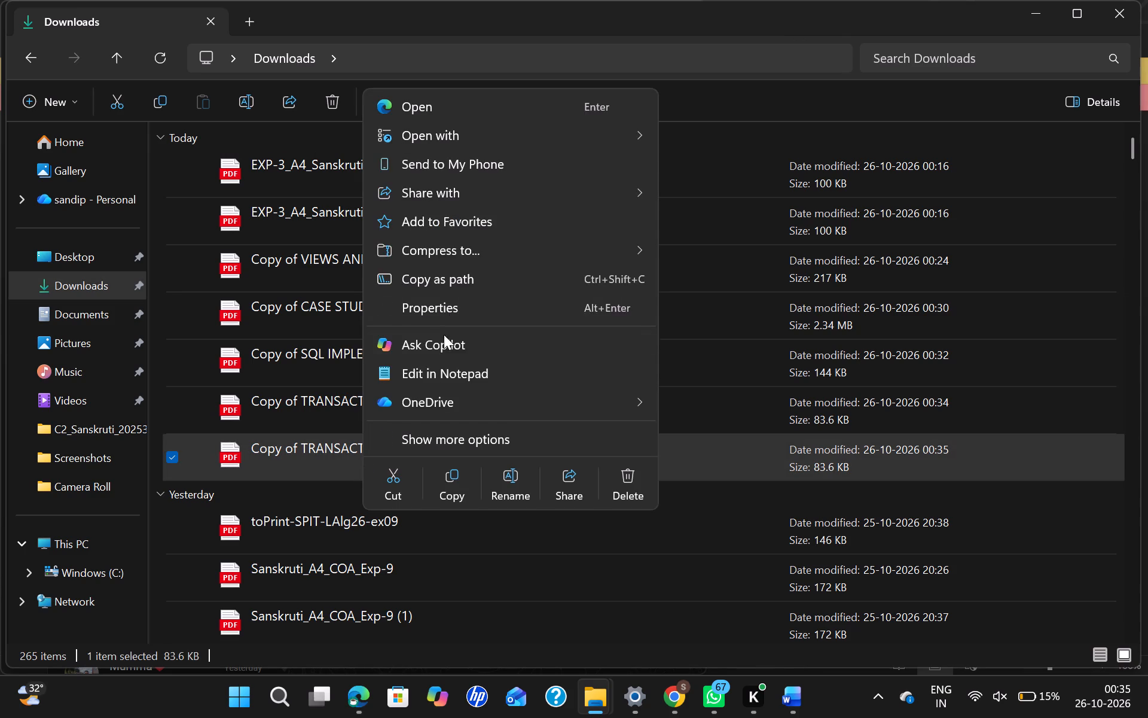
pyautogui.click(503, 485)
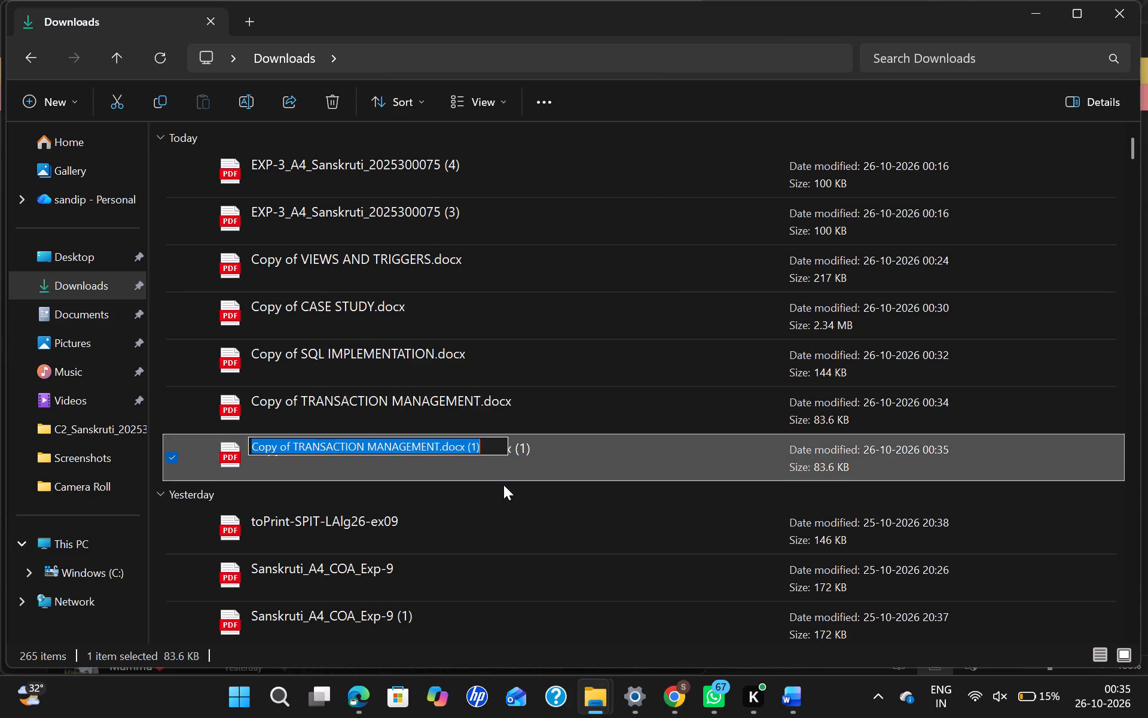
pyautogui.click(289, 445)
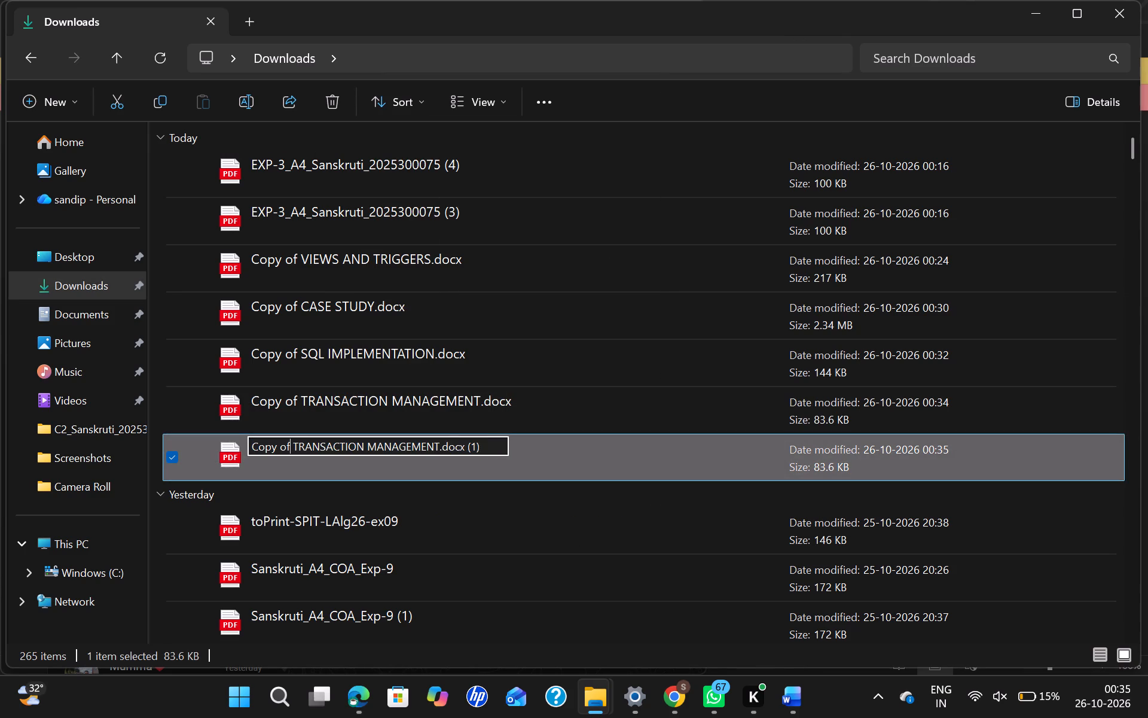
pyautogui.press('BackSpace')
pyautogui.press('BackSpace')
pyautogui.press('BackSpace')
pyautogui.press('BackSpace')
pyautogui.press('BackSpace')
pyautogui.press('BackSpace')
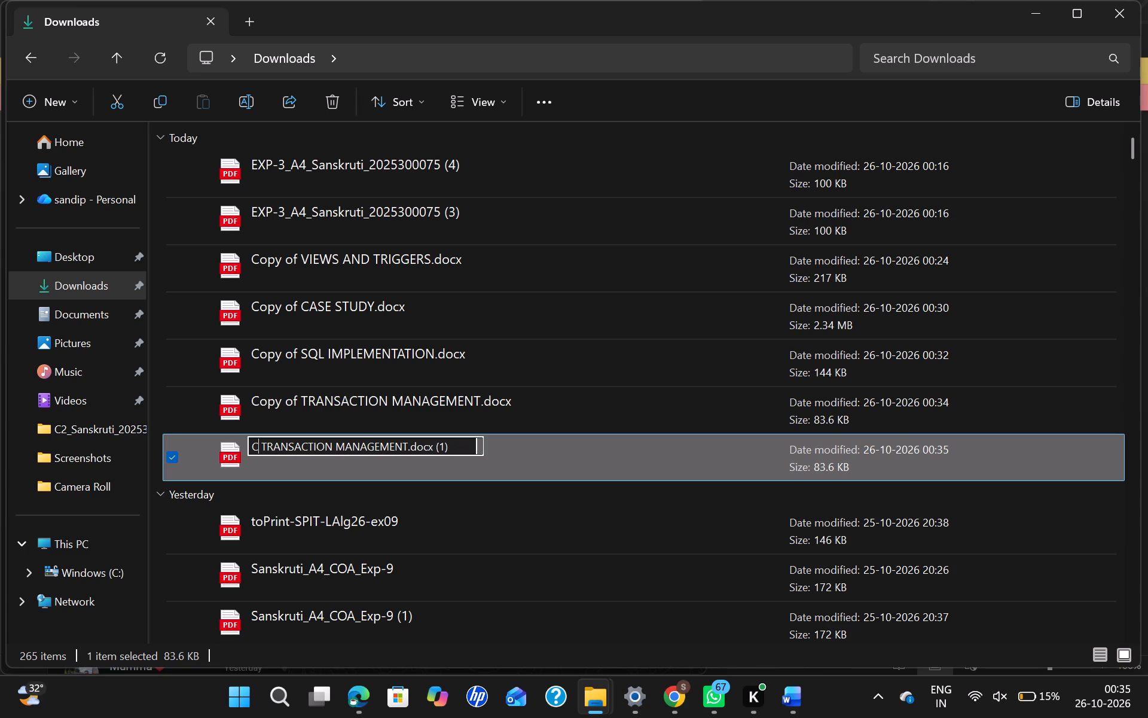
pyautogui.press('BackSpace')
pyautogui.write('Exp:-')
pyautogui.press('space')
pyautogui.write('10.')
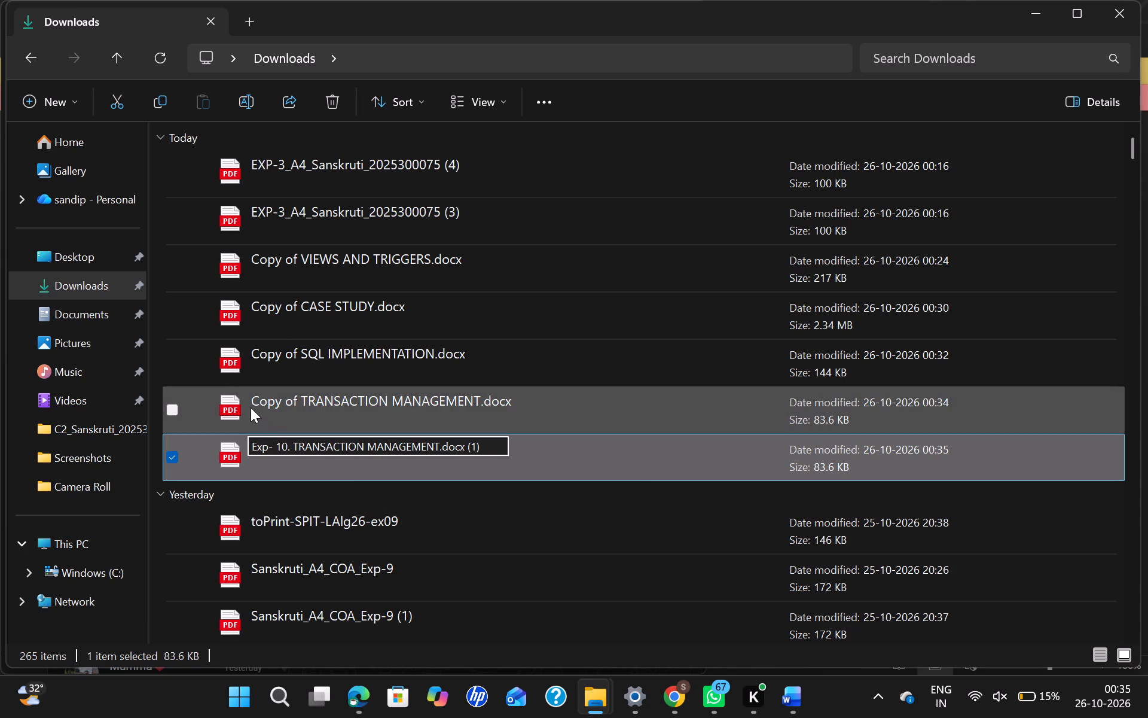
pyautogui.click(155, 318)
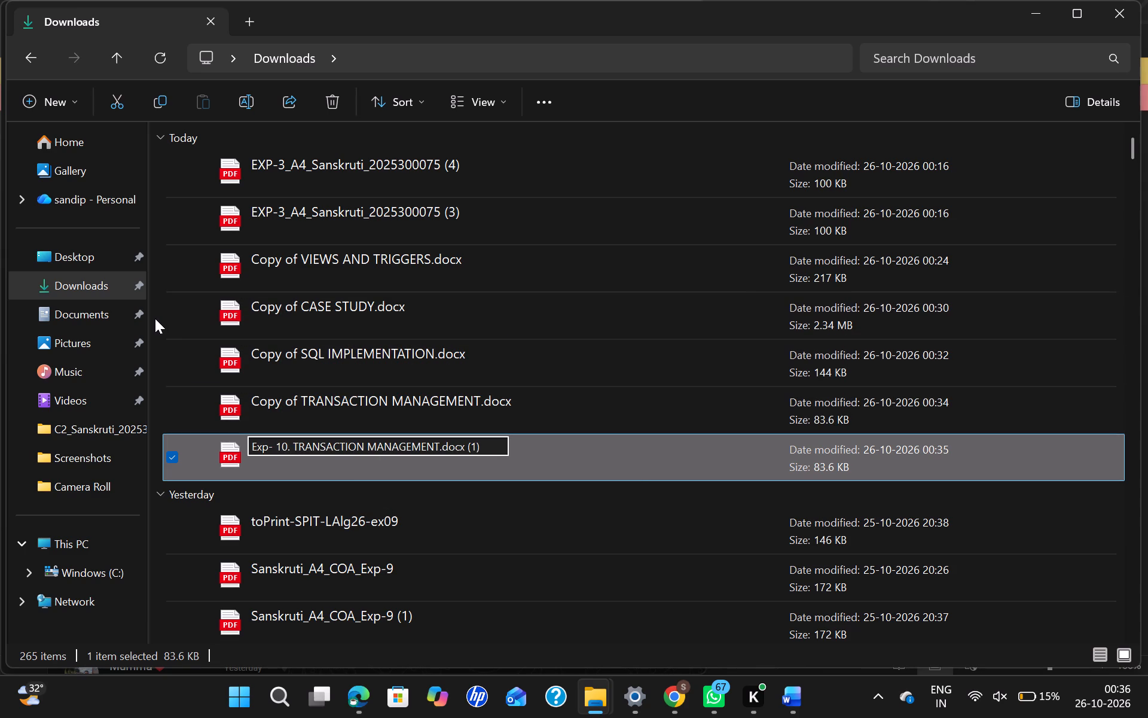
pyautogui.doubleClick(295, 362)
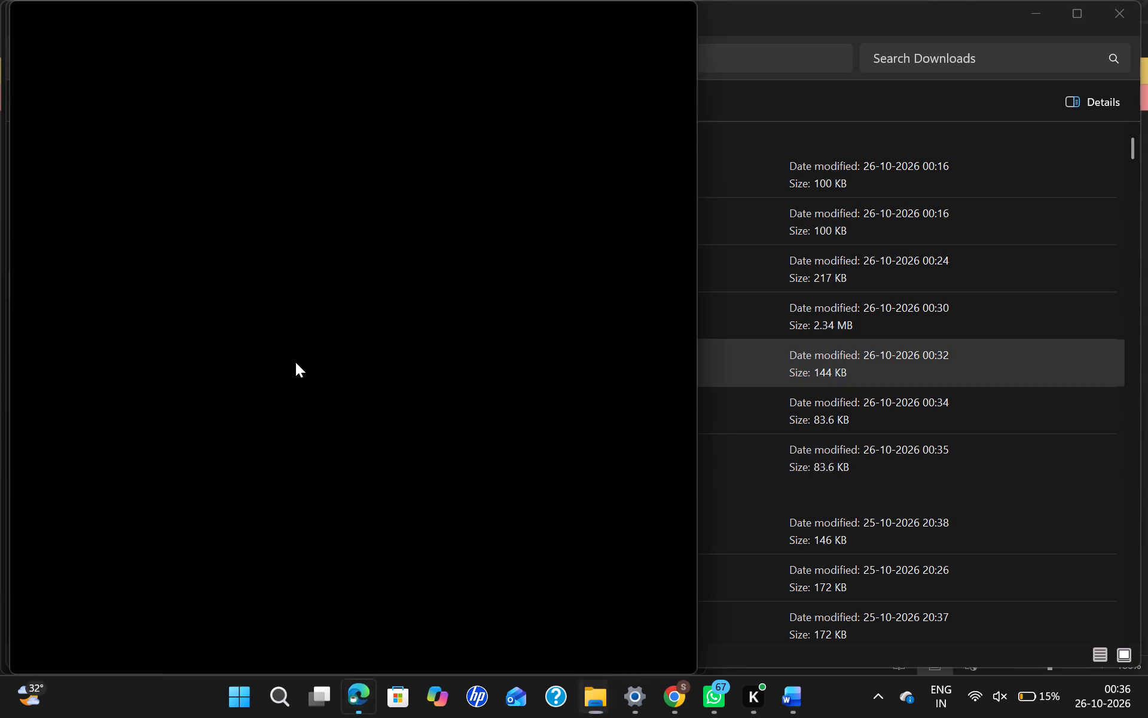
pyautogui.click(606, 6)
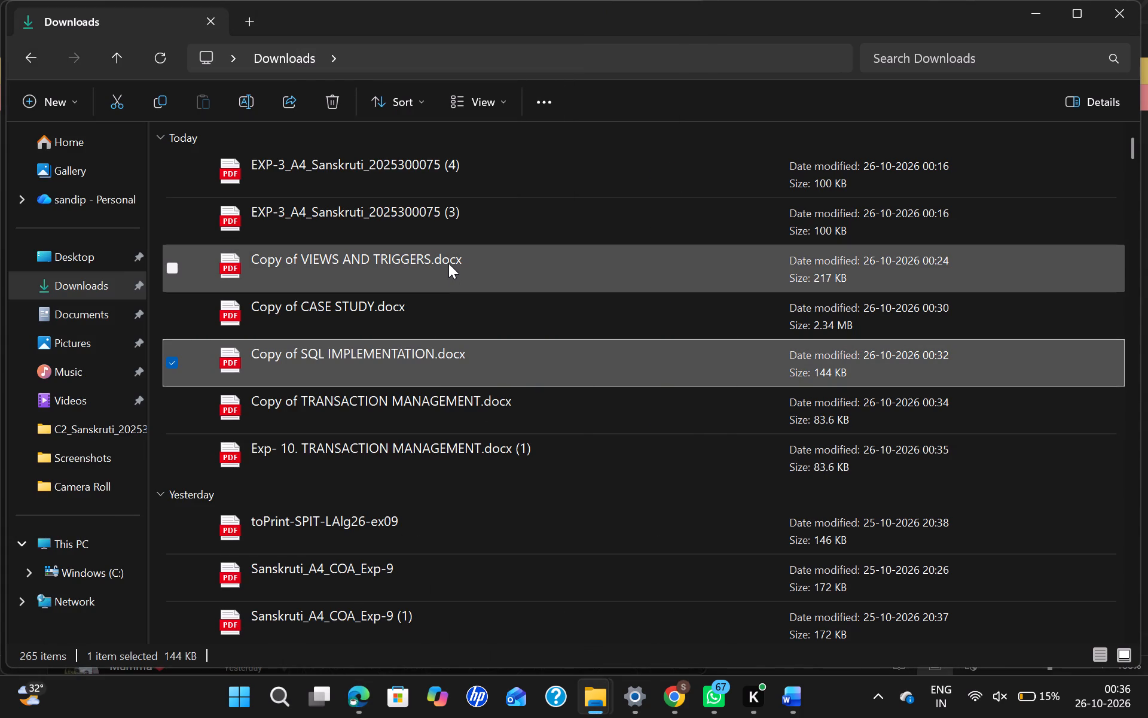
# In Downloads, rename the "Copy of VIEWS AND TRIGGERS.docx" PDF as "Exp- 5. VIEWS AND TRIGGERS.docx".
pyautogui.rightClick(448, 263)
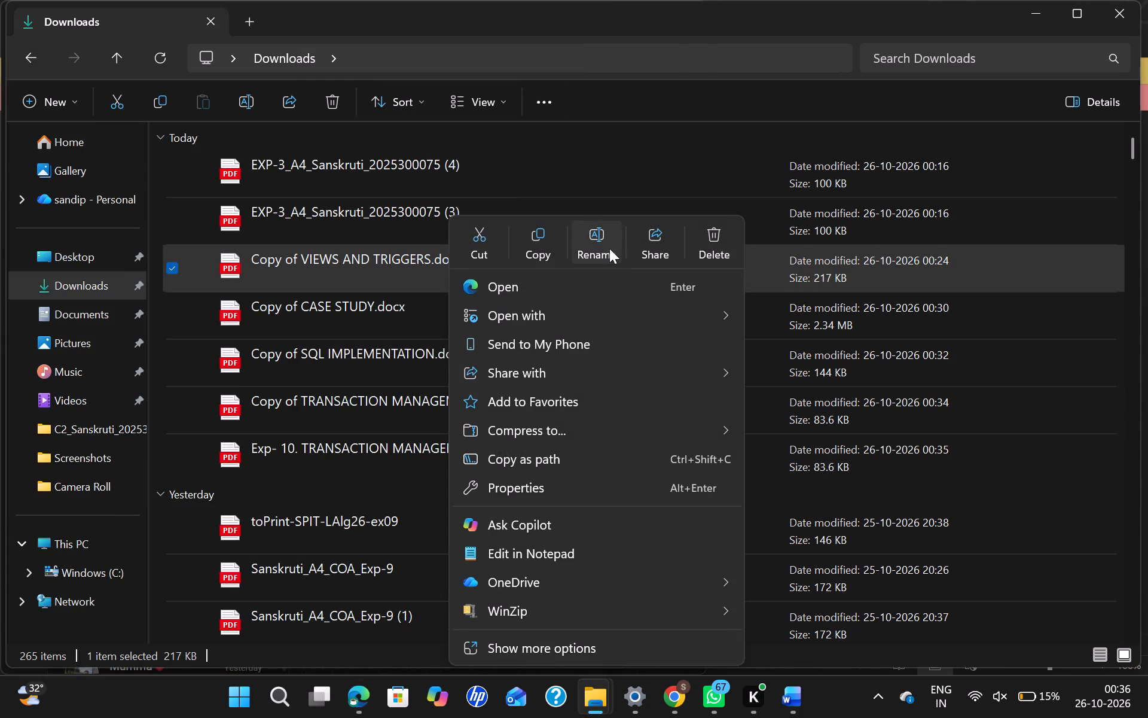
pyautogui.click(609, 248)
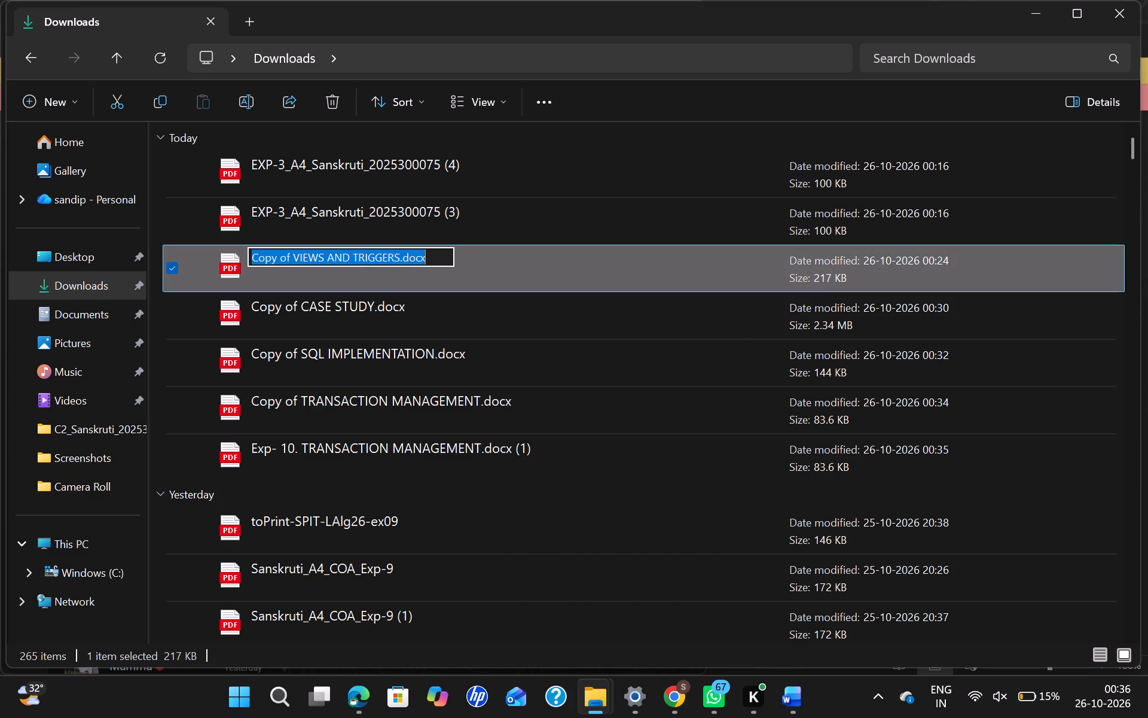
pyautogui.click(288, 260)
pyautogui.press('BackSpace')
pyautogui.press('BackSpace')
pyautogui.press('BackSpace')
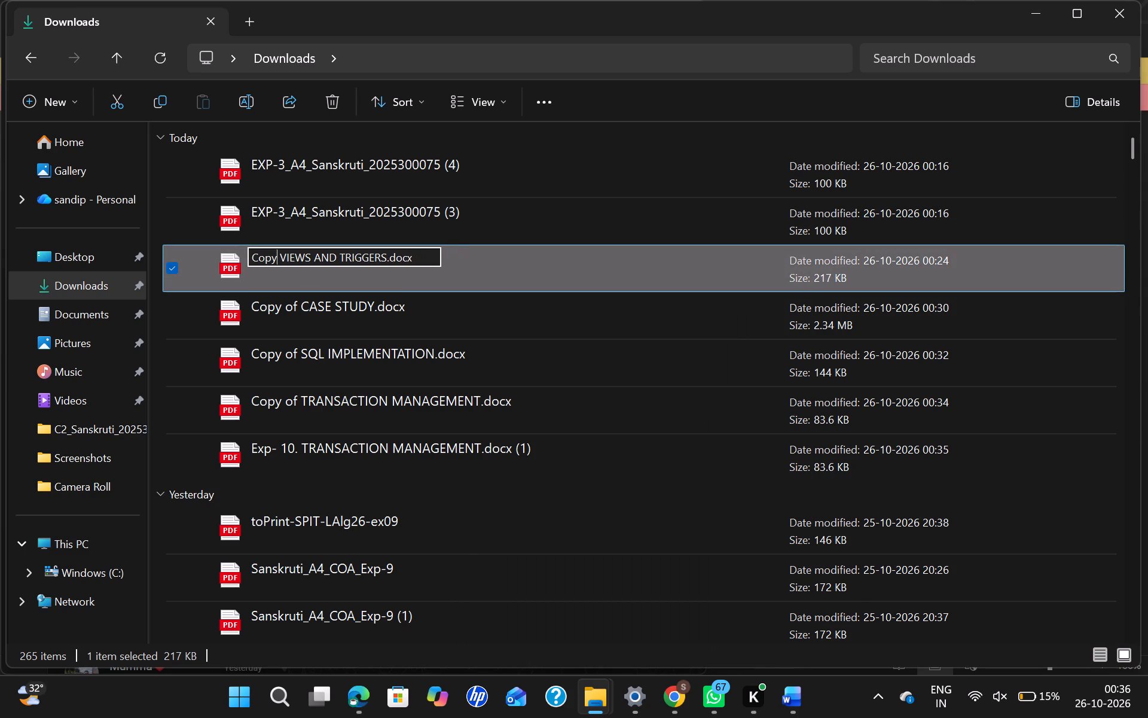
pyautogui.press('BackSpace')
pyautogui.press('BackSpace')
pyautogui.press('BackSpace')
pyautogui.press('BackSpace')
pyautogui.write('Exp')
pyautogui.write(':-')
pyautogui.press('space')
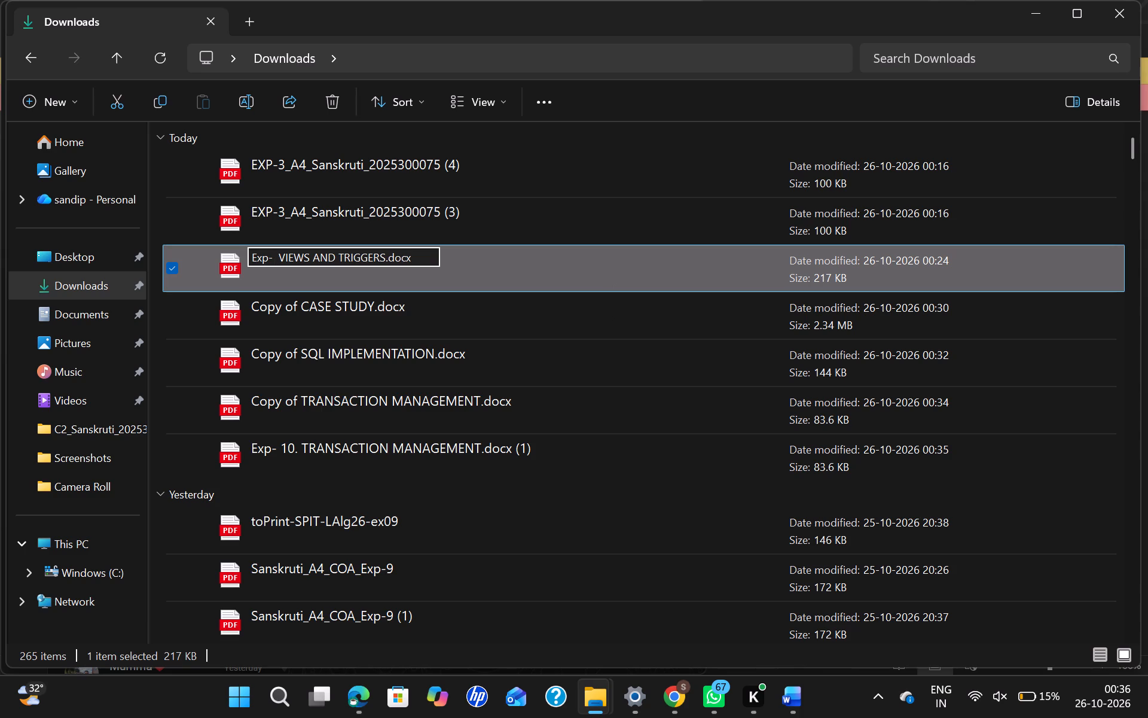
pyautogui.press('5')
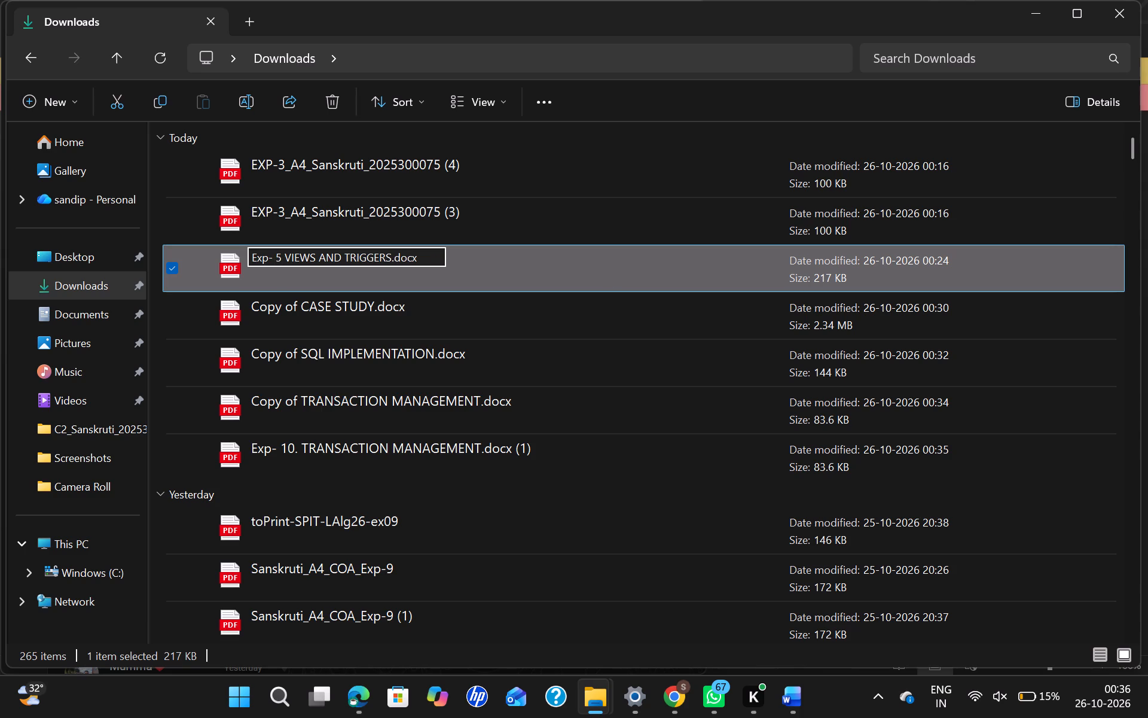
pyautogui.press('.')
pyautogui.click(155, 192)
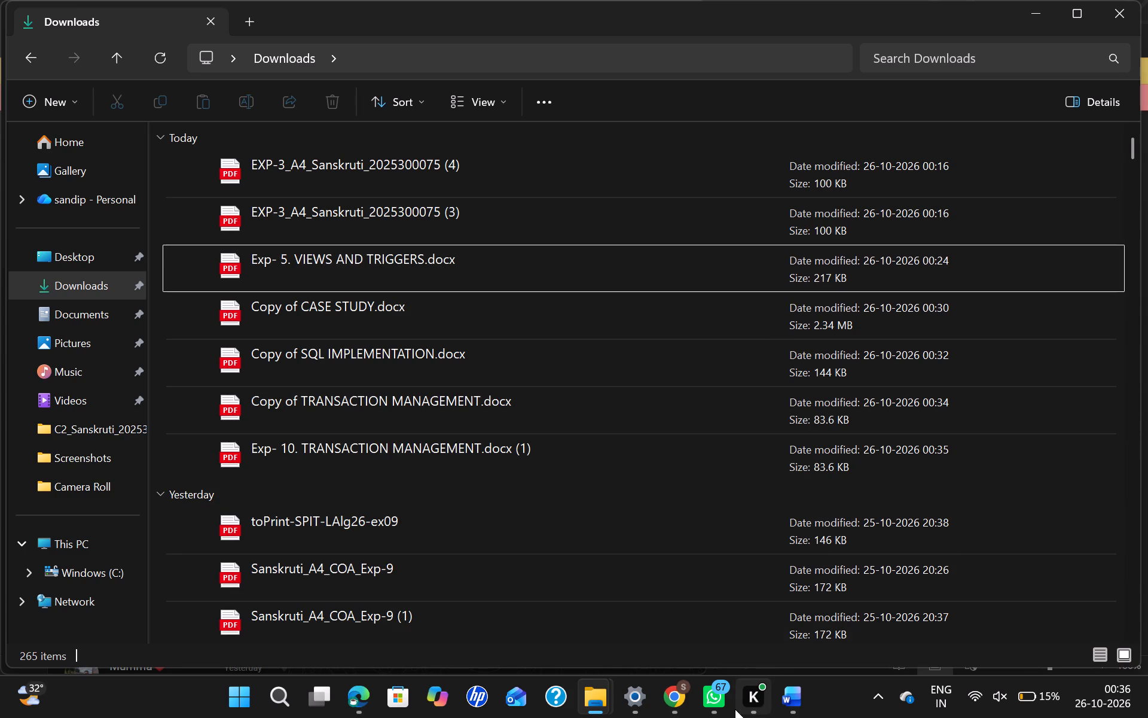
# Switch to the Moodle DBMS course page in Chrome and check the experiment numbers in its navigation list.
pyautogui.click(682, 697)
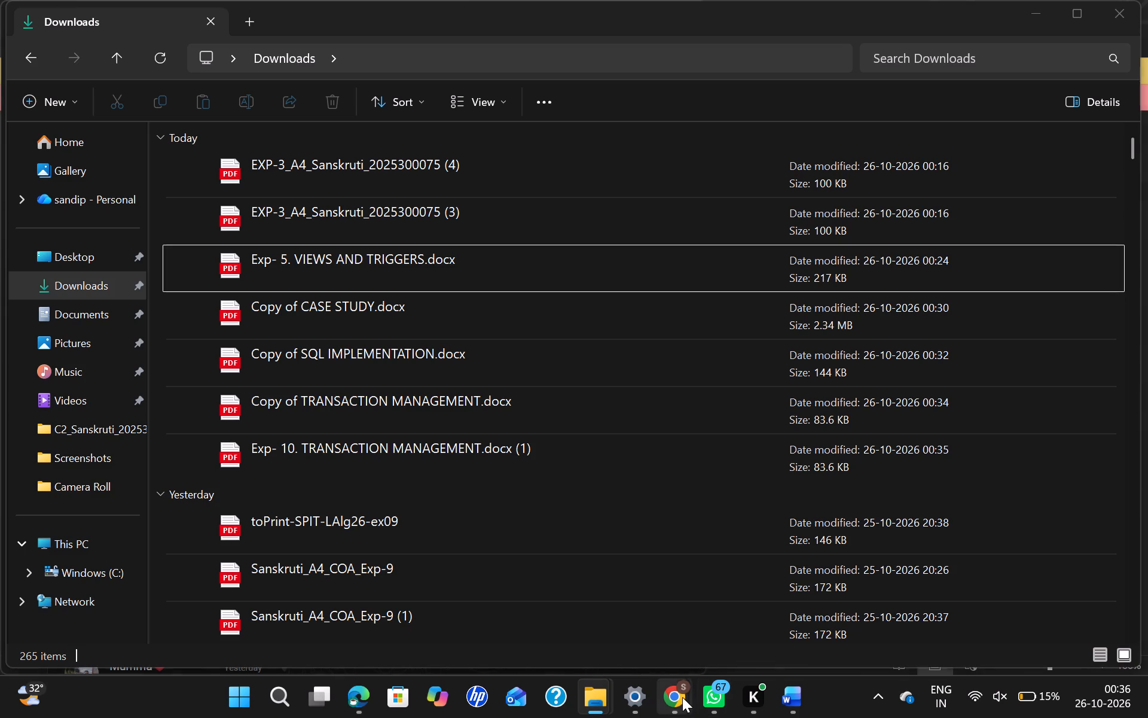
pyautogui.click(601, 610)
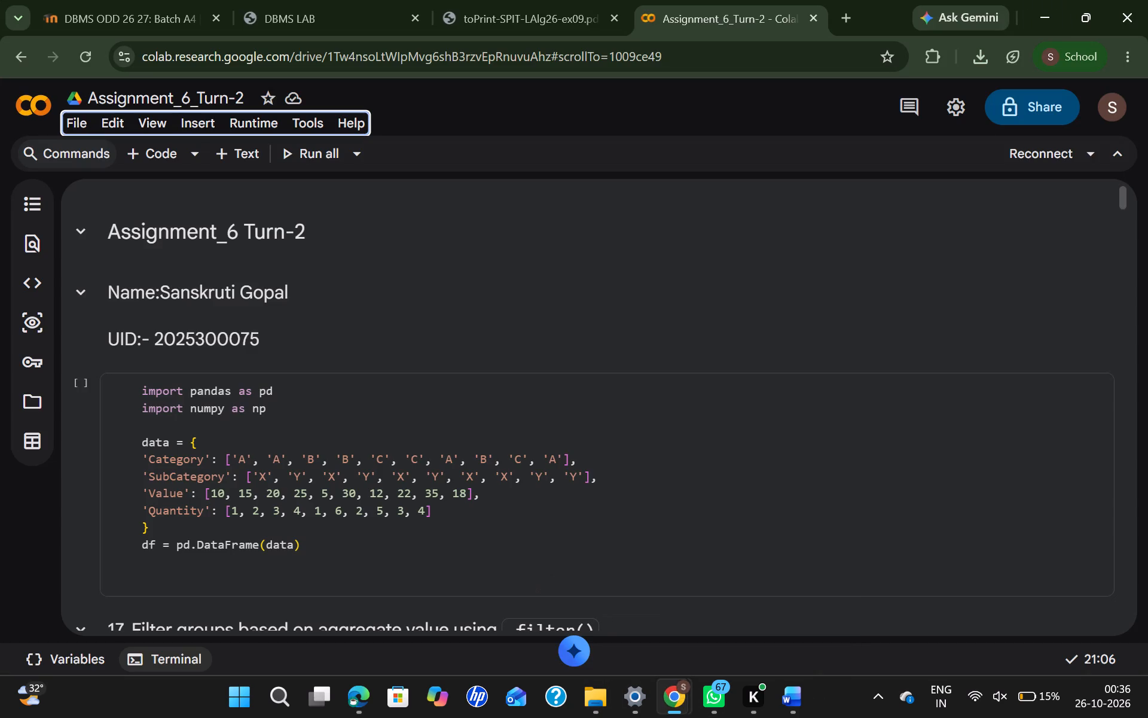
pyautogui.click(78, 8)
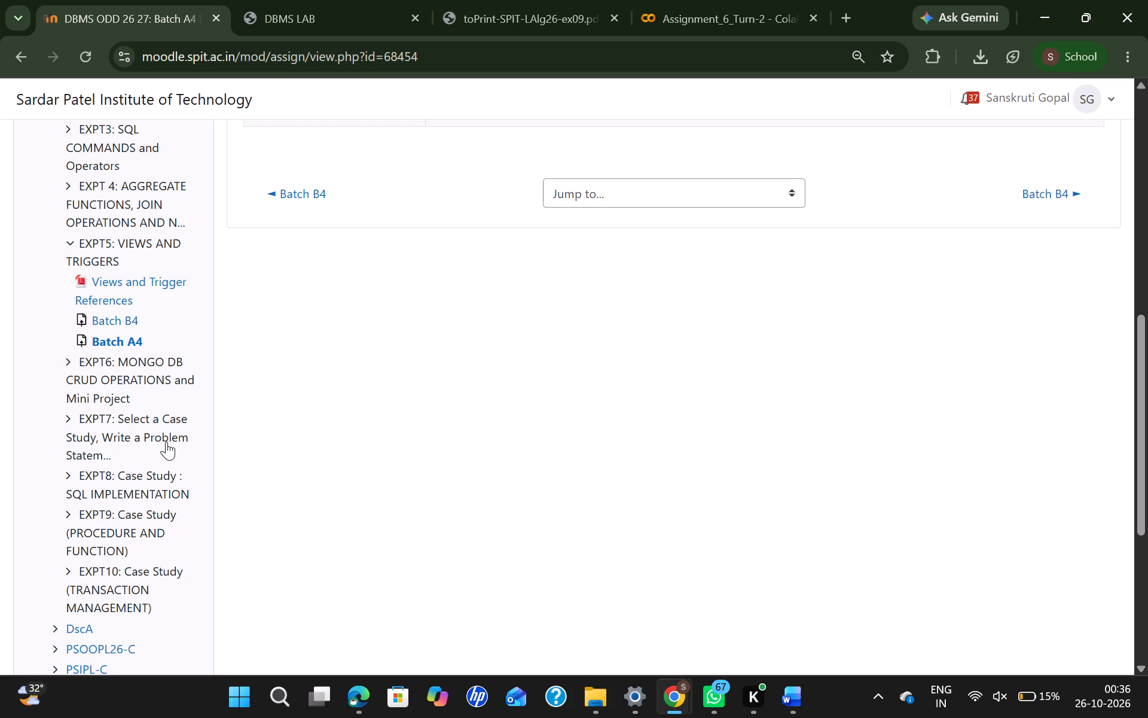
# Close the drive-download and Home File Explorer windows and return to the Downloads window.
pyautogui.click(600, 702)
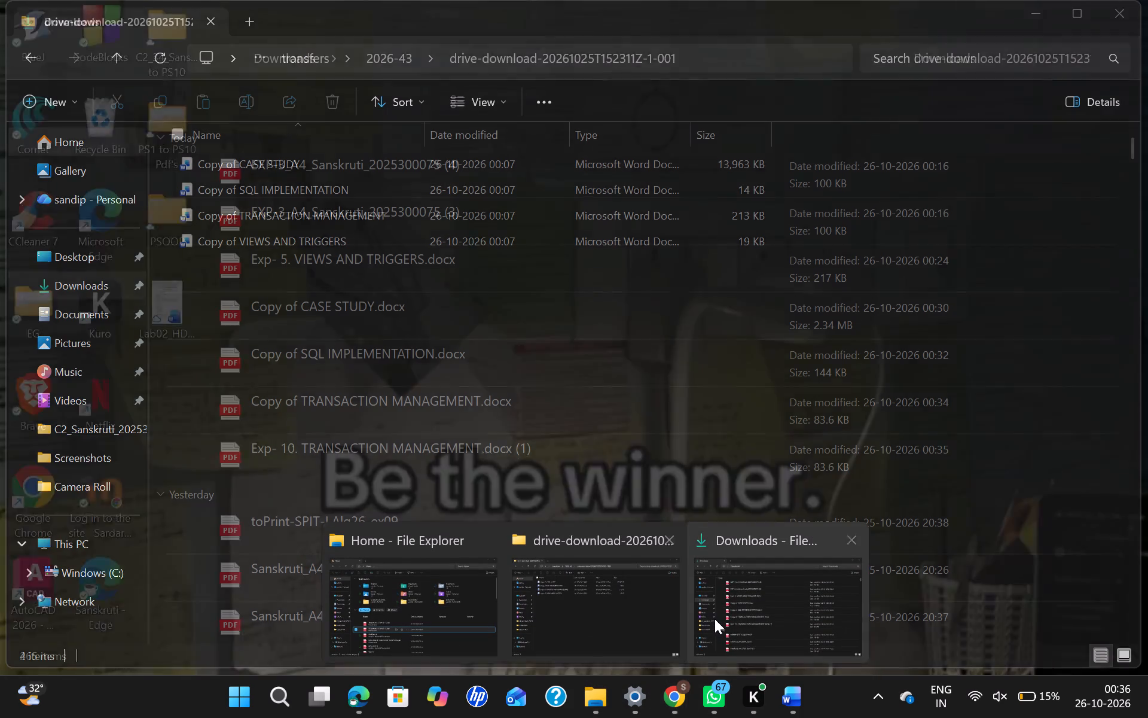
pyautogui.click(665, 543)
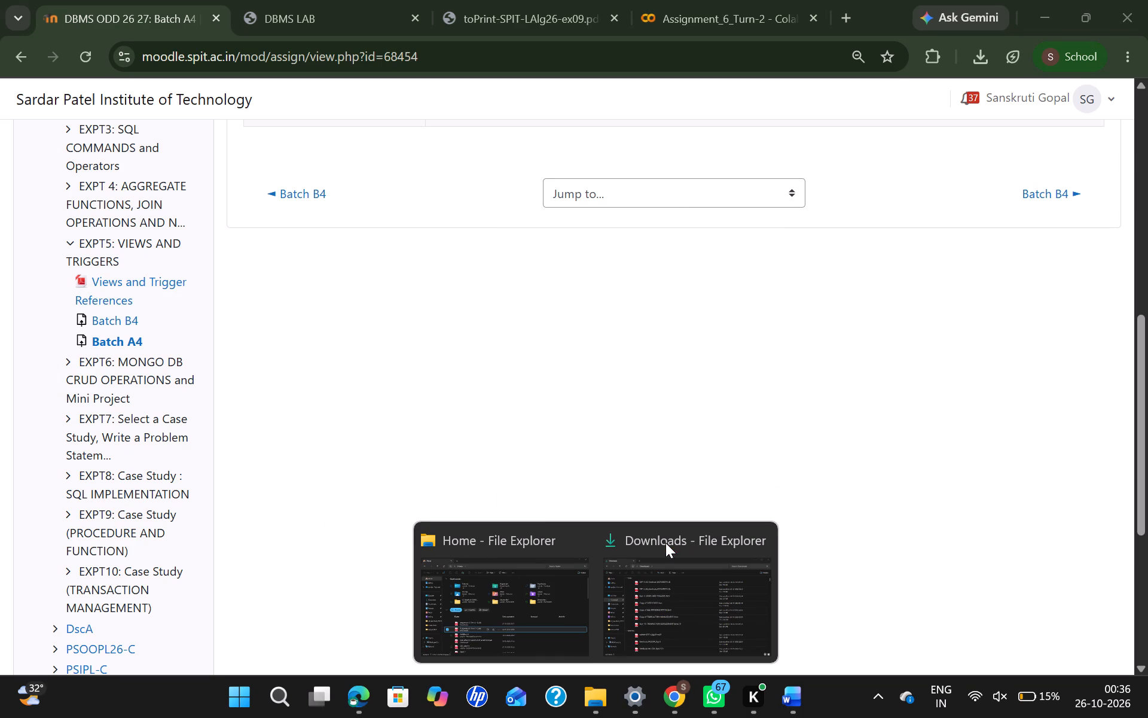
pyautogui.click(570, 537)
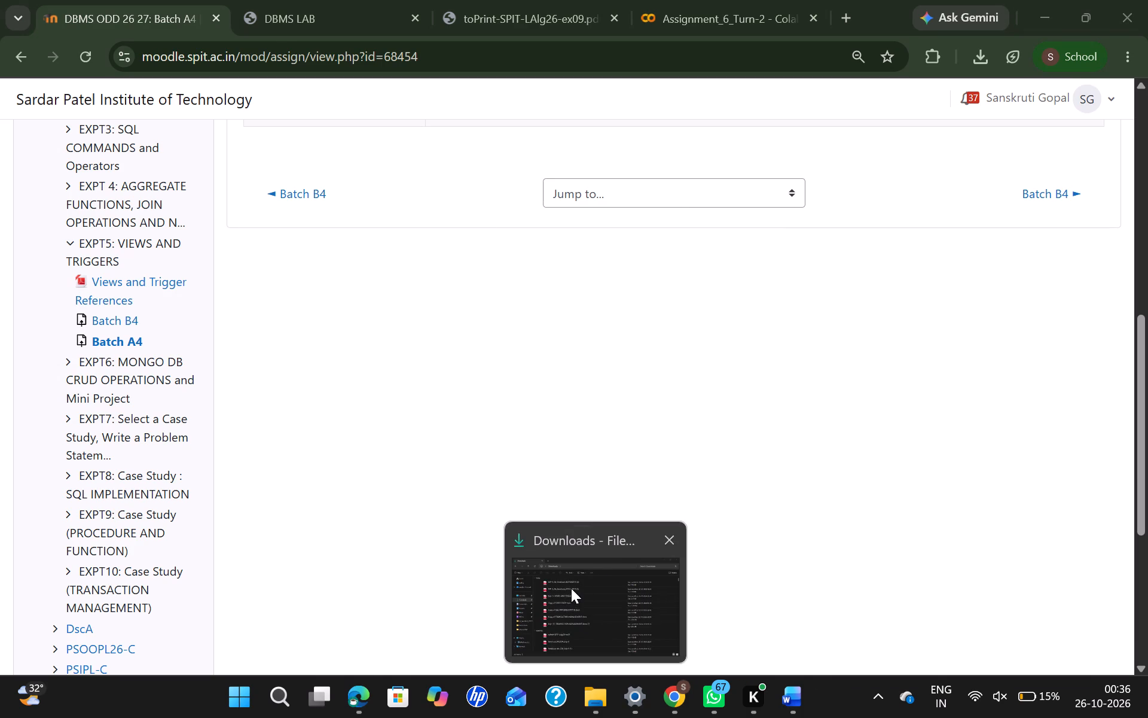
pyautogui.click(571, 588)
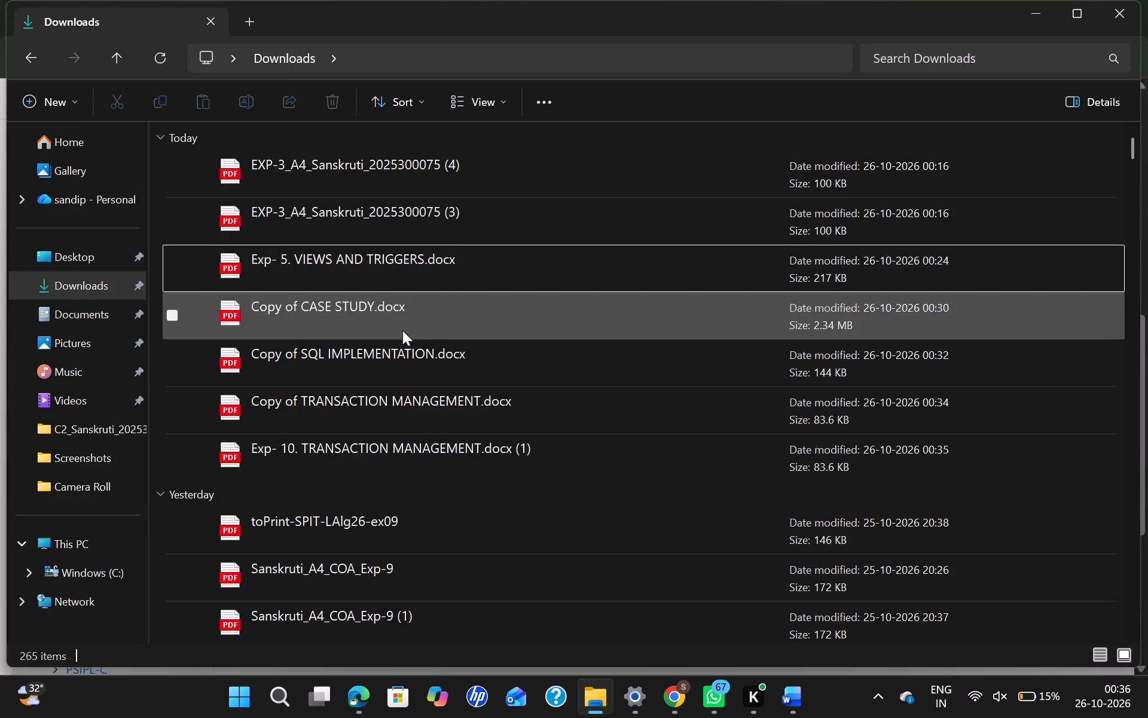
# Rename the "Copy of CASE STUDY.docx" PDF as "Exp-7.CASE STUDY.docx".
pyautogui.rightClick(369, 320)
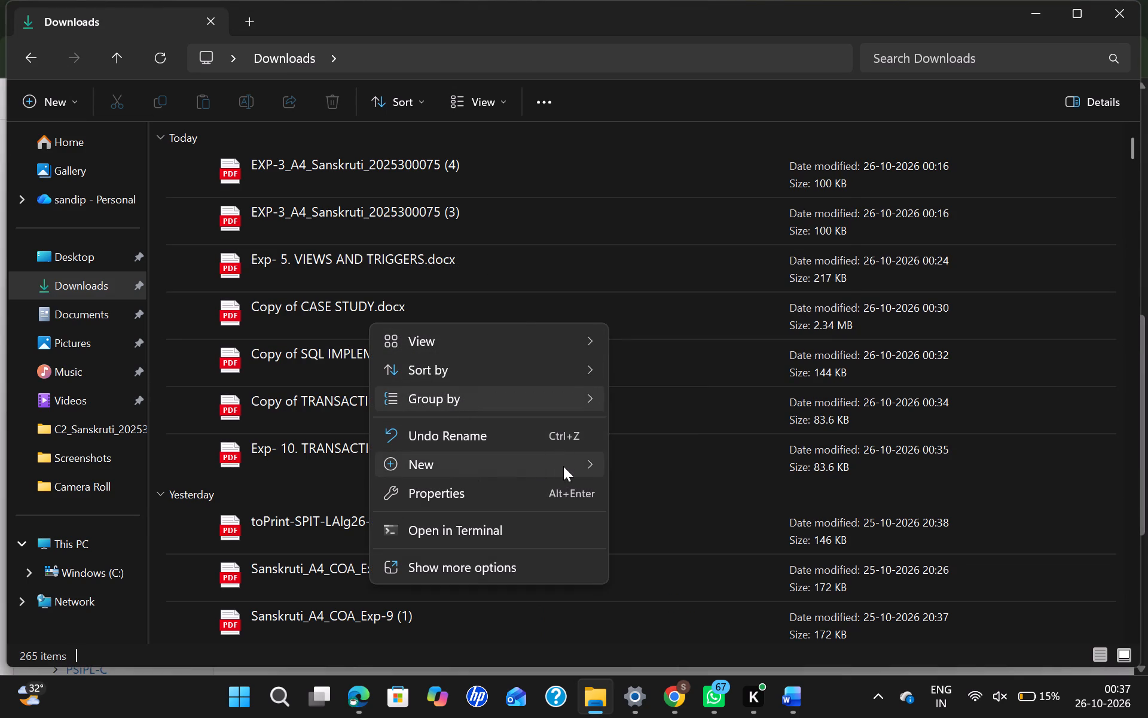
pyautogui.click(152, 334)
pyautogui.click(170, 314)
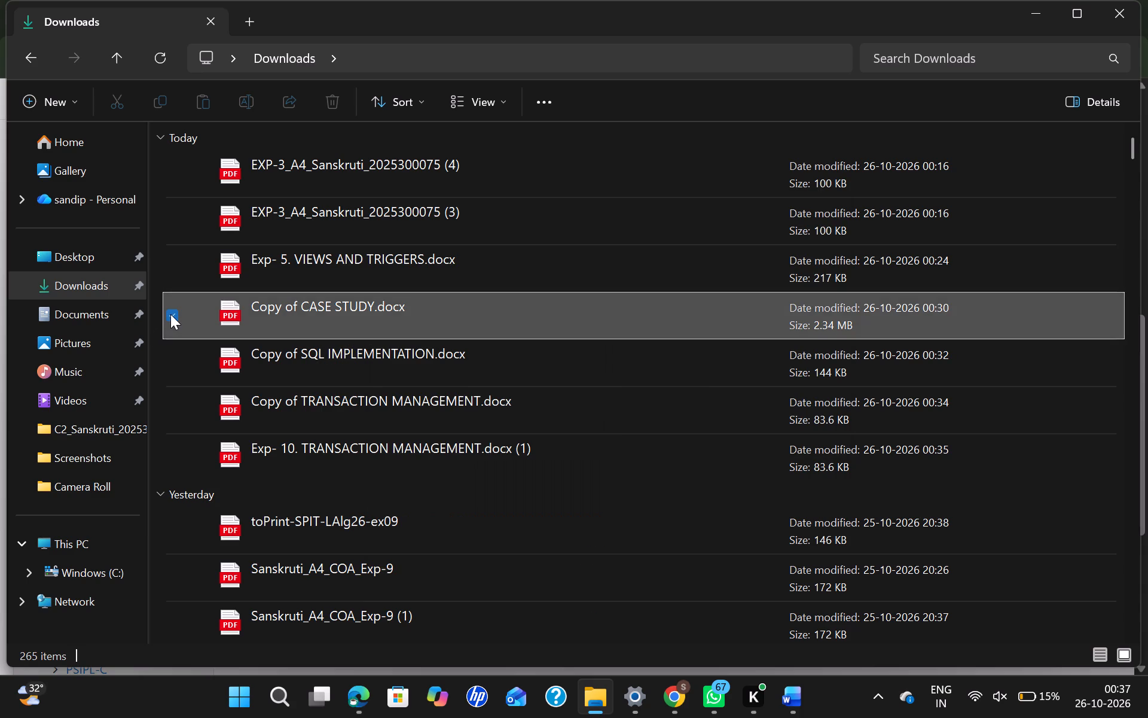
pyautogui.rightClick(170, 314)
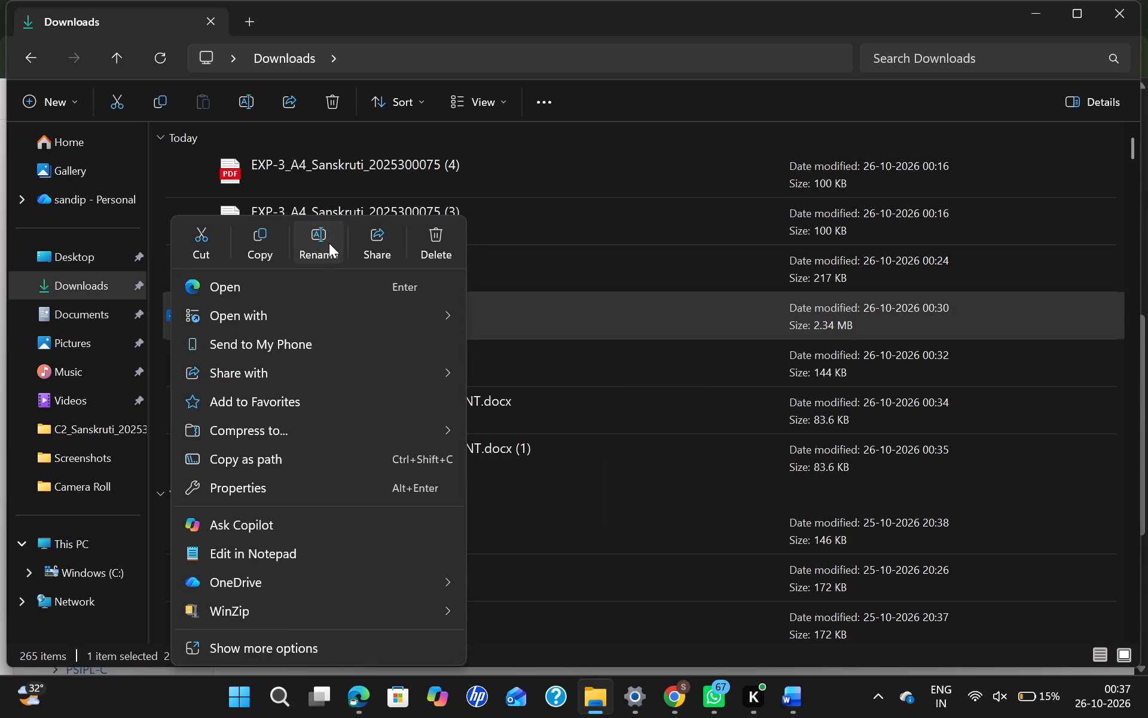
pyautogui.click(329, 243)
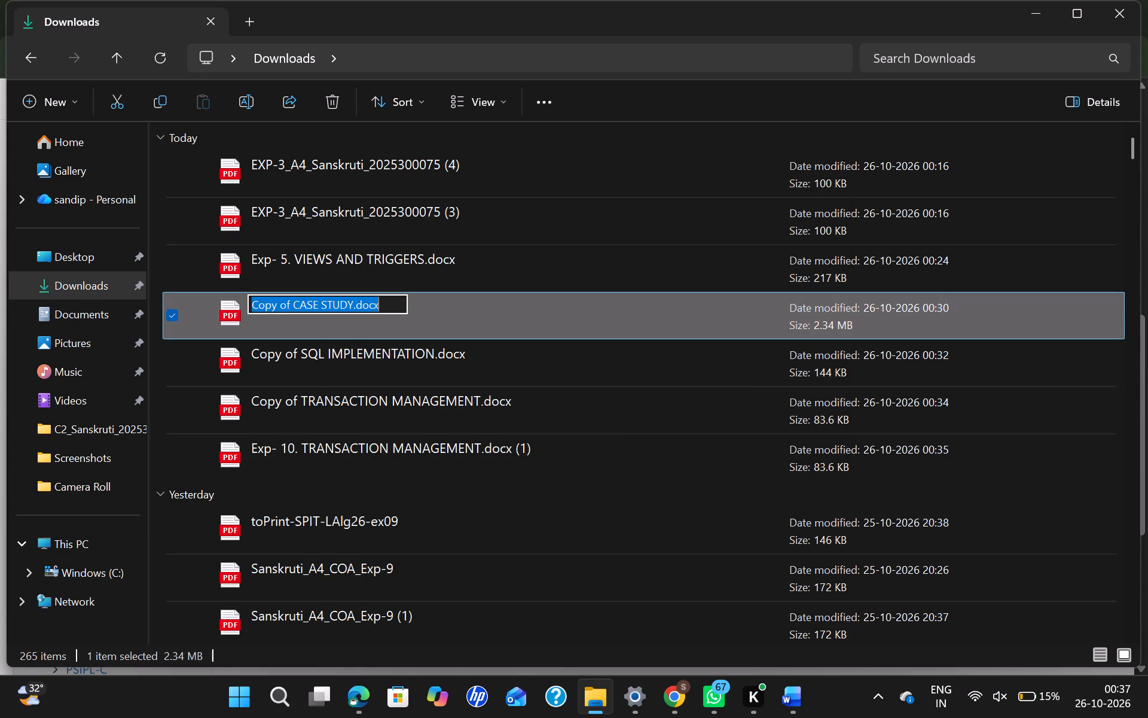
pyautogui.click(292, 303)
pyautogui.press('BackSpace')
pyautogui.press('BackSpace')
pyautogui.press('BackSpace')
pyautogui.press('BackSpace')
pyautogui.press('BackSpace')
pyautogui.press('BackSpace')
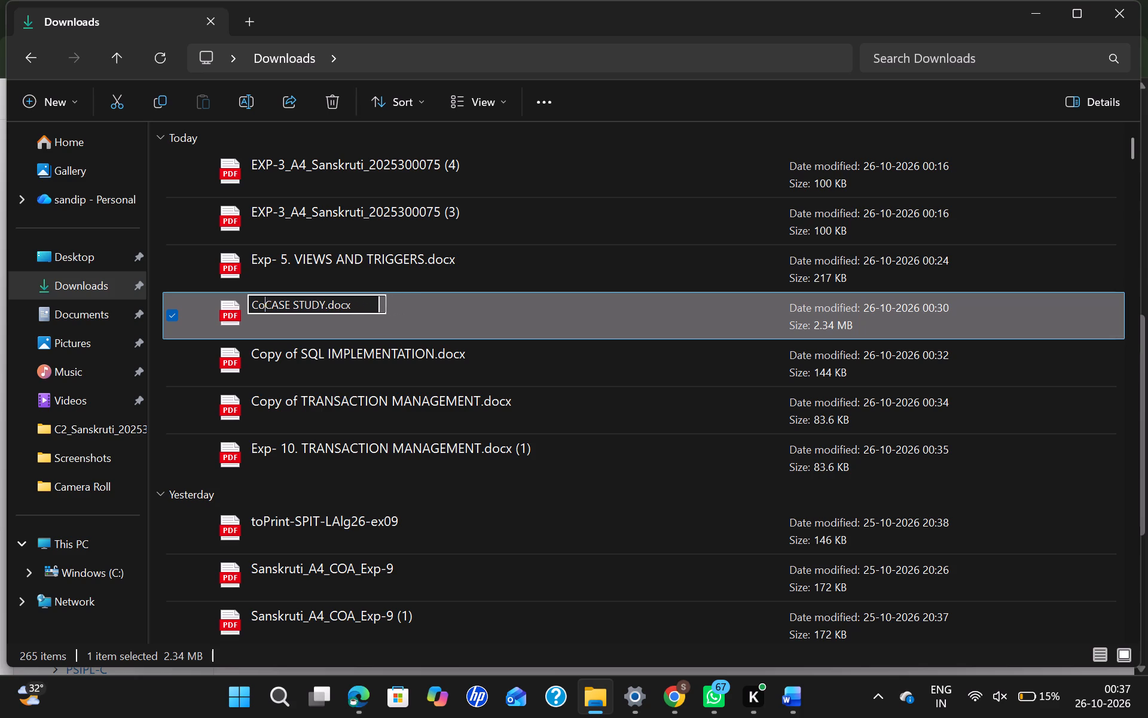
pyautogui.press('BackSpace')
pyautogui.press('BackSpace')
pyautogui.write('Exp:-')
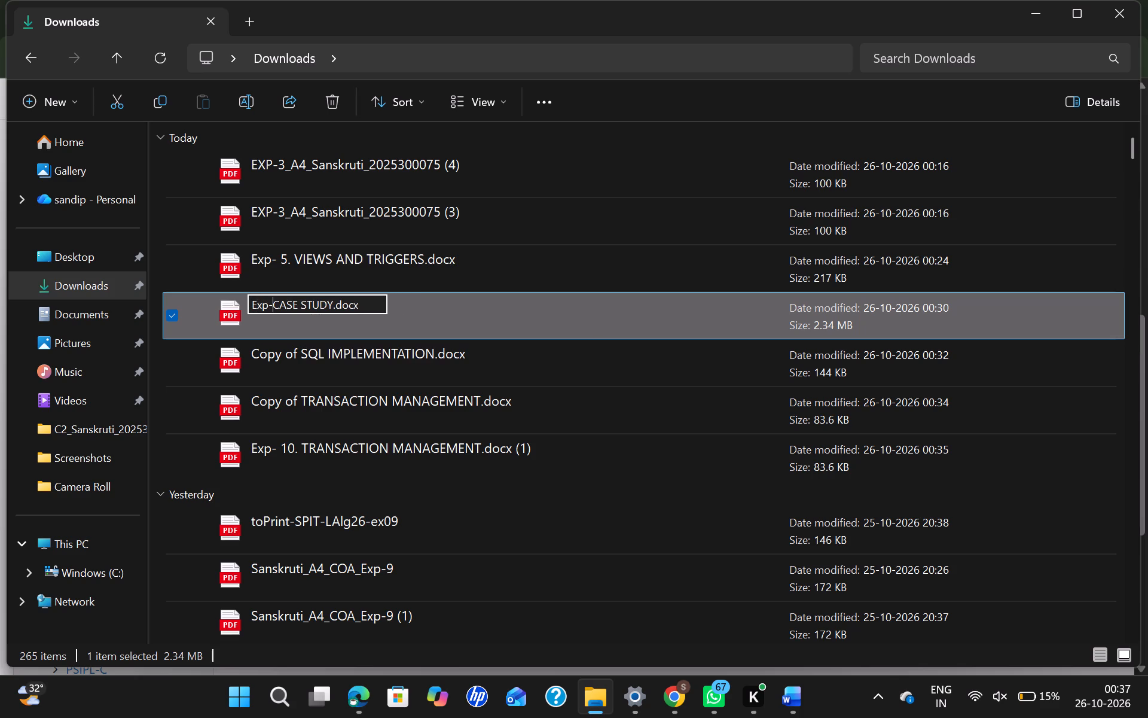
pyautogui.press('7')
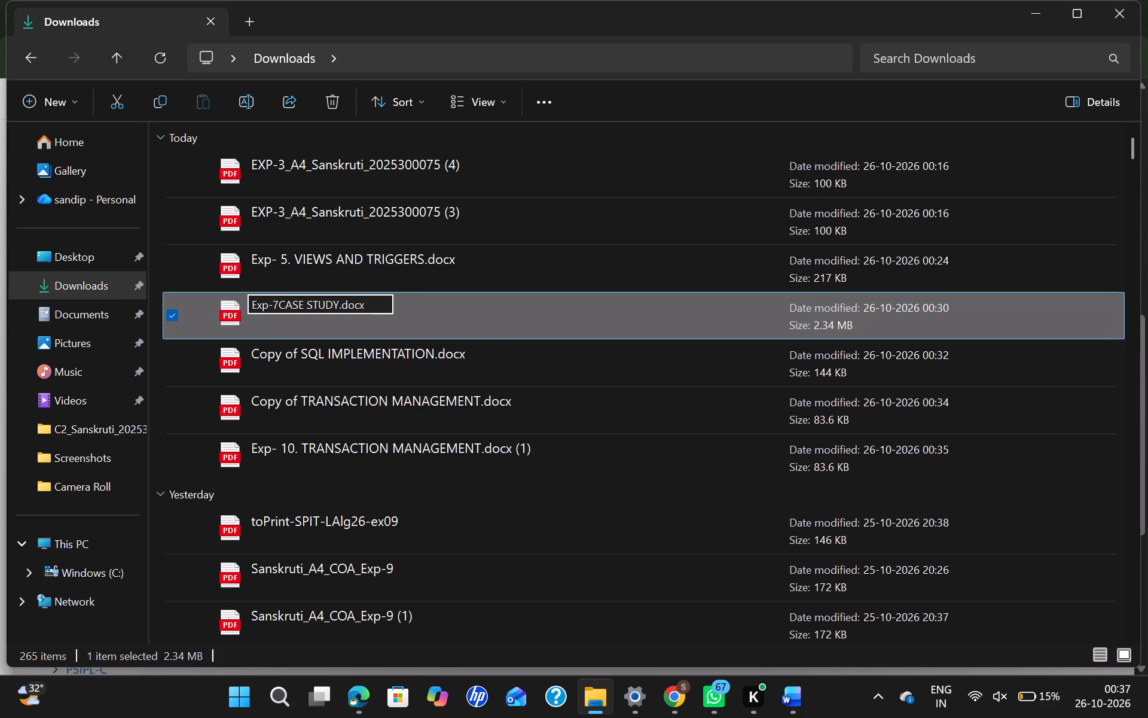
pyautogui.press('.')
pyautogui.click(155, 406)
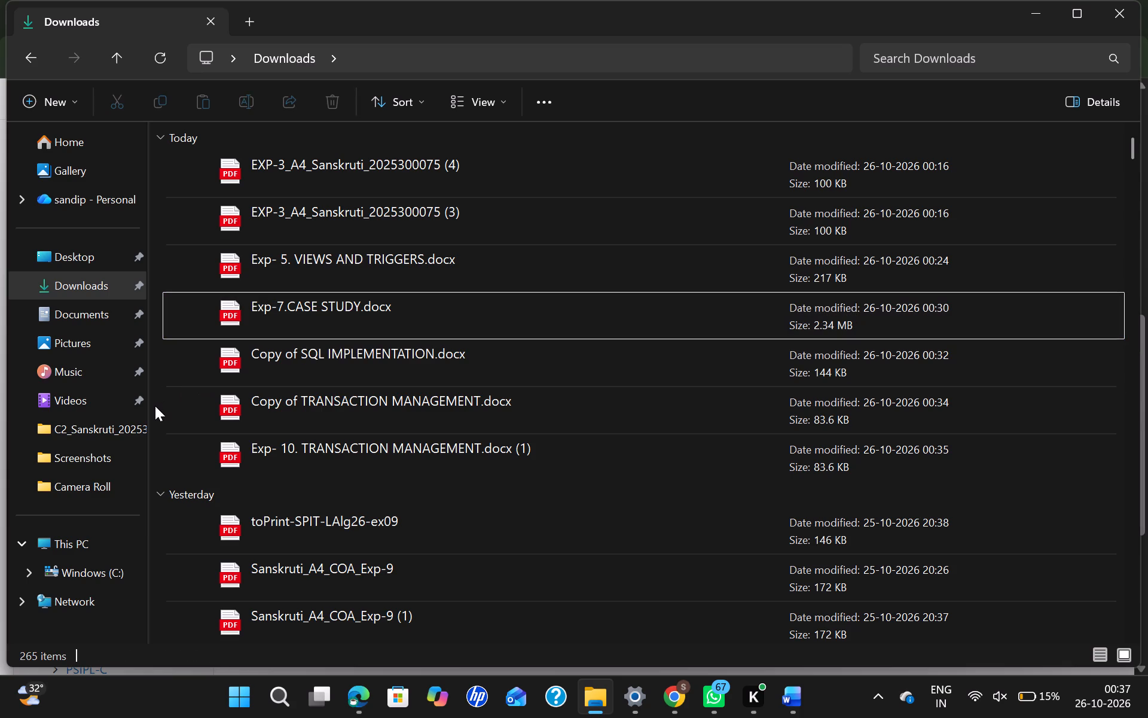
# Rename the "Copy of SQL IMPLEMENTATION.docx" PDF as "Exp-8. SQL IMPLEMENTATION.docx".
pyautogui.rightClick(264, 354)
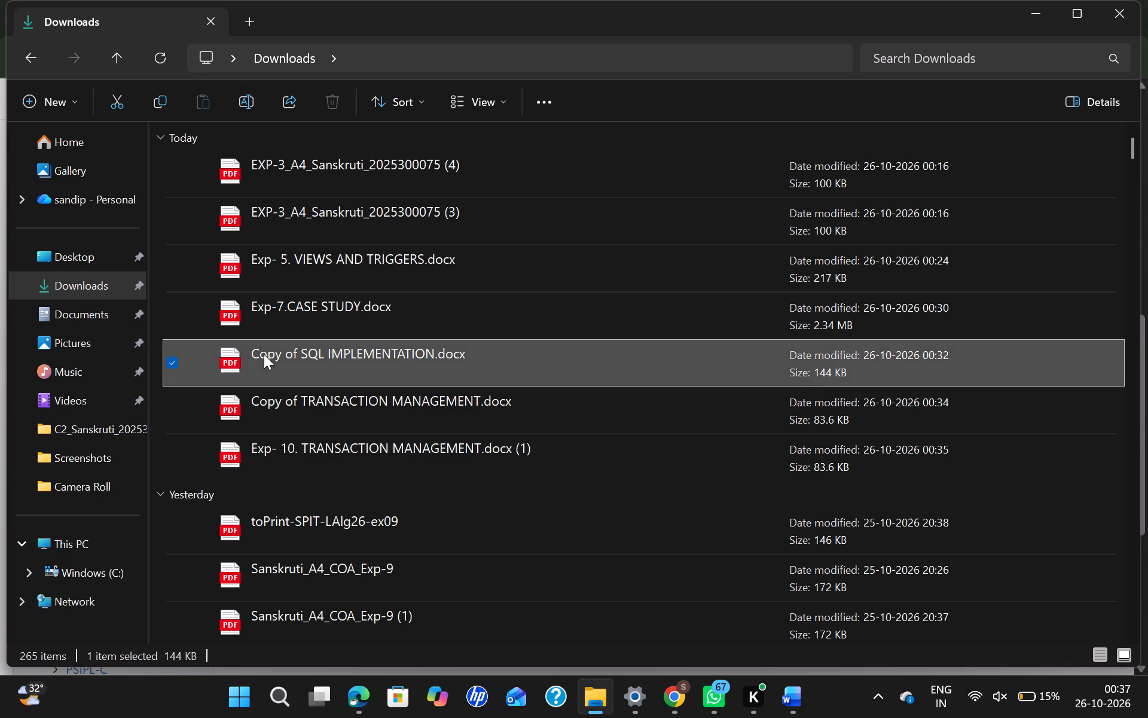
pyautogui.click(406, 248)
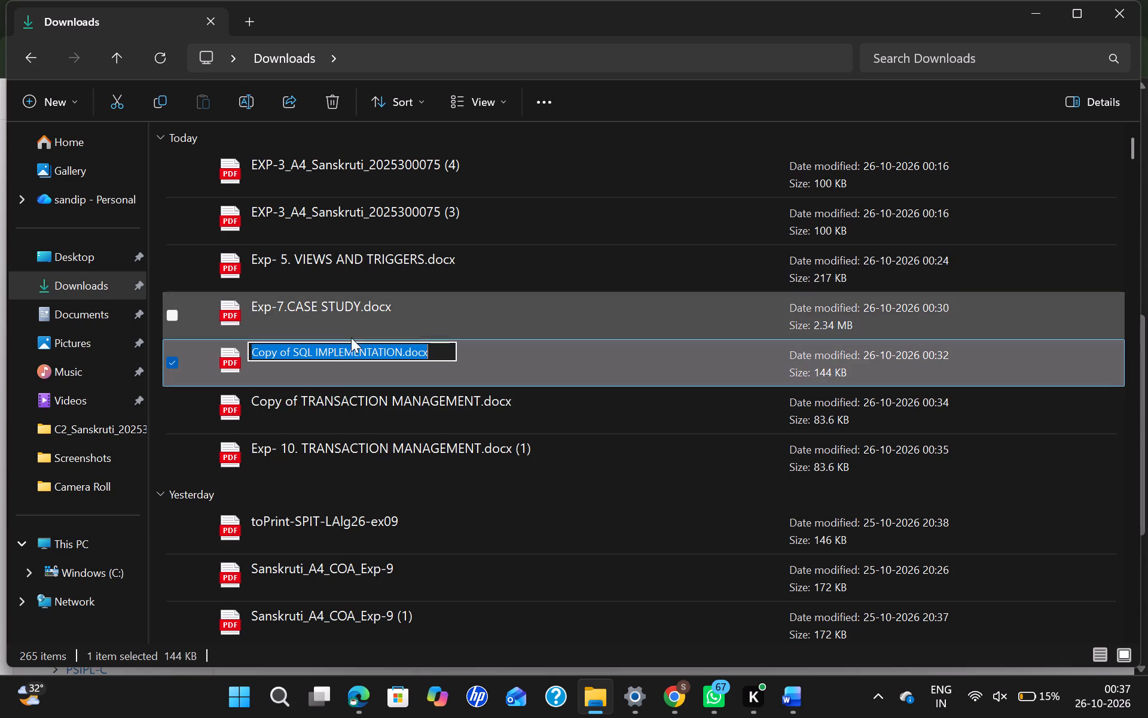
pyautogui.click(291, 348)
pyautogui.press('BackSpace')
pyautogui.press('BackSpace')
pyautogui.press('BackSpace')
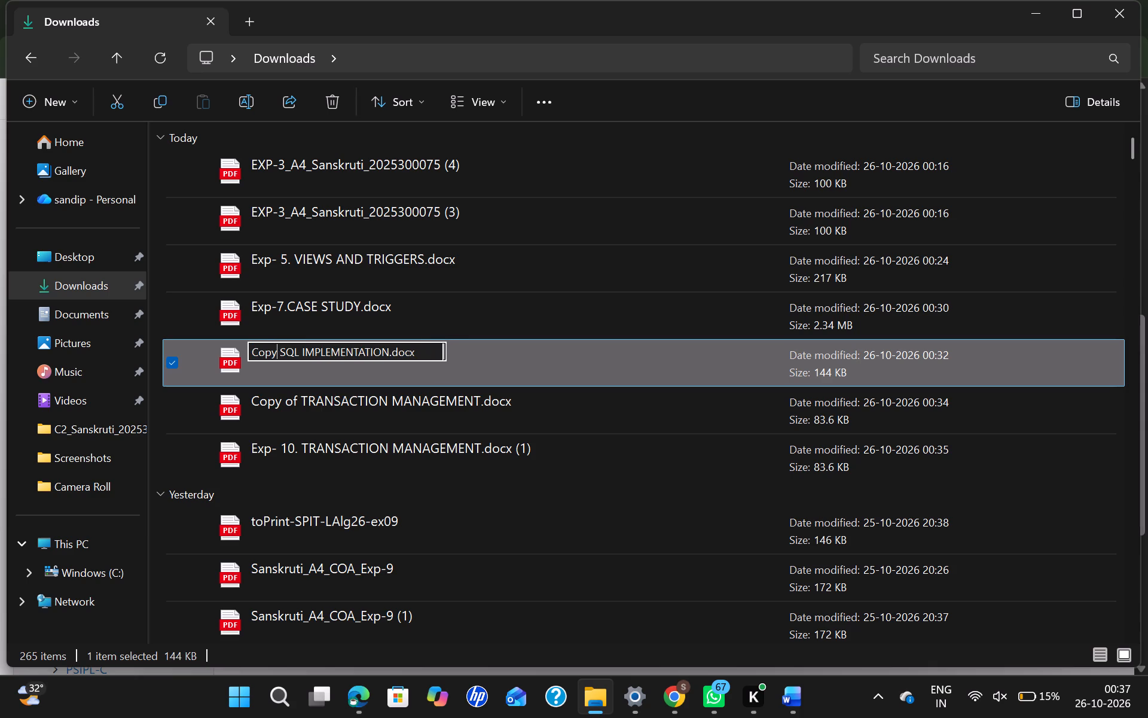
pyautogui.press('BackSpace')
pyautogui.press('BackSpace')
pyautogui.press('BackSpace')
pyautogui.press('BackSpace')
pyautogui.write('Exp')
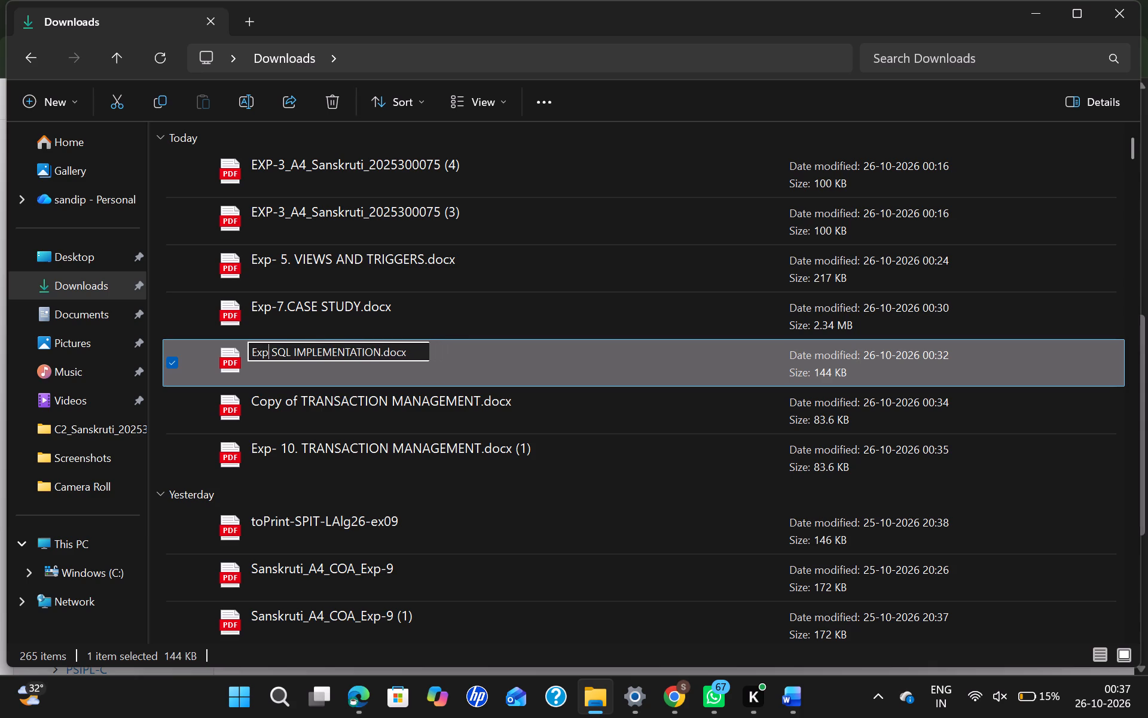
pyautogui.press('-')
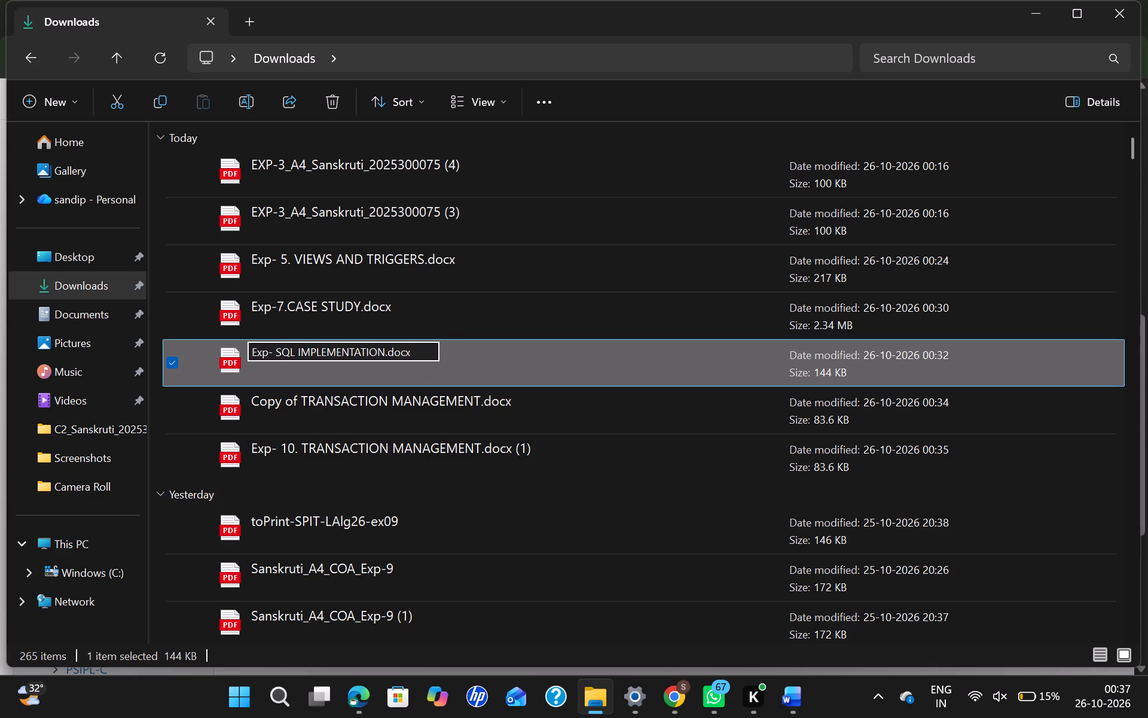
pyautogui.press('8')
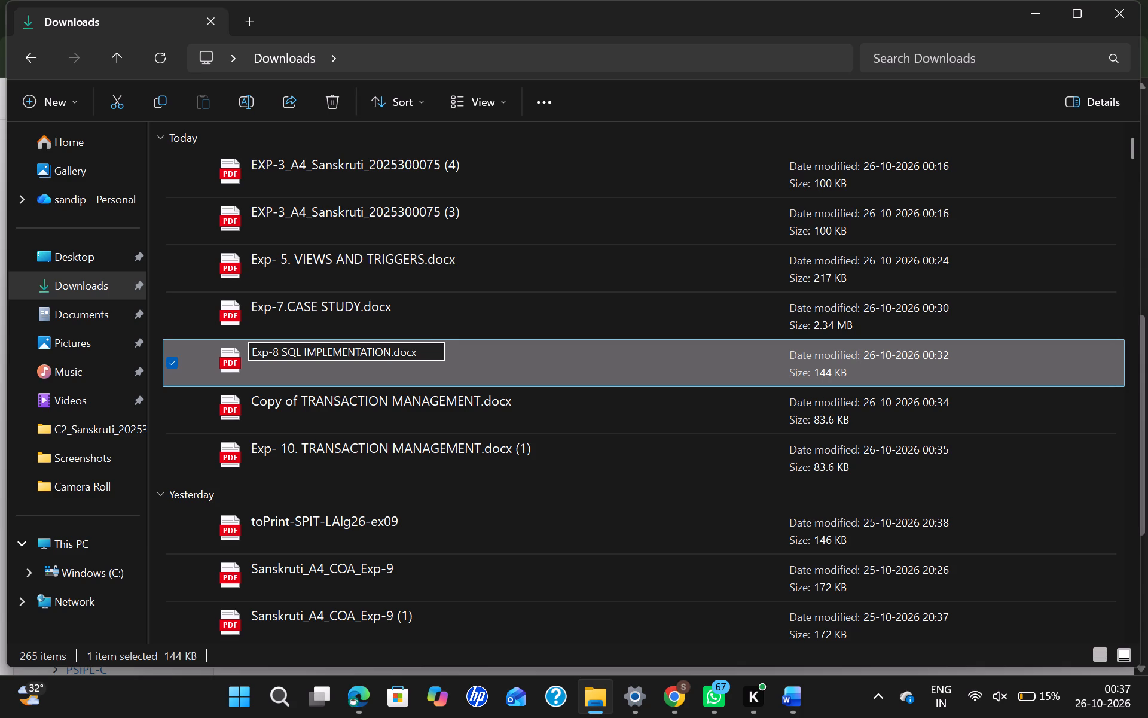
pyautogui.press('.')
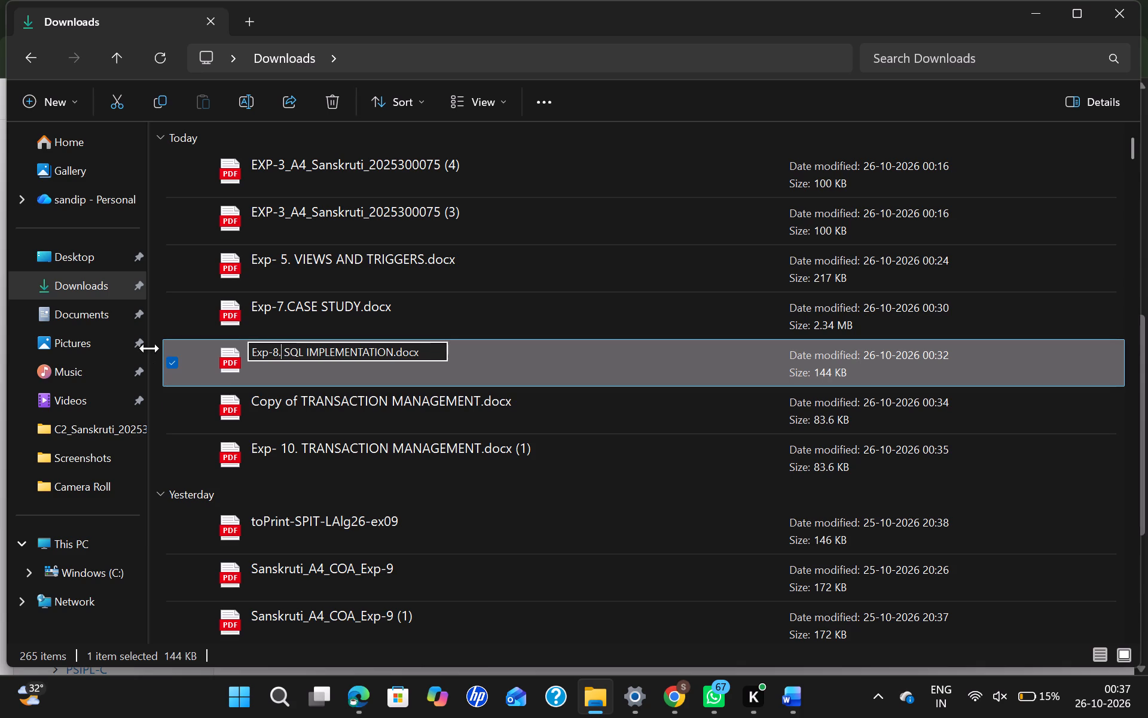
pyautogui.click(149, 348)
pyautogui.click(149, 348)
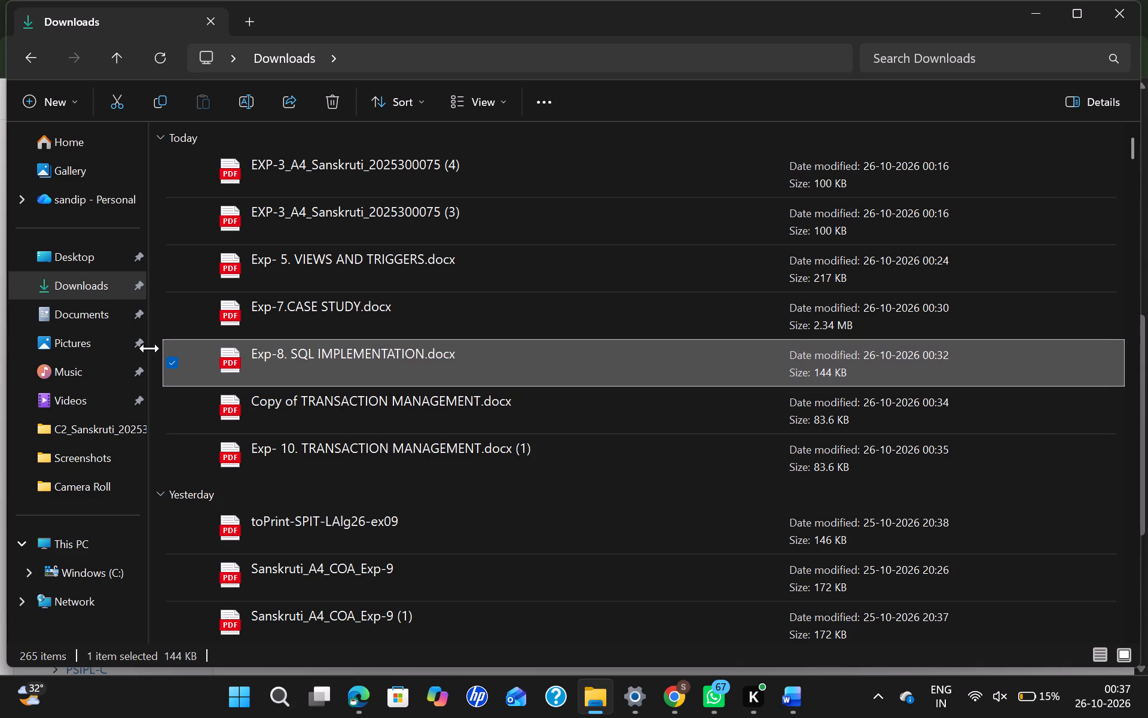
pyautogui.click(155, 317)
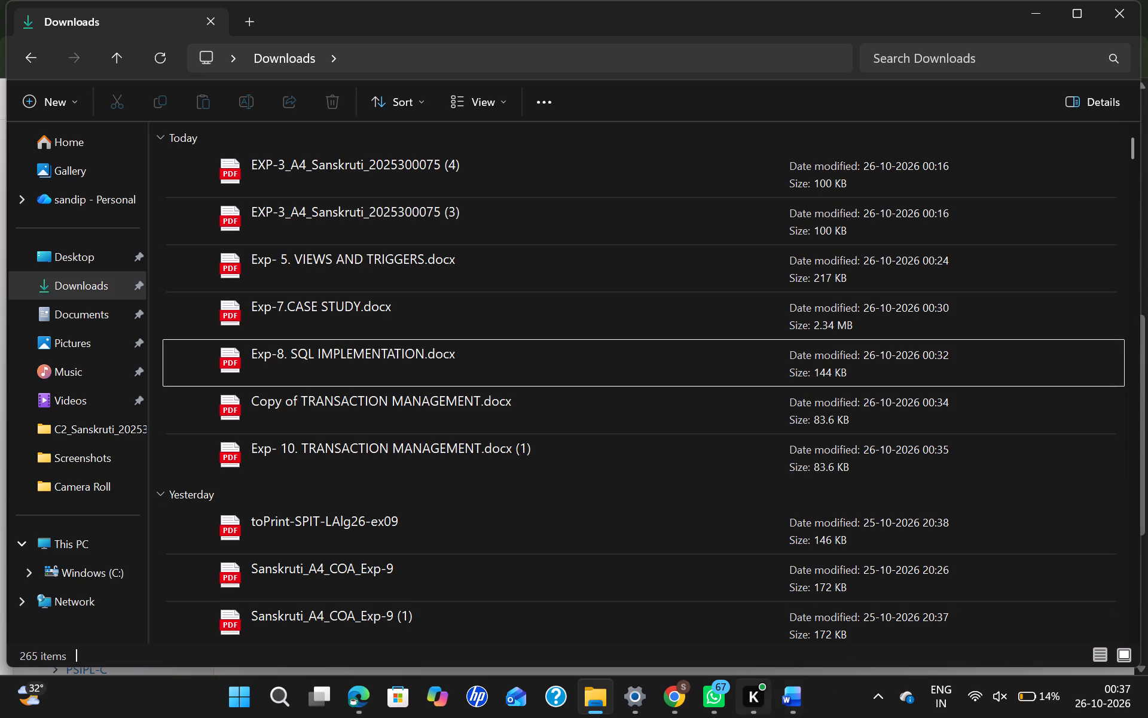
# Switch to Moodle in Chrome and start a submission for the Batch A4 assignment under EXPT5: VIEWS AND TRIGGERS.
pyautogui.click(686, 695)
pyautogui.click(655, 637)
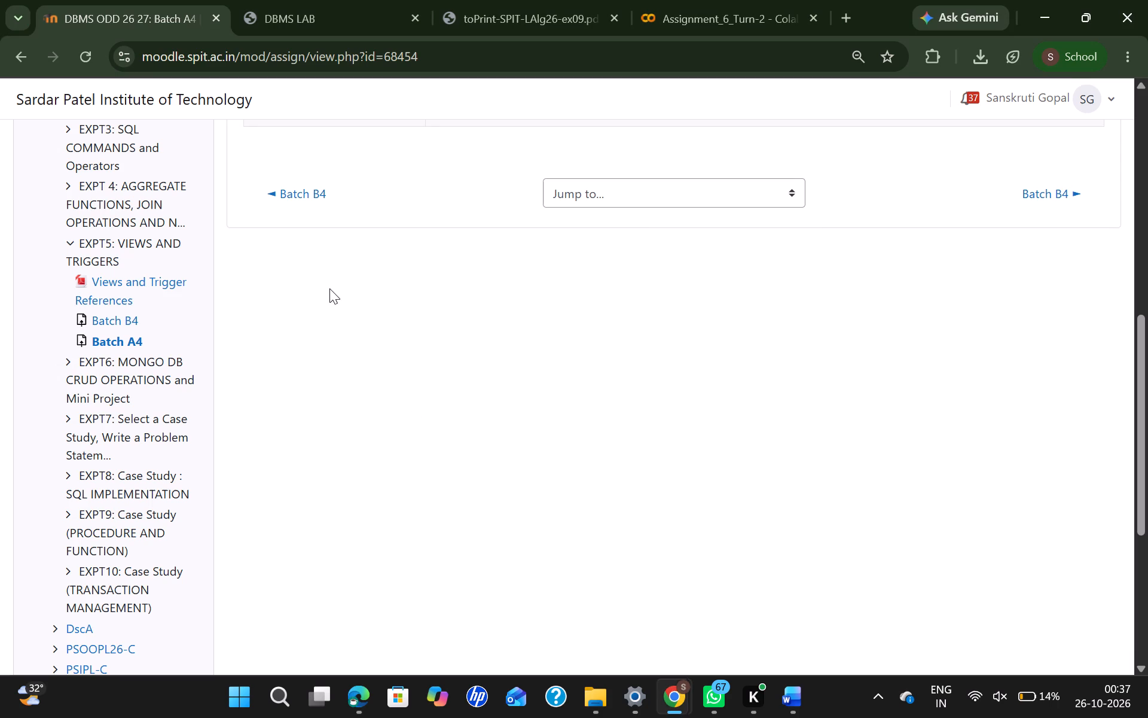
pyautogui.scroll(1, 192, 309)
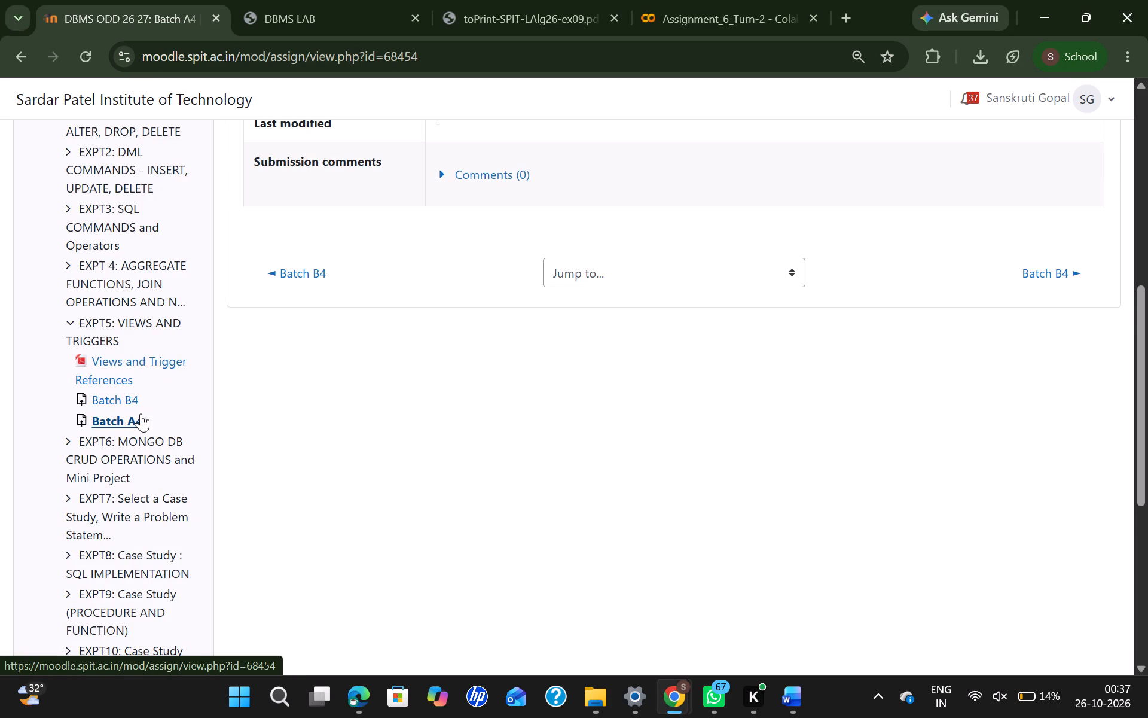
pyautogui.scroll(4, 477, 334)
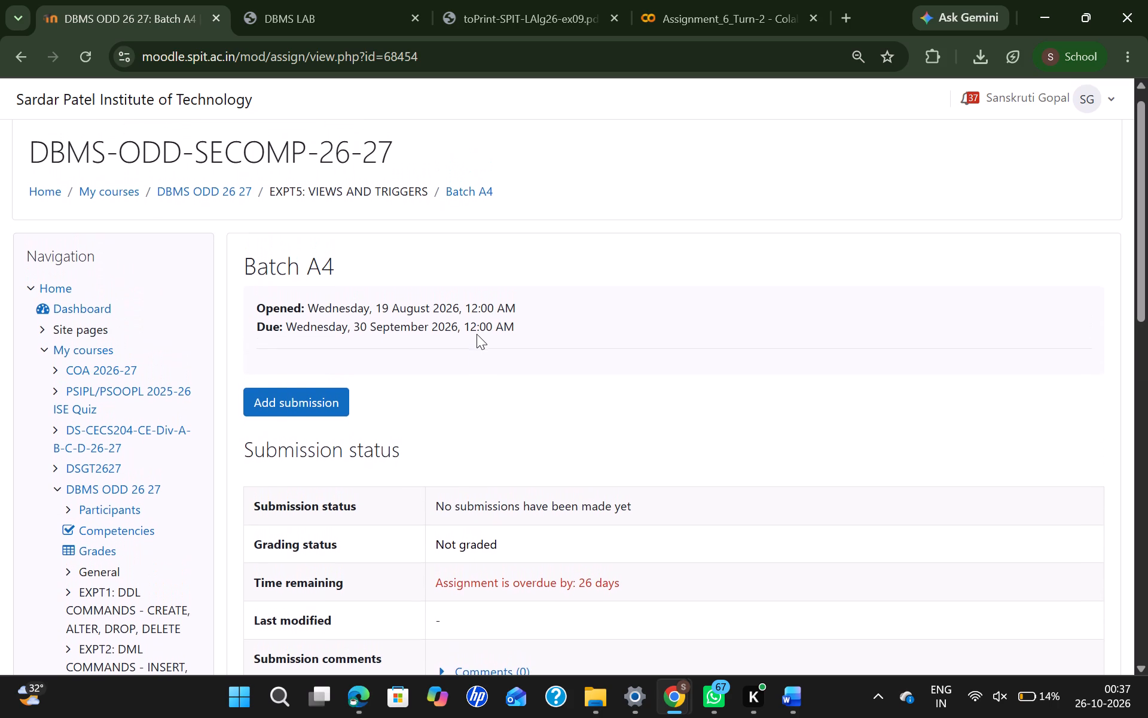
pyautogui.scroll(3, 477, 334)
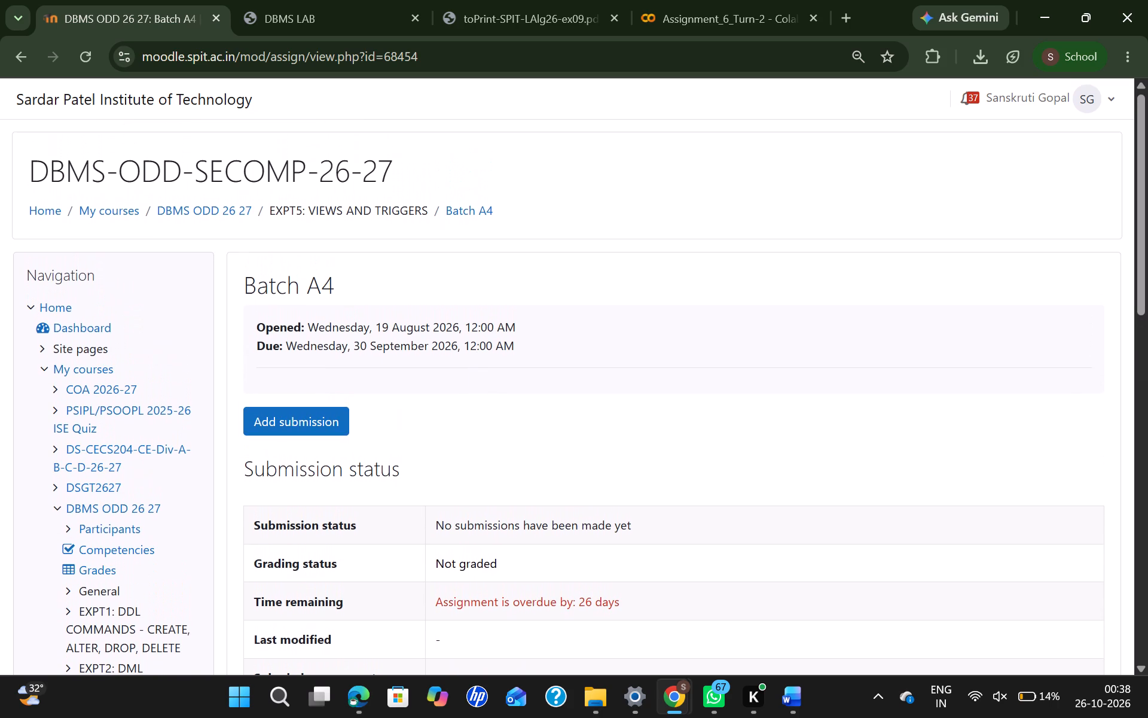
pyautogui.scroll(-2, 477, 334)
pyautogui.scroll(-1, 242, 513)
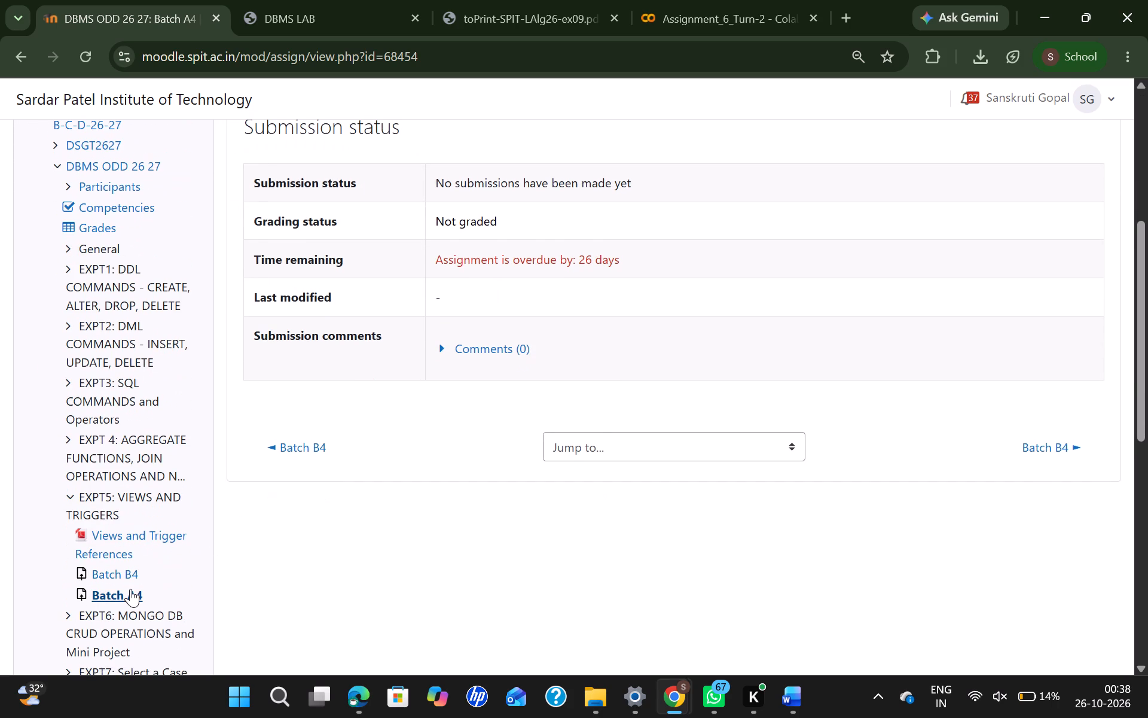
pyautogui.click(130, 591)
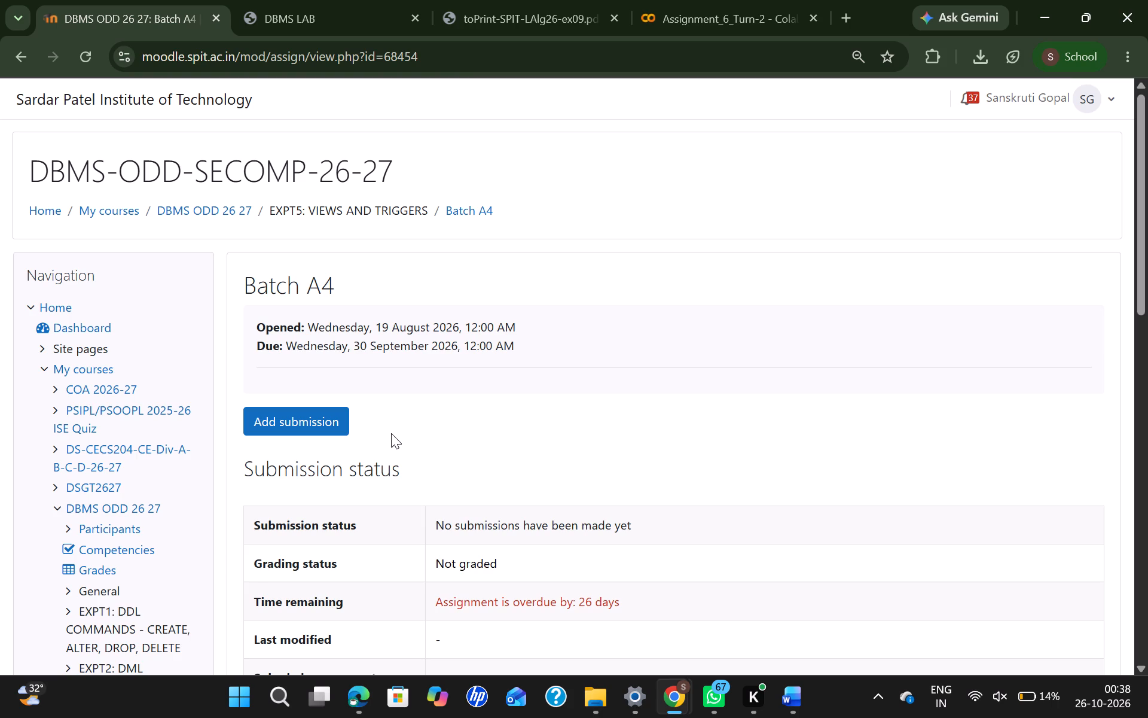
pyautogui.scroll(-2, 391, 433)
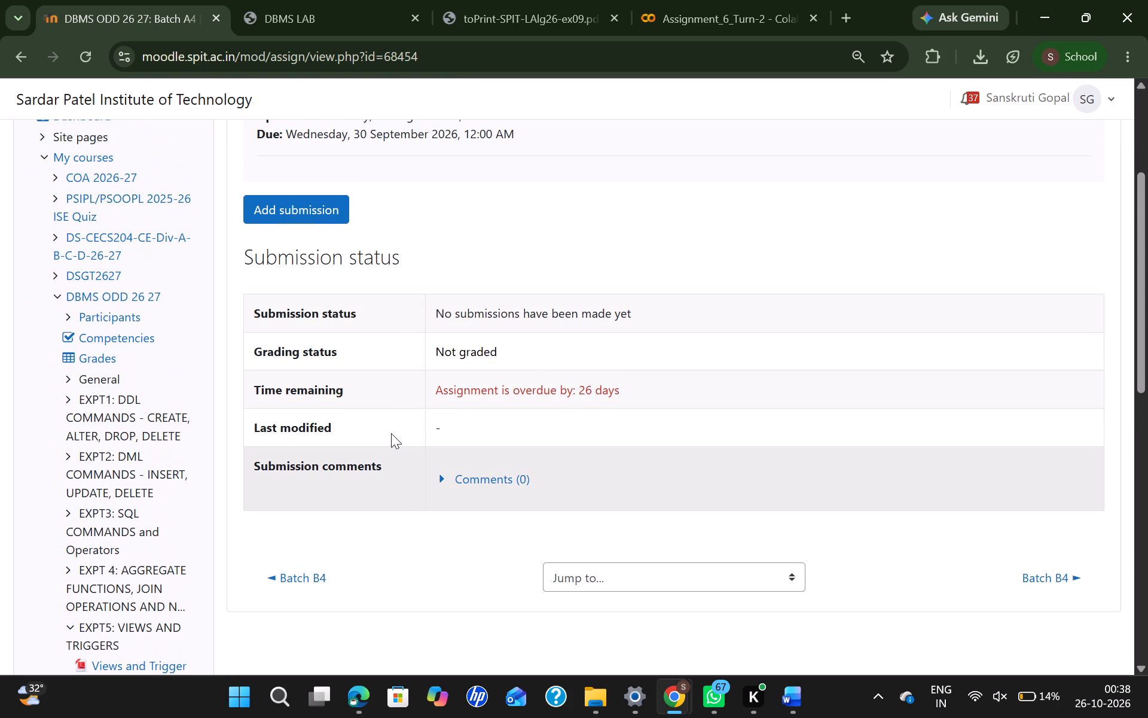
pyautogui.scroll(-1, 391, 433)
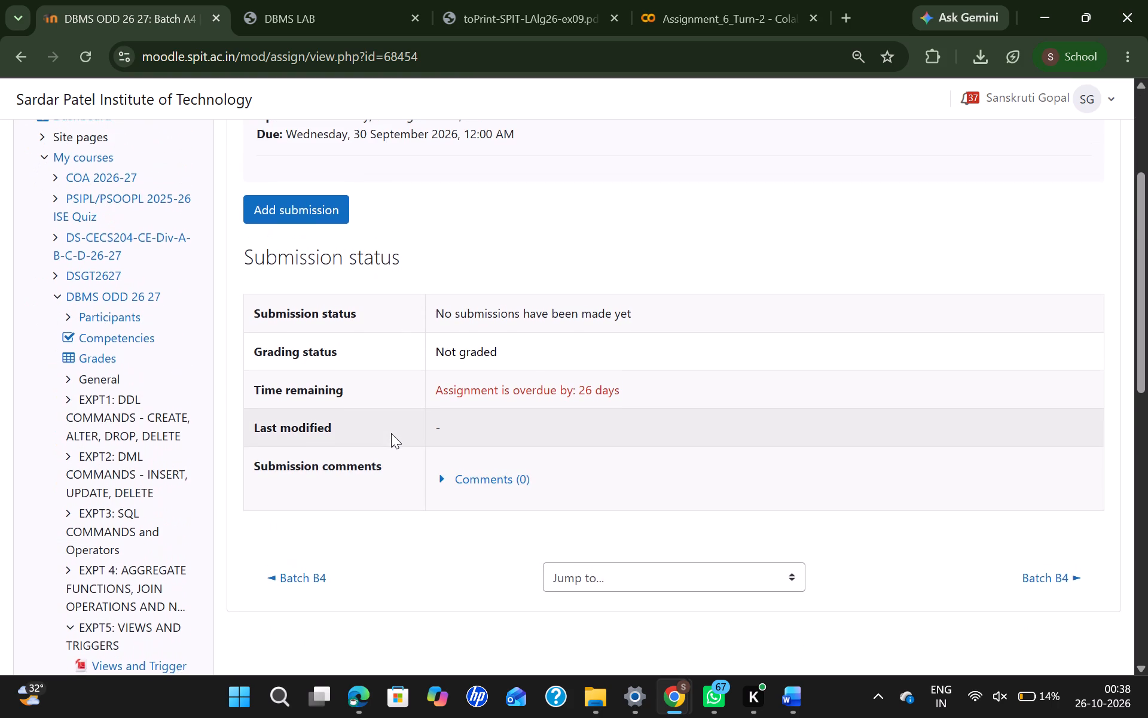
pyautogui.scroll(-1, 391, 433)
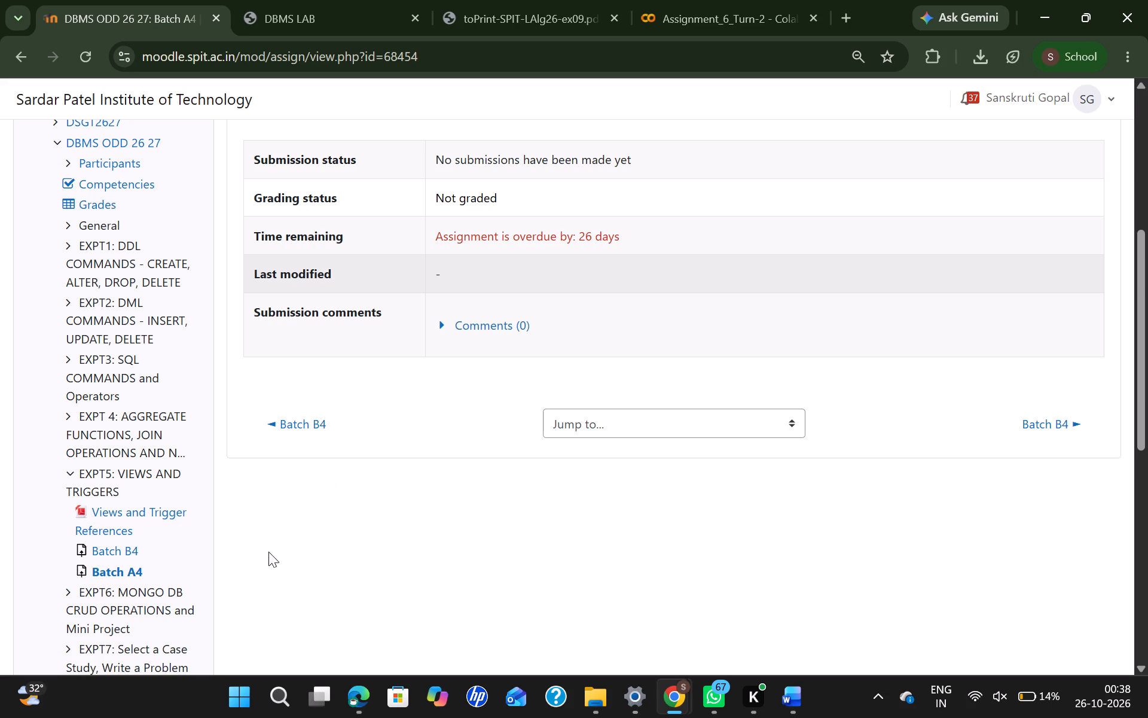
pyautogui.scroll(4, 483, 303)
pyautogui.click(307, 425)
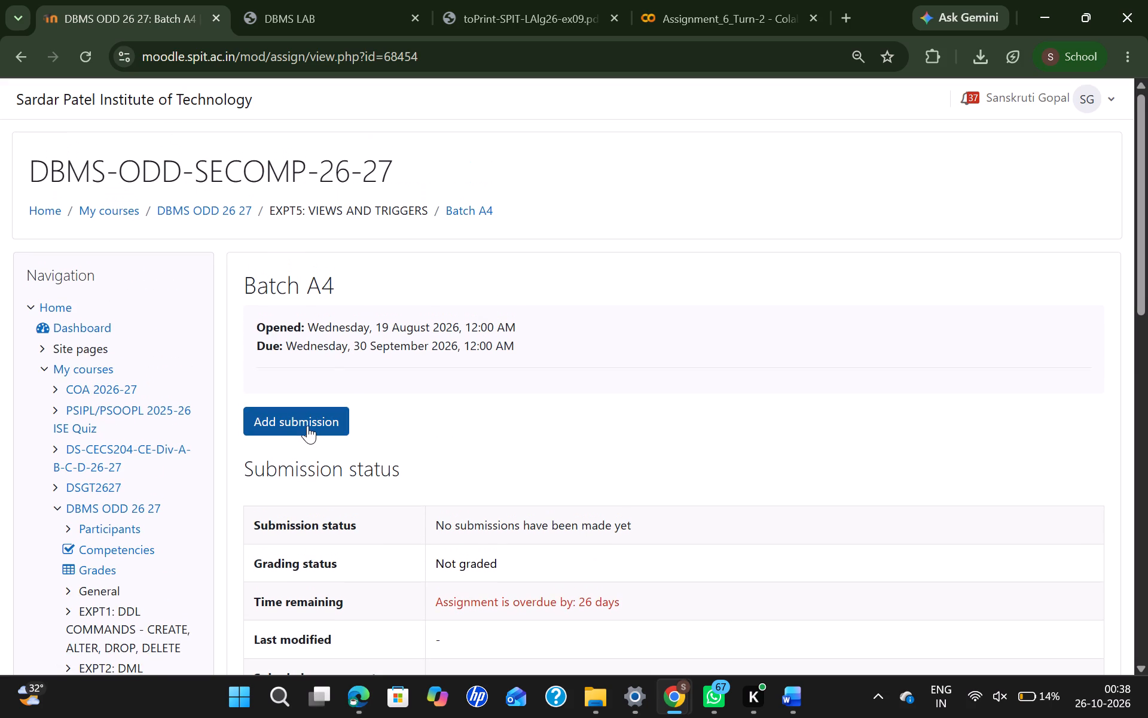
# Arrange the Moodle submission page and the Downloads File Explorer window side by side, with Moodle on the left half.
pyautogui.click(976, 54)
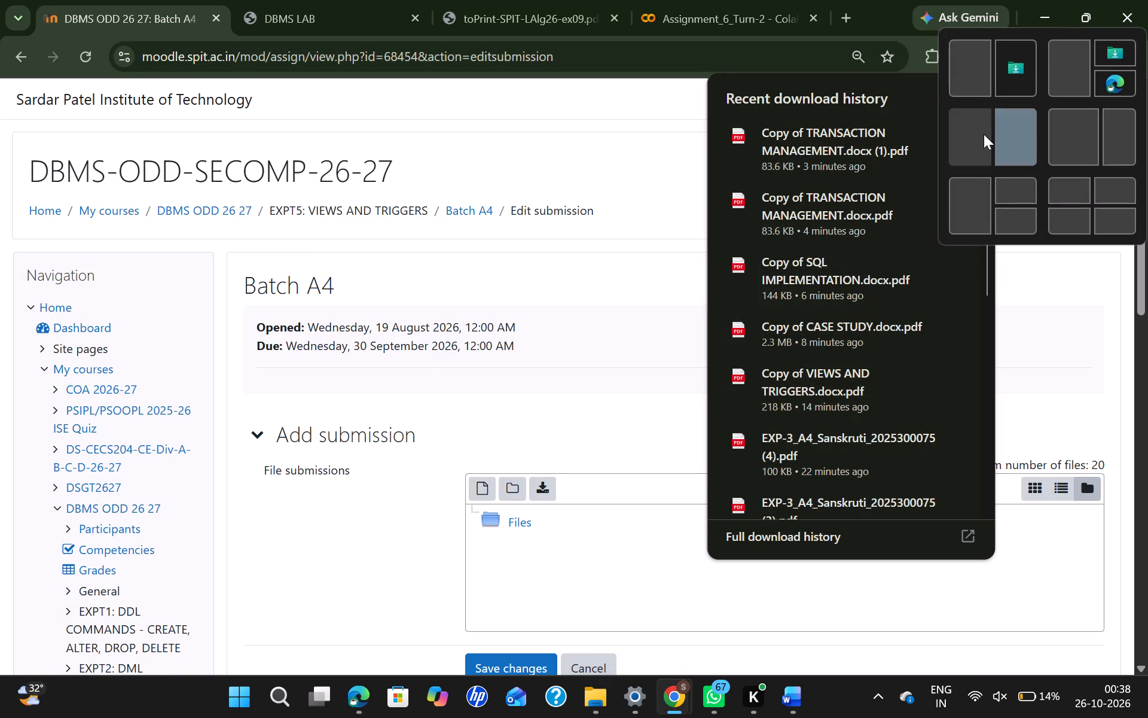
pyautogui.click(976, 132)
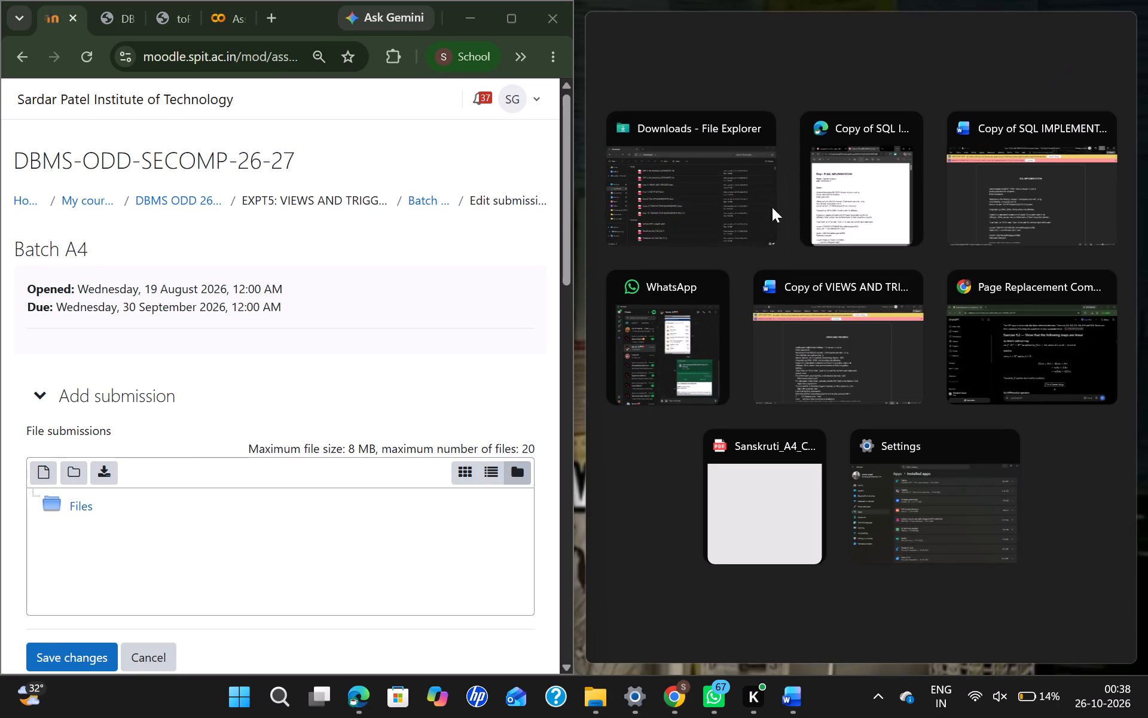
pyautogui.click(730, 198)
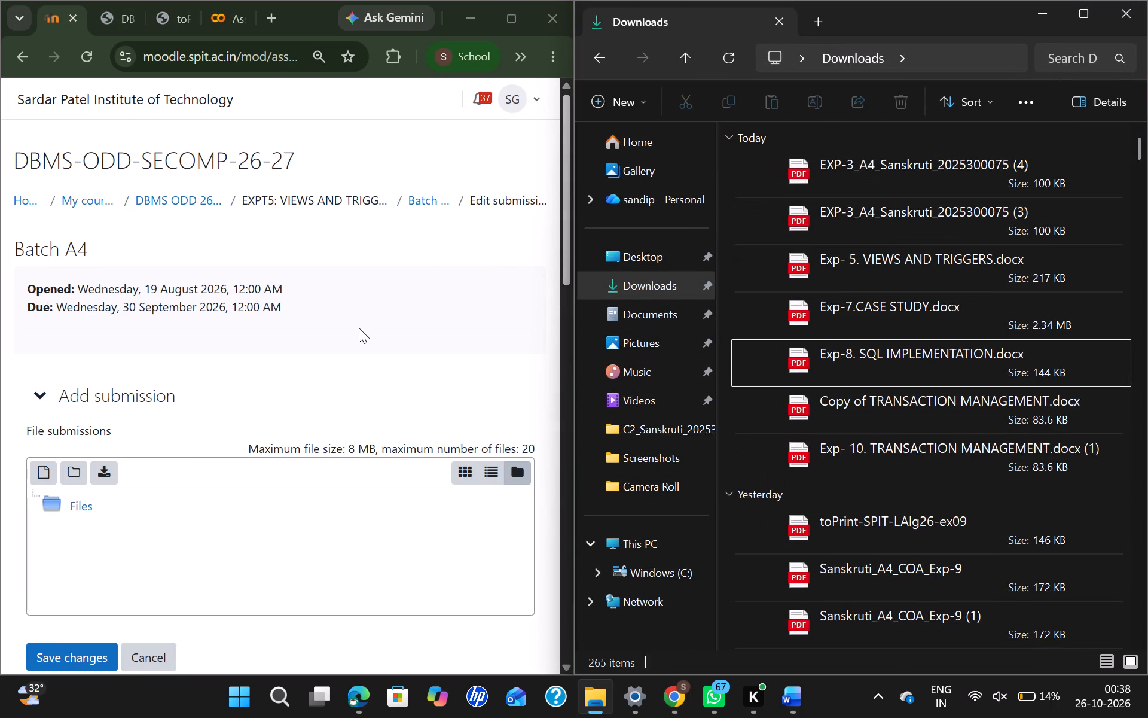
# Add the "Exp- 5. VIEWS AND TRIGGERS.docx" PDF from Downloads to the file submission and save the changes.
pyautogui.hscroll(1, 359, 328)
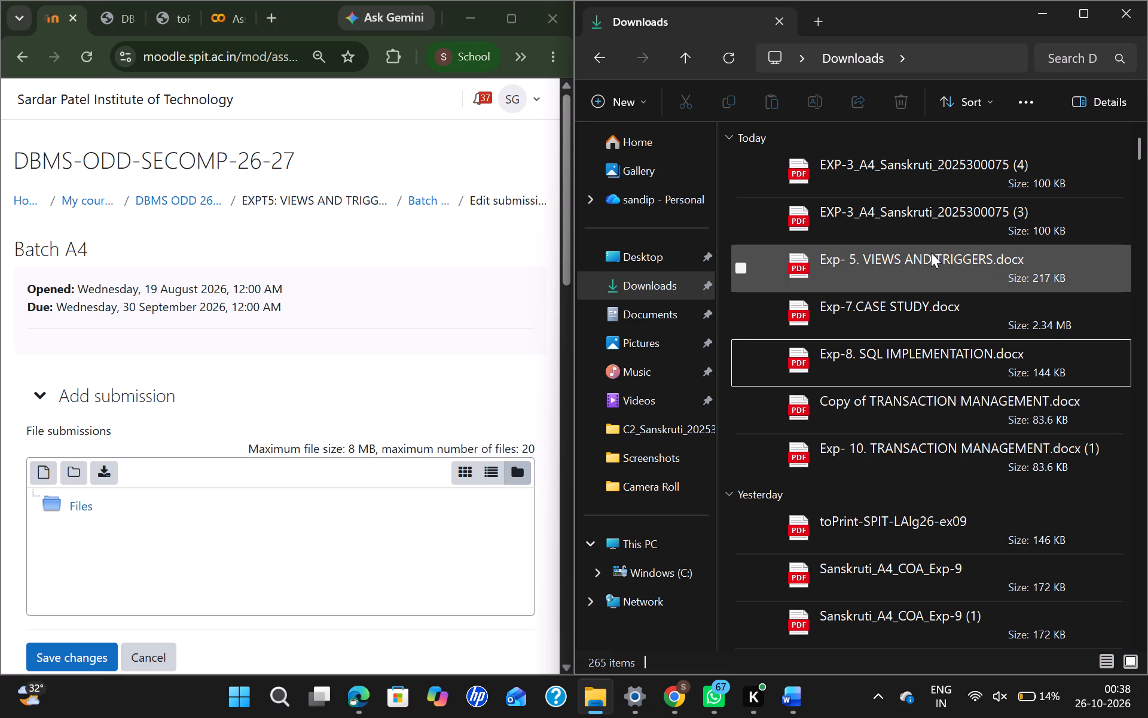
pyautogui.moveTo(931, 252); pyautogui.dragTo(175, 515)
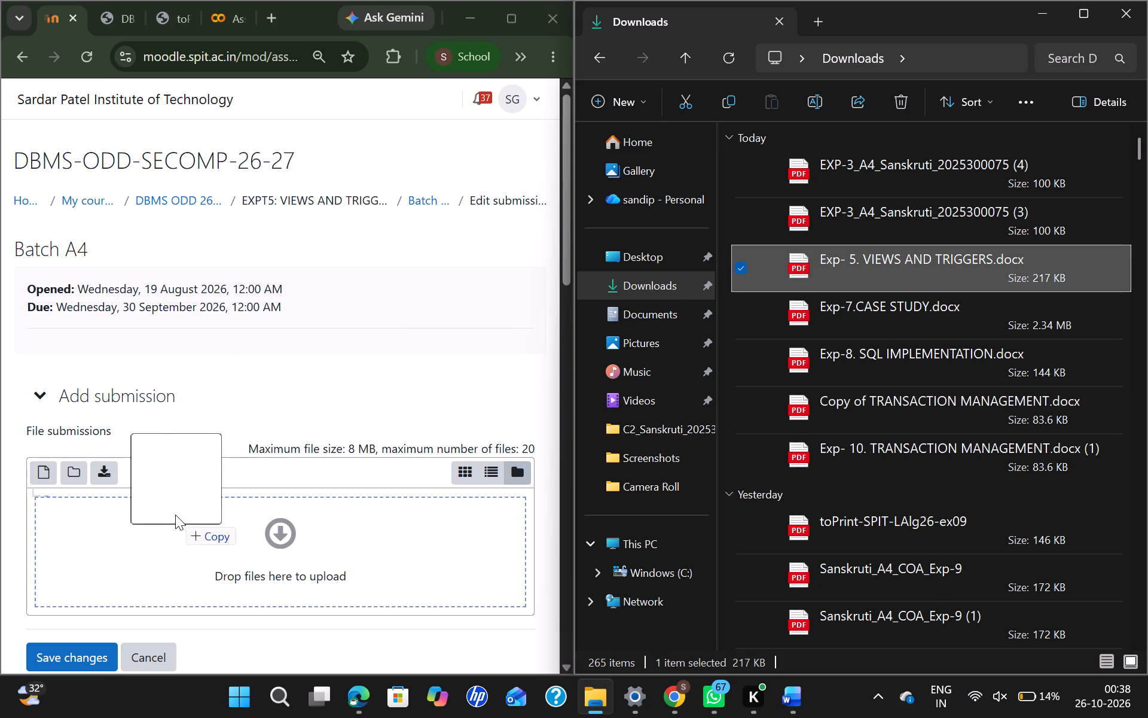
pyautogui.moveTo(175, 515); pyautogui.dragTo(196, 530)
pyautogui.scroll(-1, 196, 530)
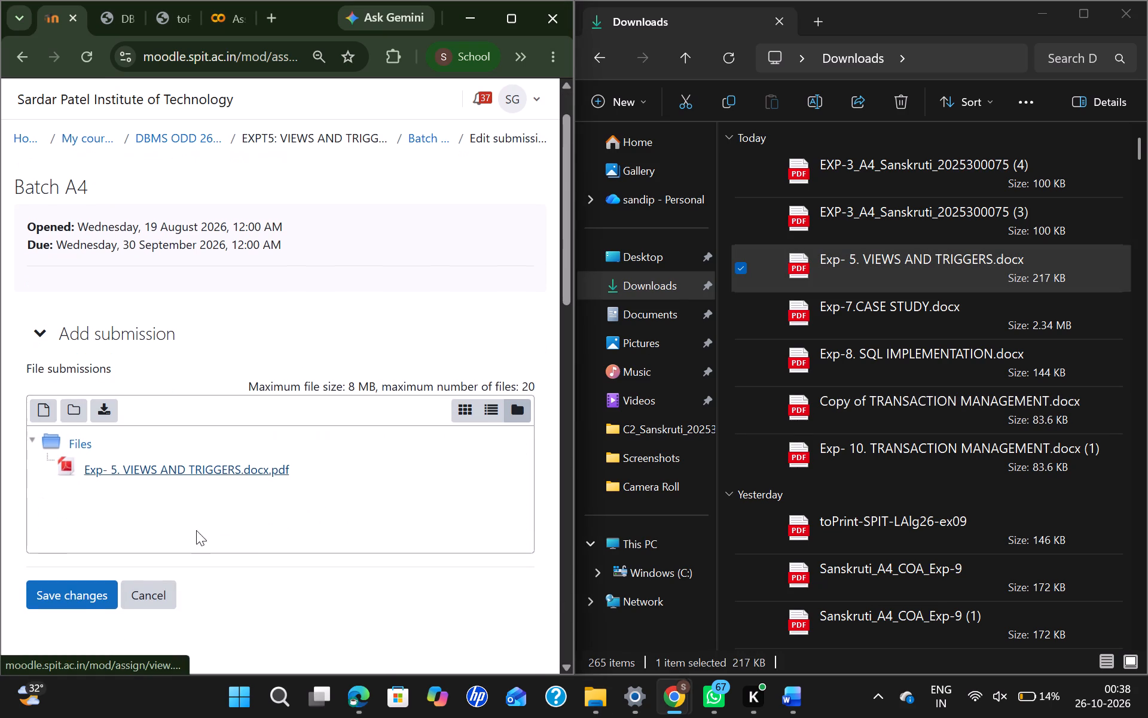
pyautogui.click(85, 594)
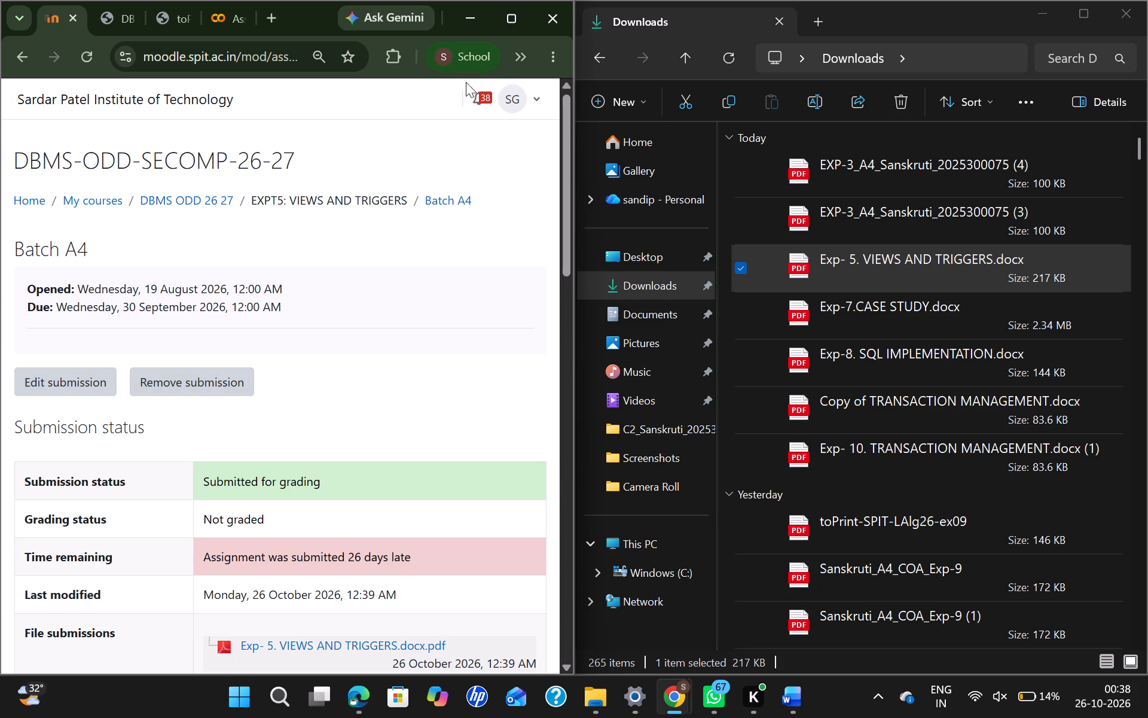
# Maximize the browser window and start a submission for the Batch A4 assignment under EXPT7: Select a Case Study.
pyautogui.click(502, 13)
pyautogui.scroll(-1, 416, 406)
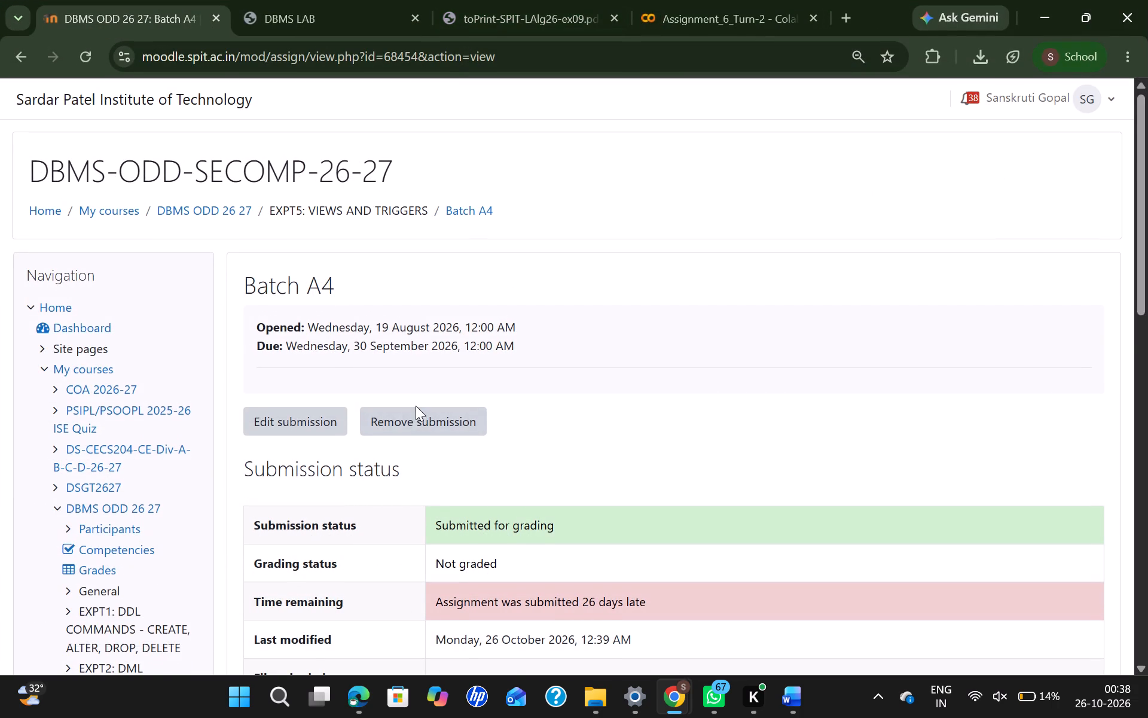
pyautogui.scroll(-5, 416, 406)
pyautogui.scroll(-1, 170, 559)
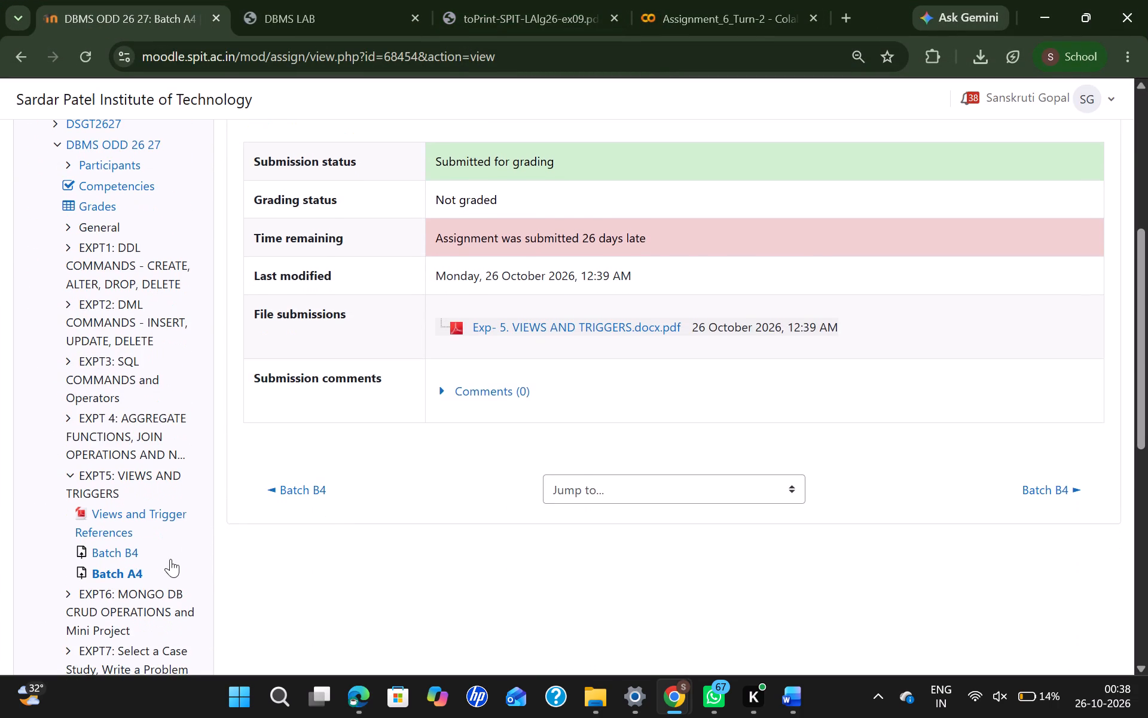
pyautogui.scroll(-1, 170, 559)
pyautogui.scroll(-1, 121, 580)
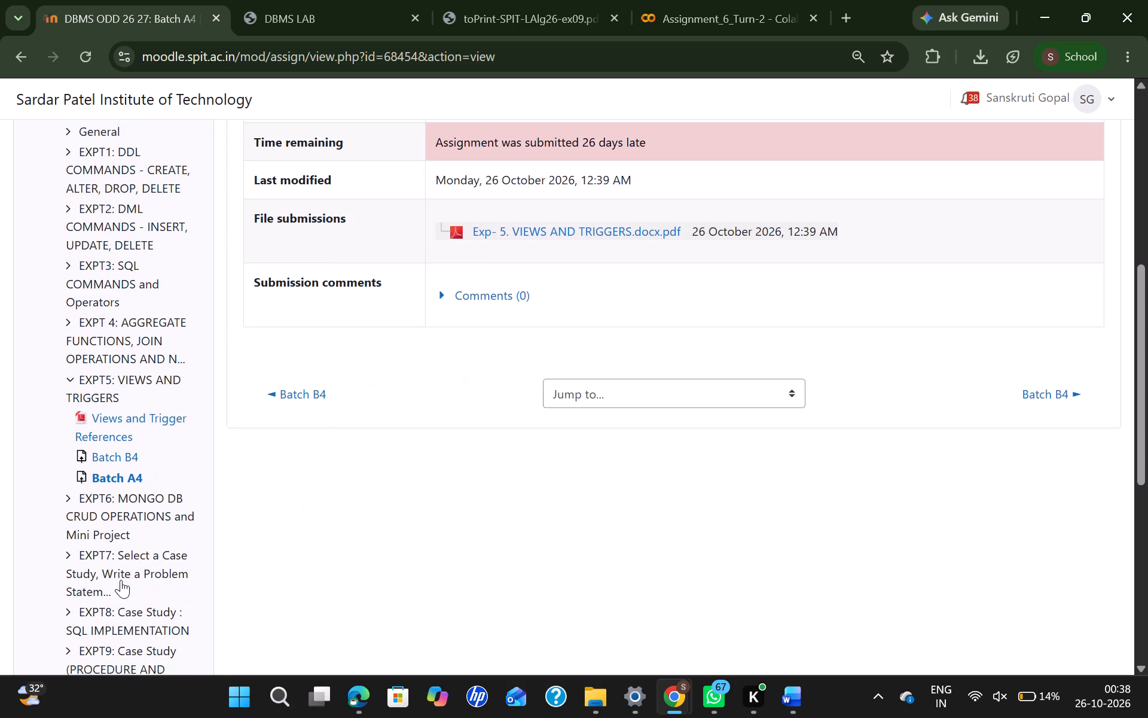
pyautogui.scroll(-1, 121, 580)
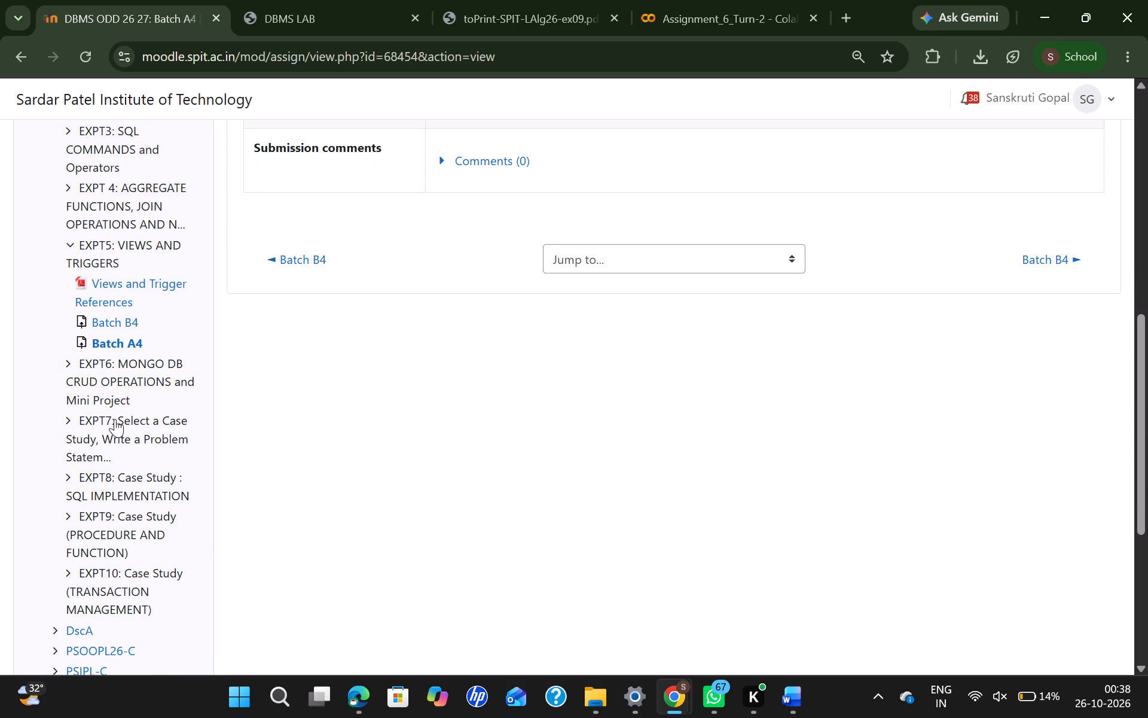
pyautogui.click(136, 360)
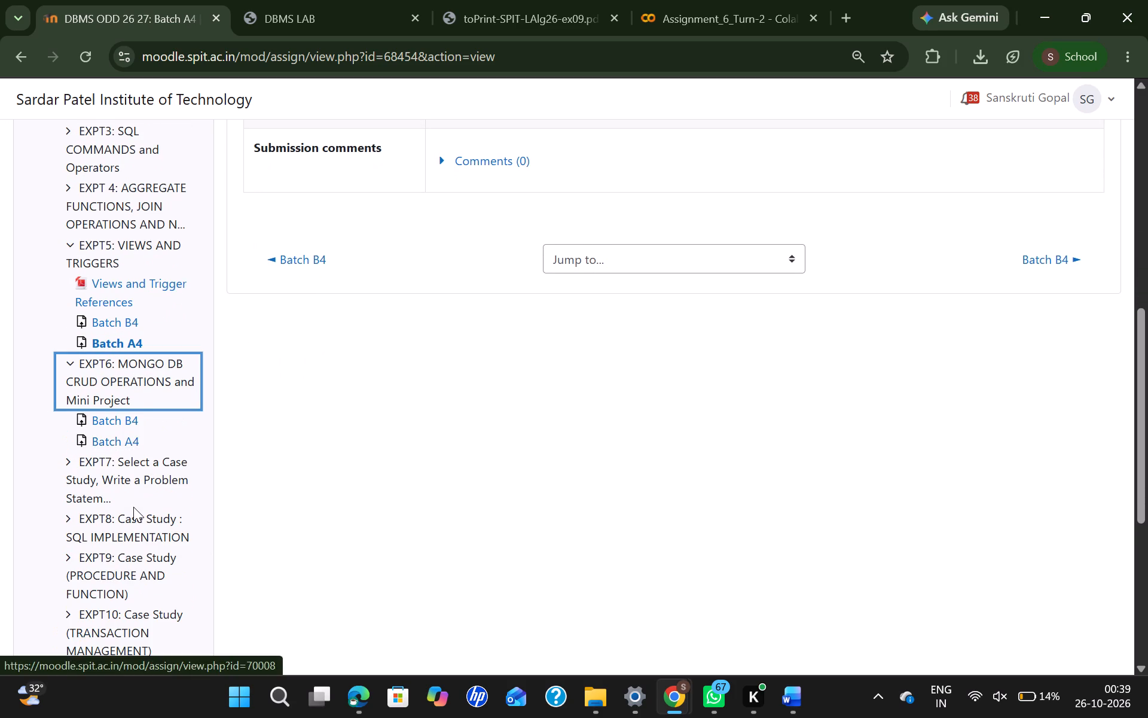
pyautogui.click(124, 445)
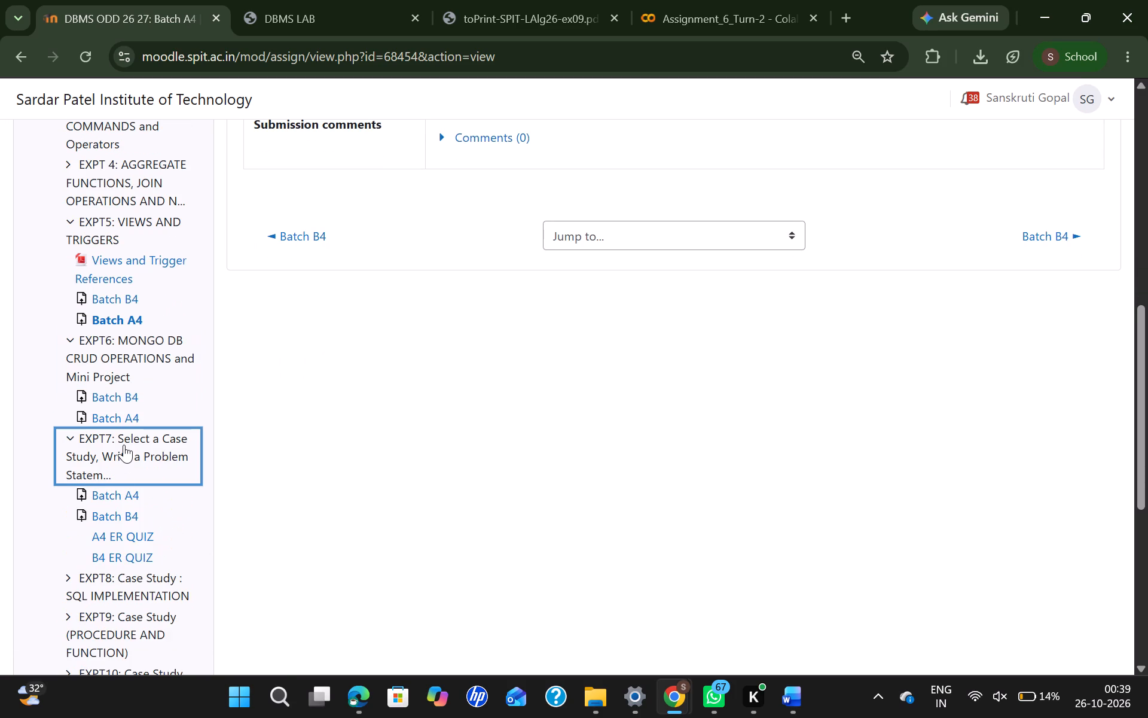
pyautogui.click(110, 494)
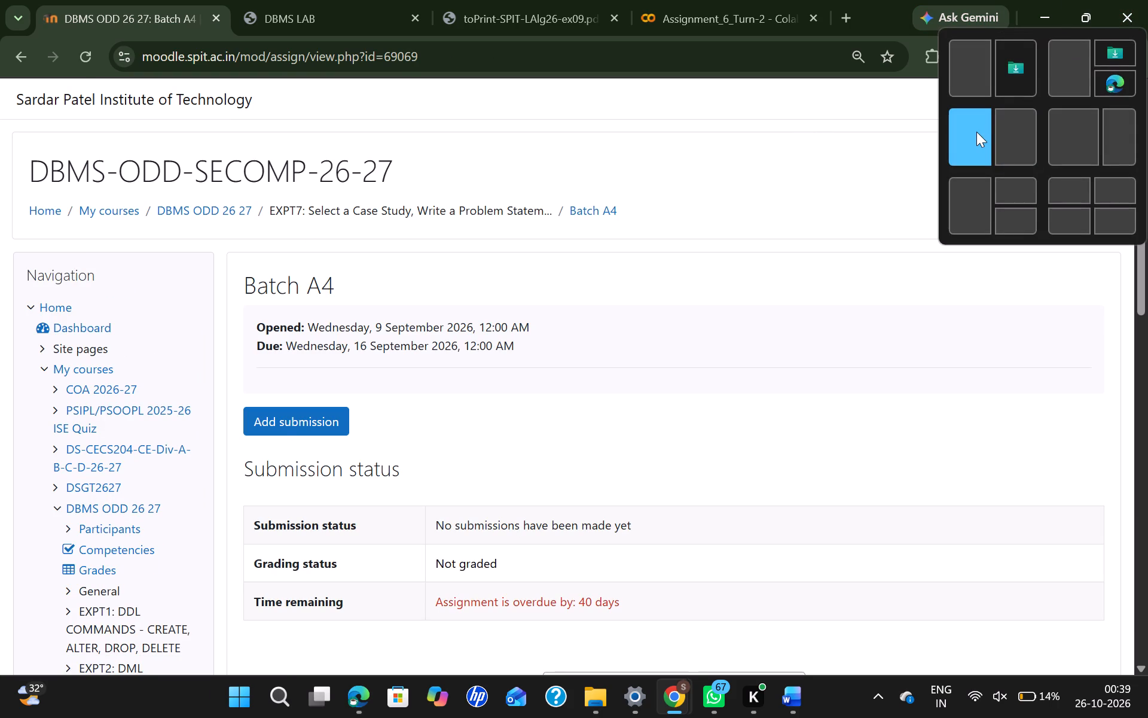
pyautogui.click(344, 421)
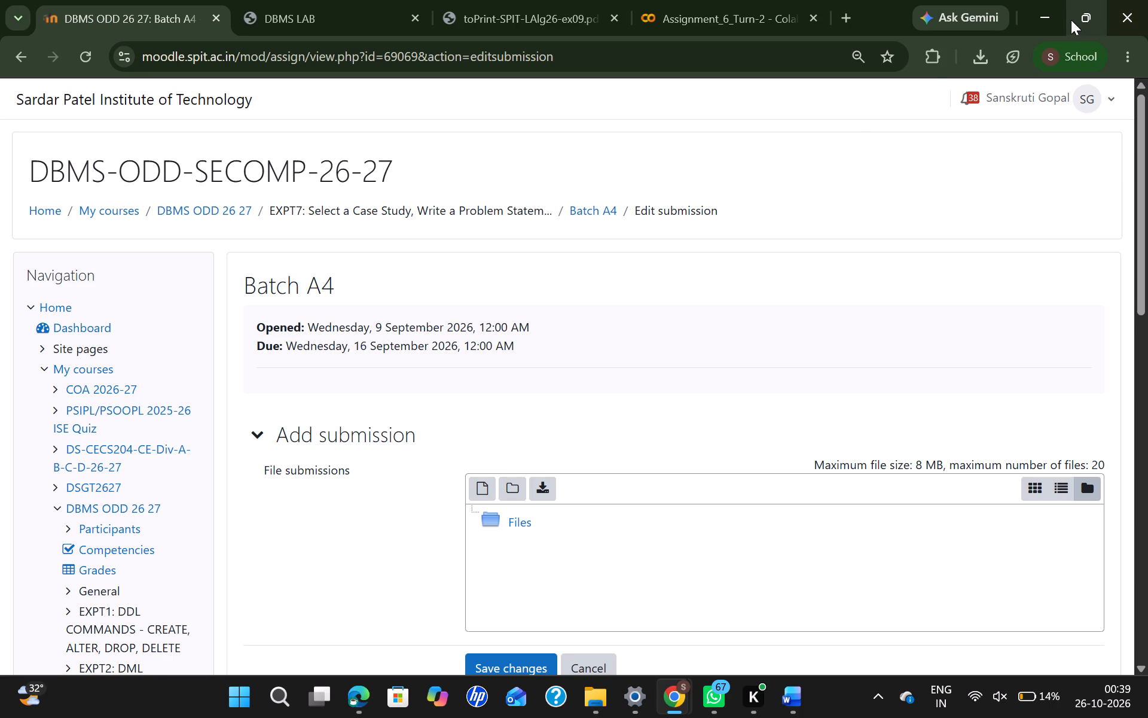
# Put Moodle beside the Downloads window, add the "Exp-7.CASE STUDY.docx" PDF to the file submission and save the changes.
pyautogui.click(984, 132)
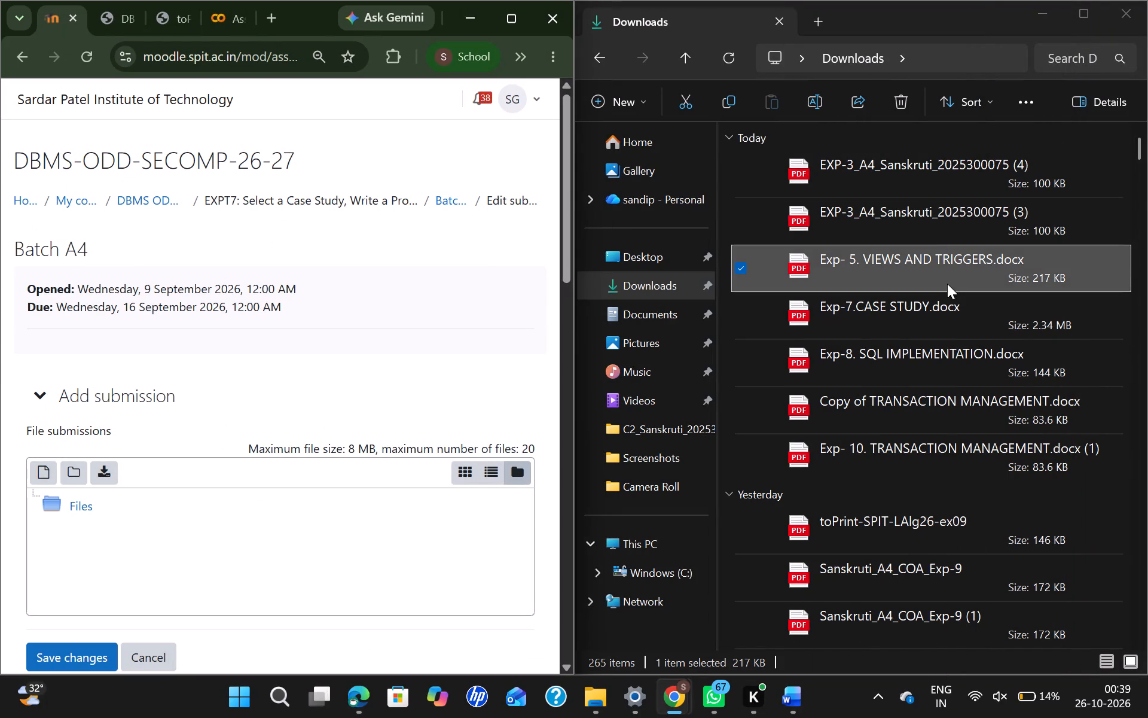
pyautogui.moveTo(905, 309); pyautogui.dragTo(292, 587)
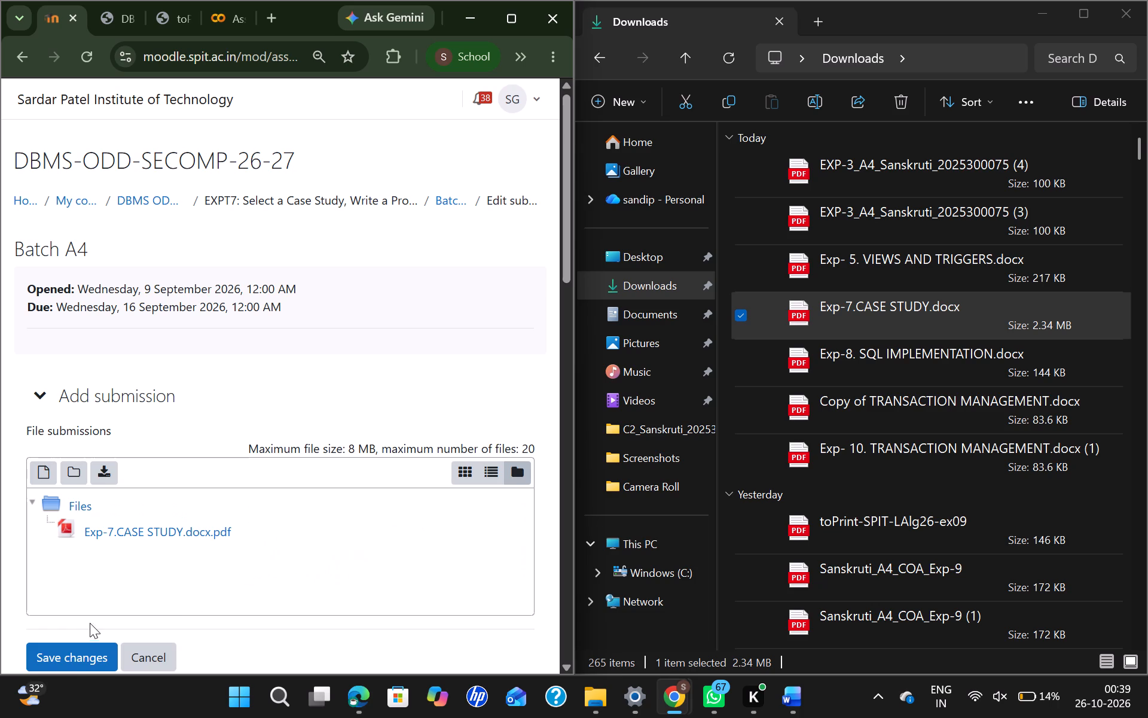
pyautogui.click(67, 657)
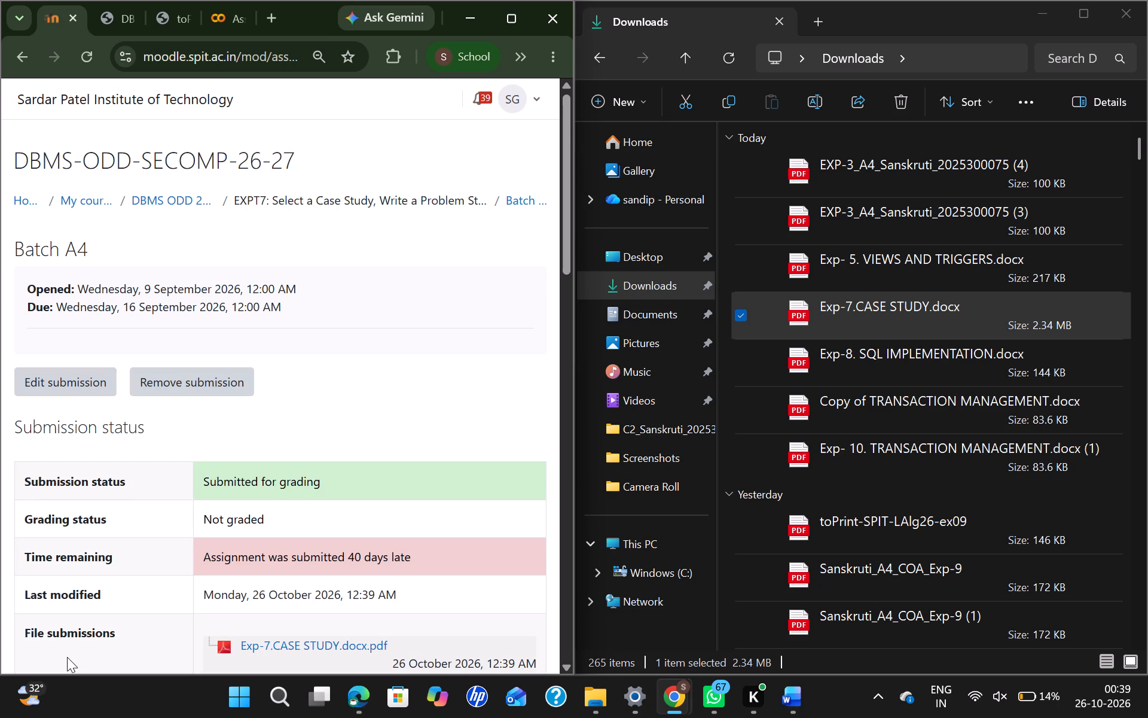
# Maximize the browser window, reopen the EXPT5: VIEWS AND TRIGGERS Batch A4 assignment and check its submission status and submitted file.
pyautogui.click(524, 18)
pyautogui.scroll(-2, 434, 302)
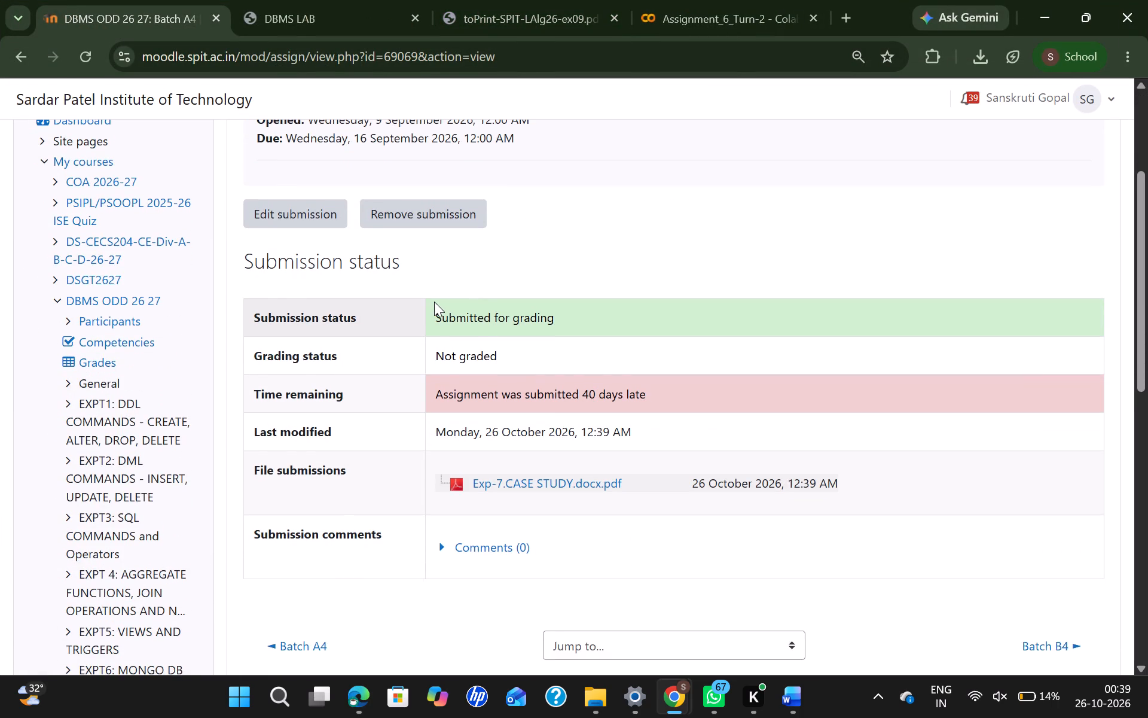
pyautogui.scroll(-2, 434, 302)
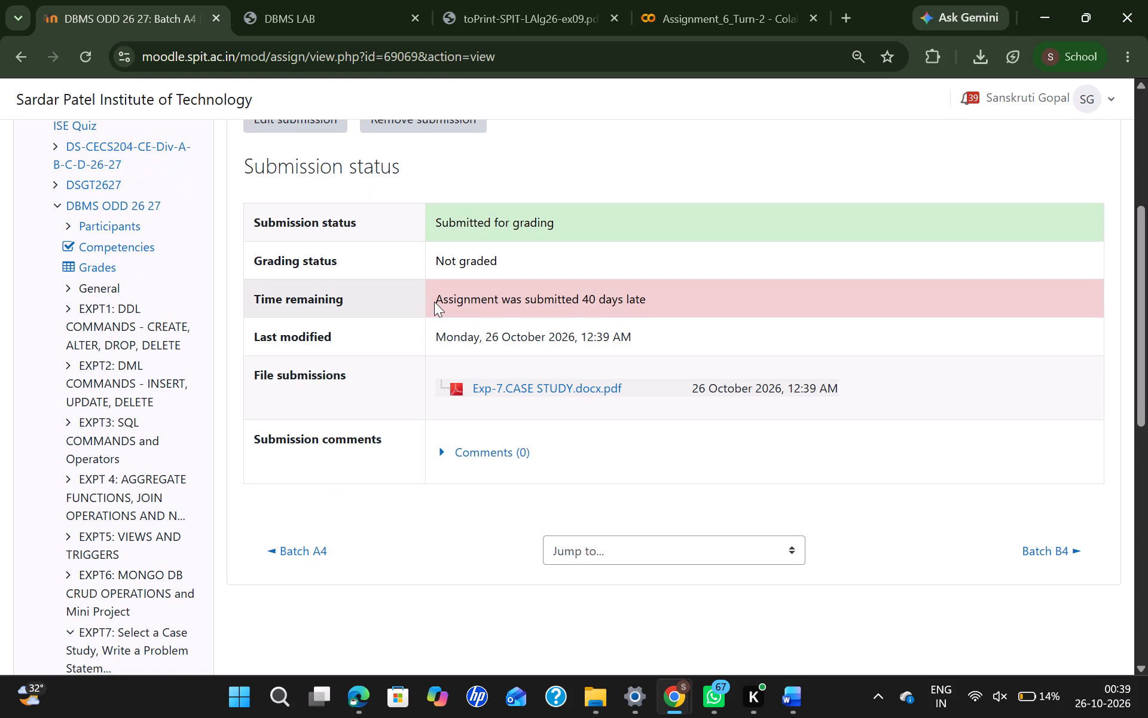
pyautogui.scroll(3, 434, 302)
pyautogui.scroll(-1, 434, 302)
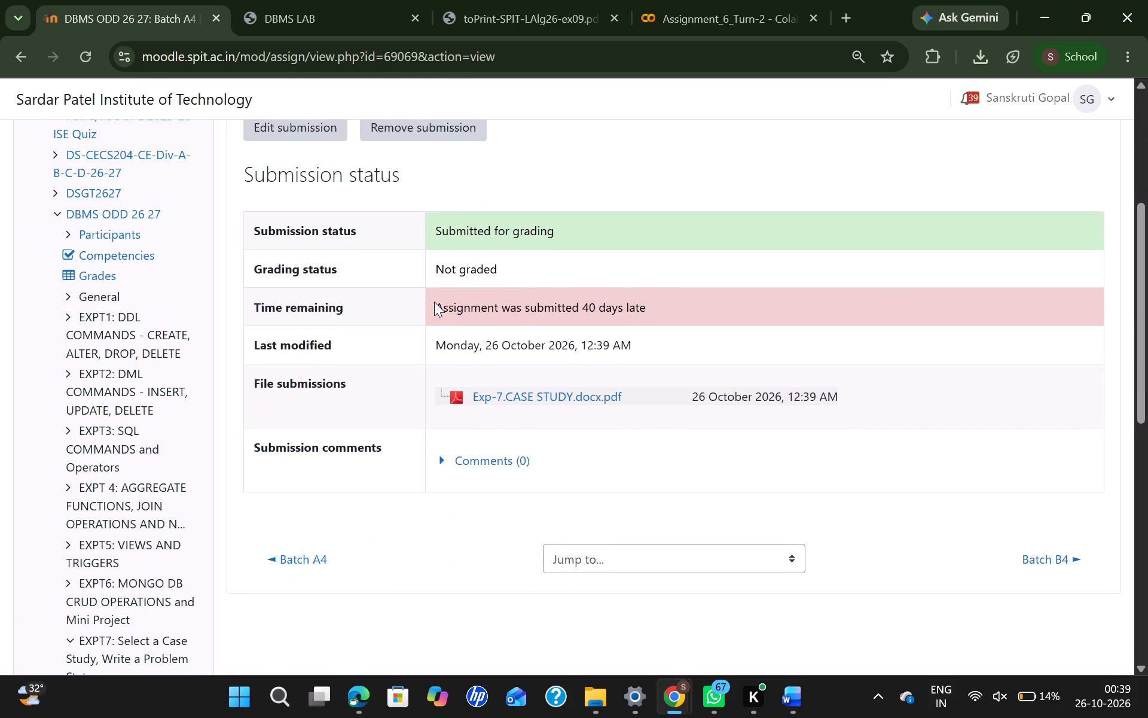
pyautogui.scroll(-1, 434, 302)
pyautogui.scroll(-2, 97, 556)
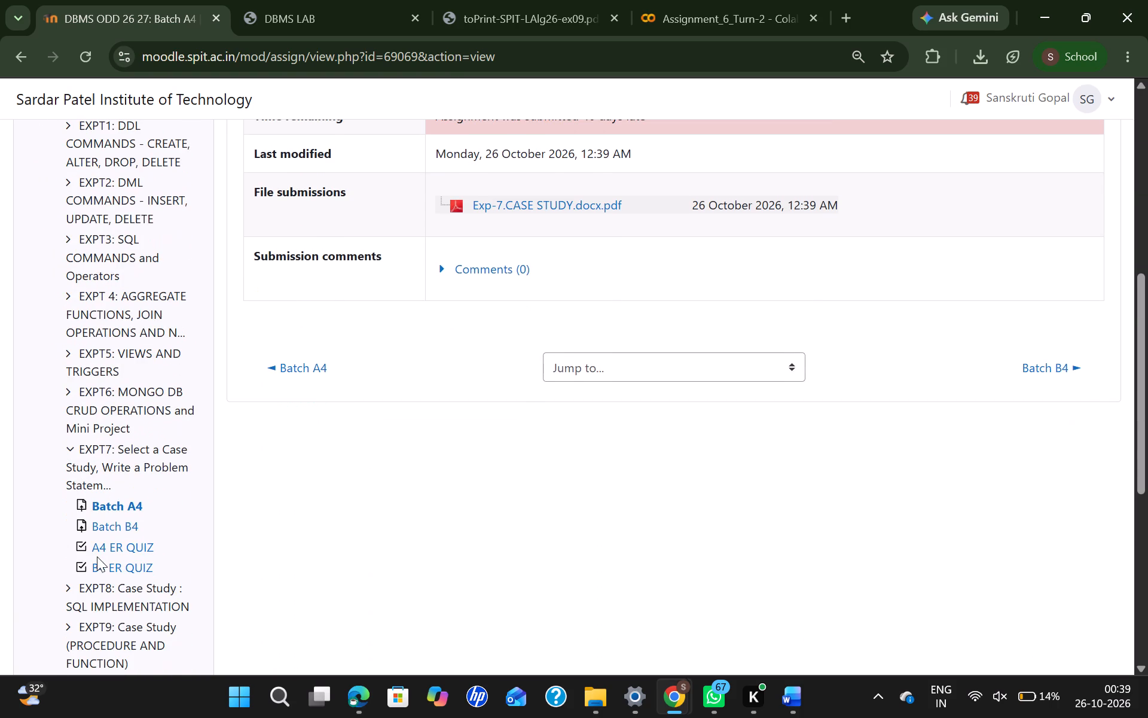
pyautogui.click(141, 364)
pyautogui.click(124, 443)
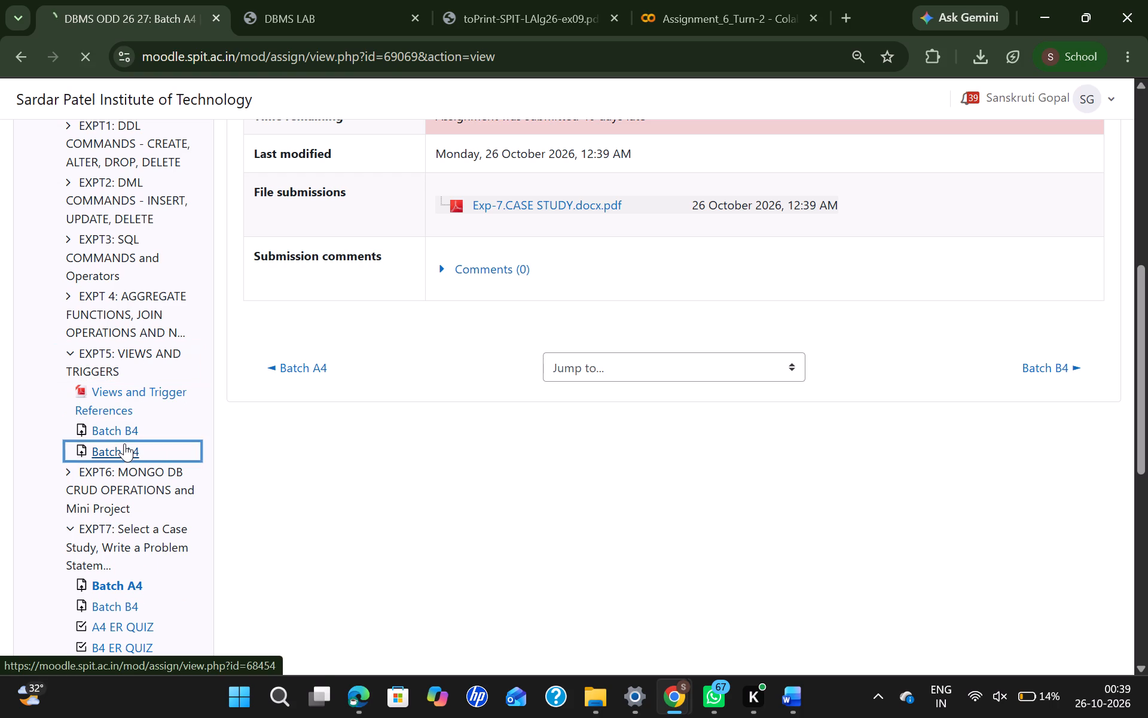
pyautogui.scroll(-2, 453, 463)
pyautogui.scroll(1, 453, 463)
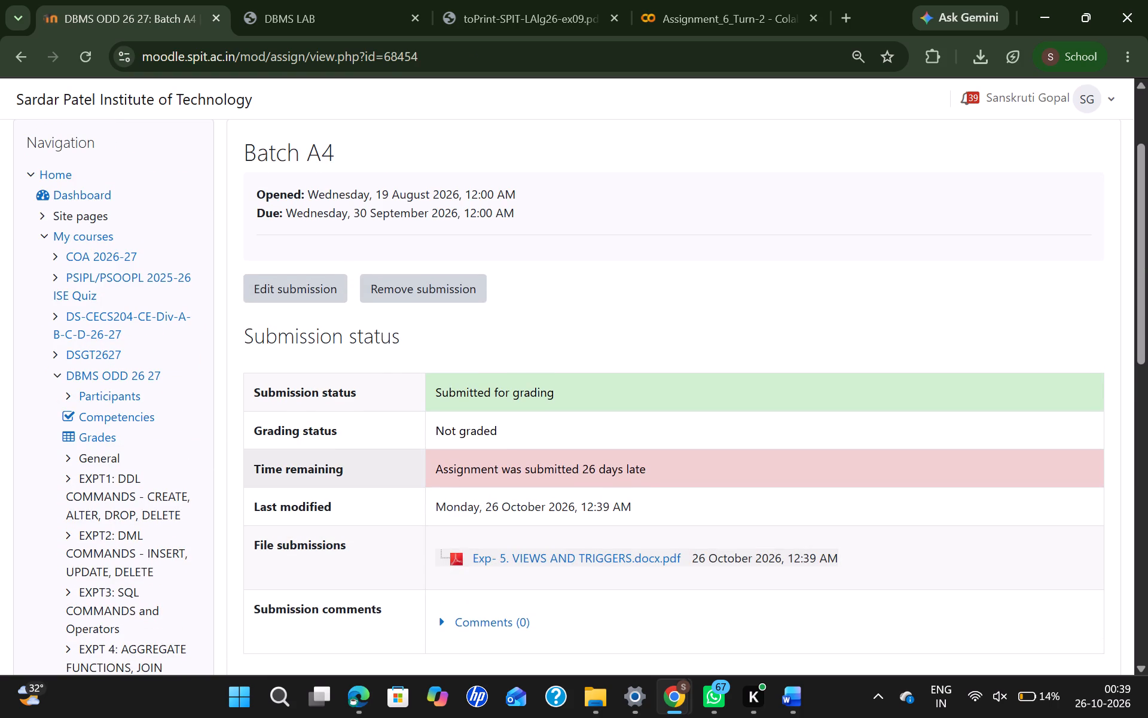
# Open the Batch A4 assignment under EXPT8: Case Study : SQL IMPLEMENTATION and start a submission.
pyautogui.scroll(-6, 453, 463)
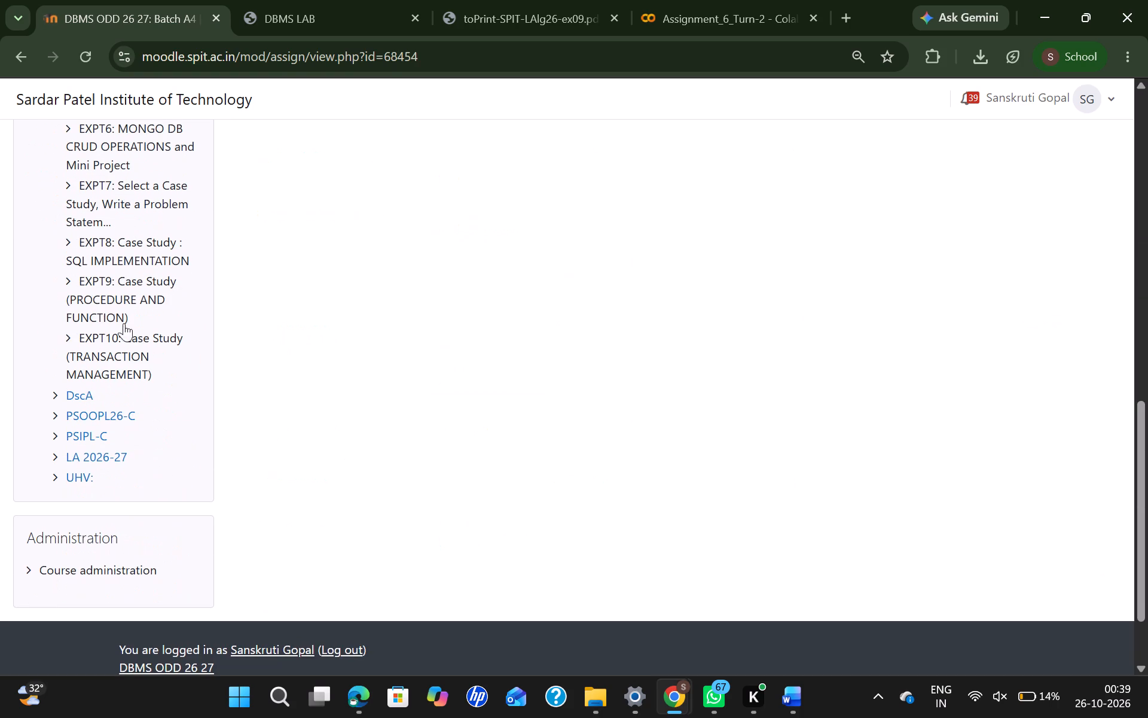
pyautogui.click(148, 245)
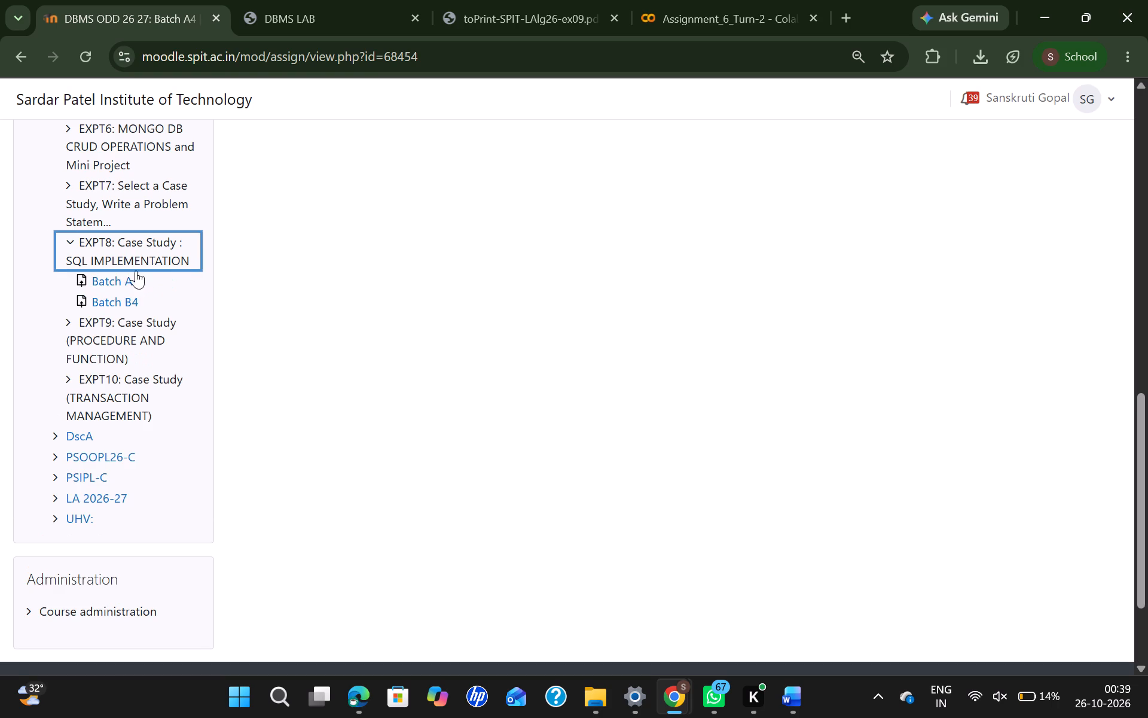
pyautogui.click(121, 281)
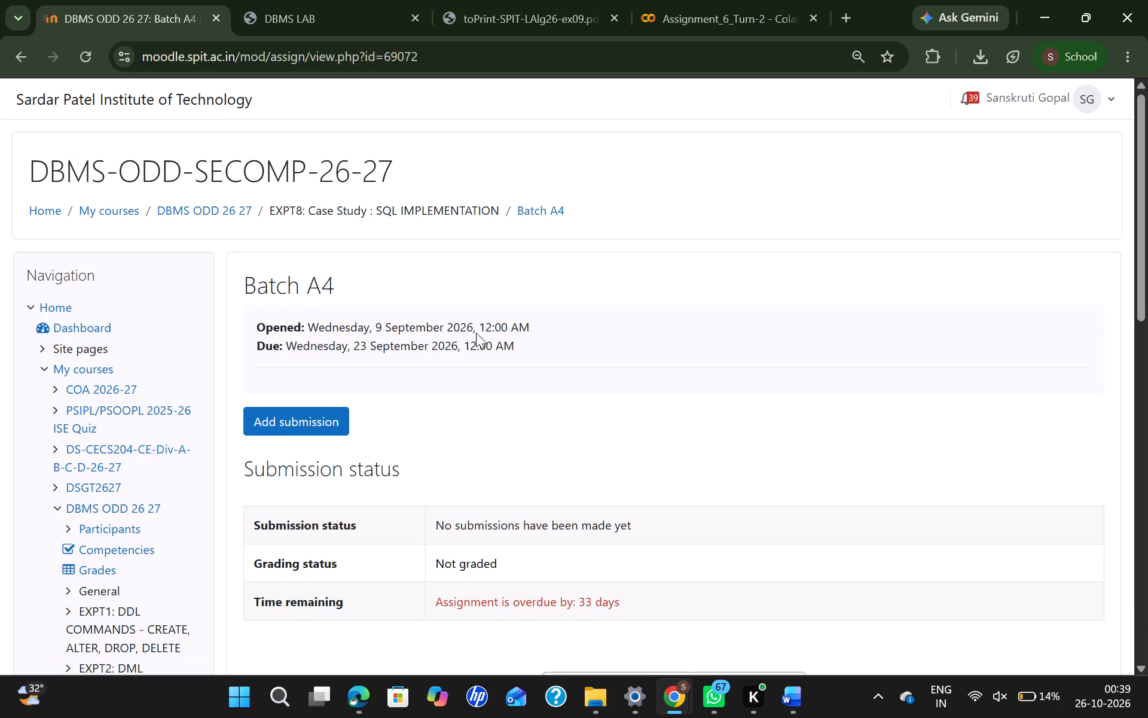
pyautogui.scroll(-1, 688, 436)
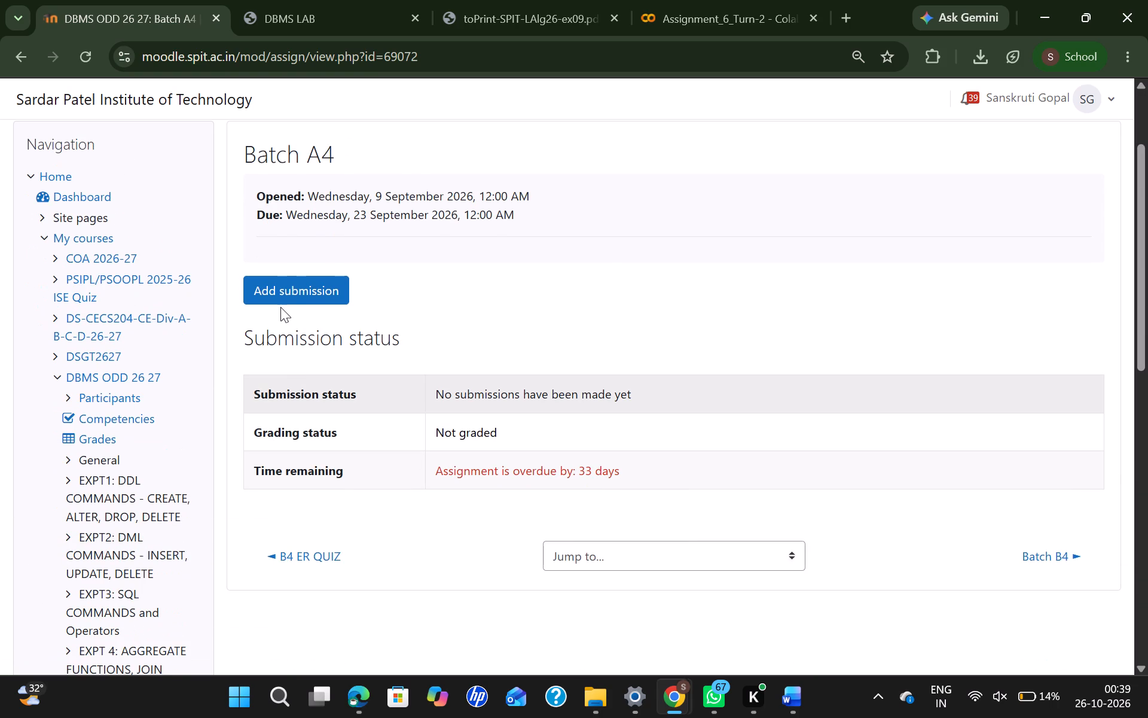
pyautogui.click(295, 296)
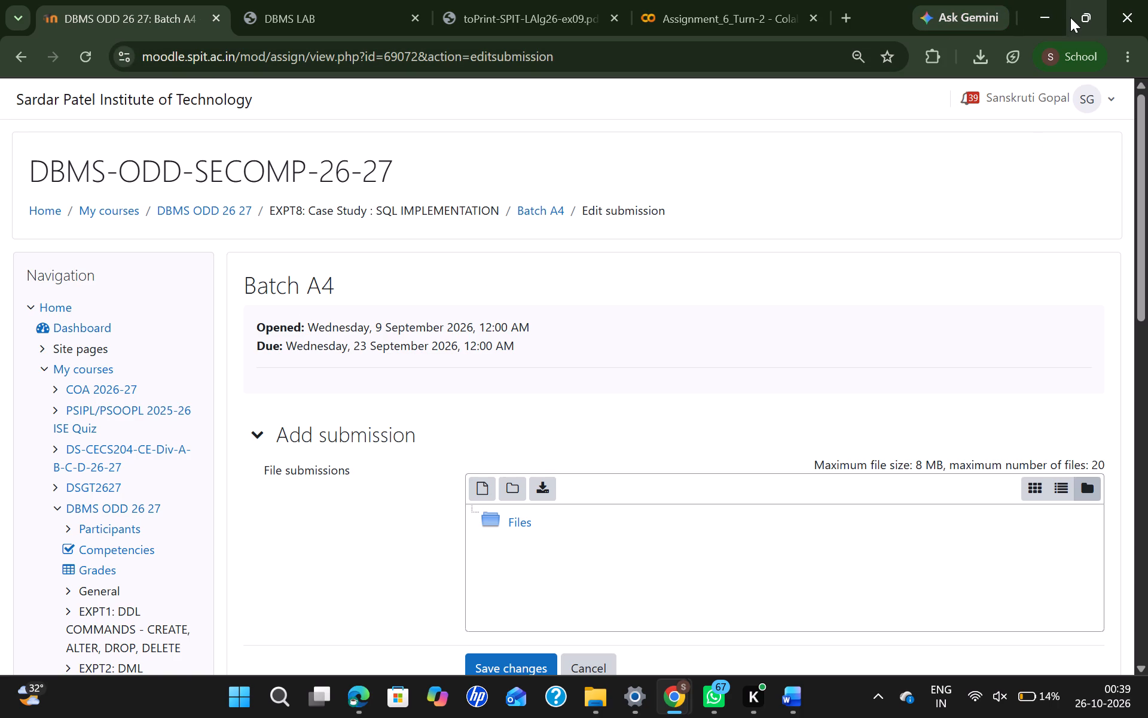
# Put Moodle beside the Downloads window, add the "Exp-8. SQL IMPLEMENTATION.docx" PDF to the file submission and save the changes.
pyautogui.click(978, 133)
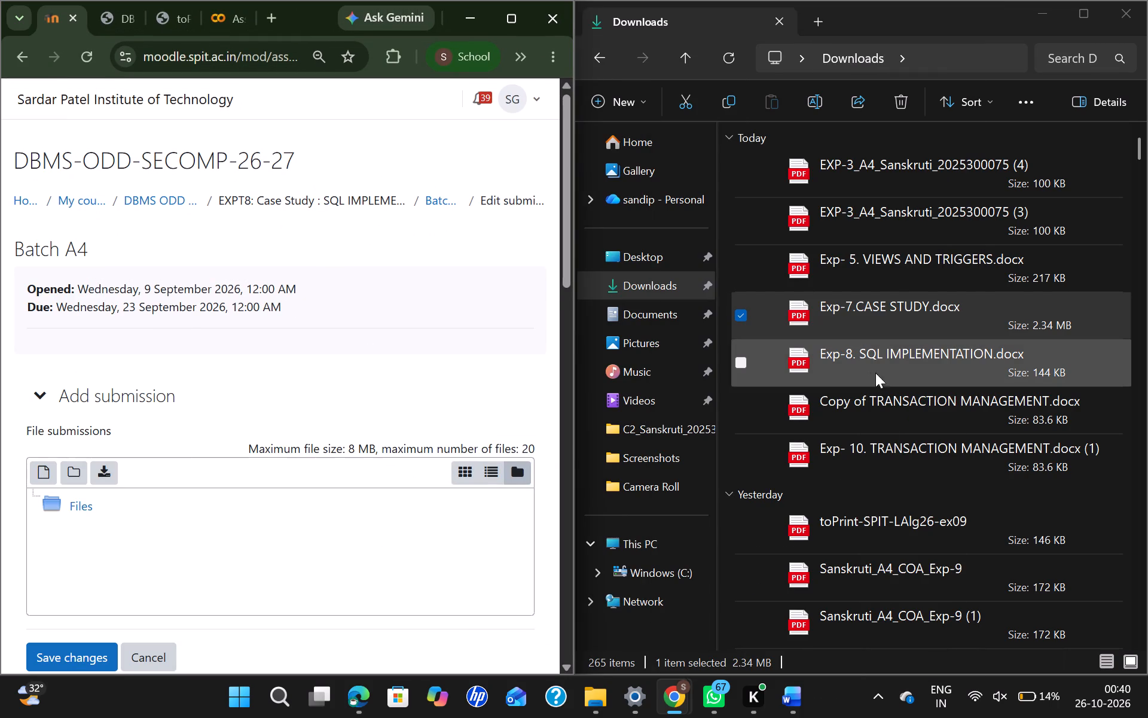
pyautogui.moveTo(883, 361); pyautogui.dragTo(312, 547)
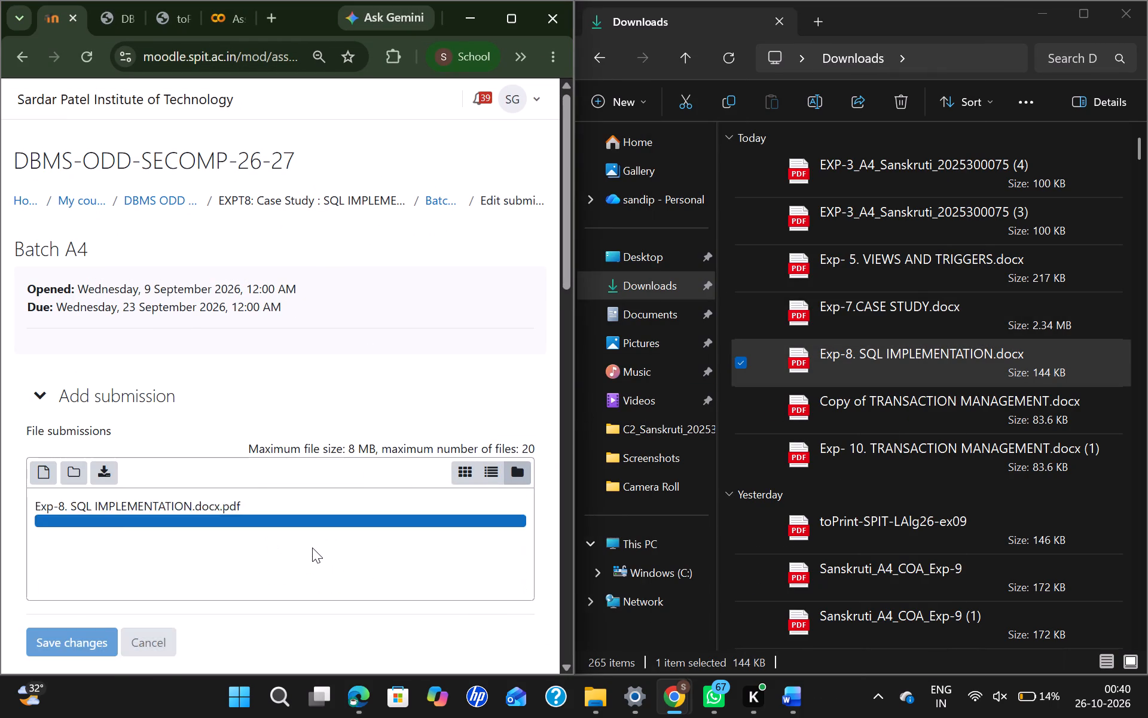
pyautogui.click(94, 659)
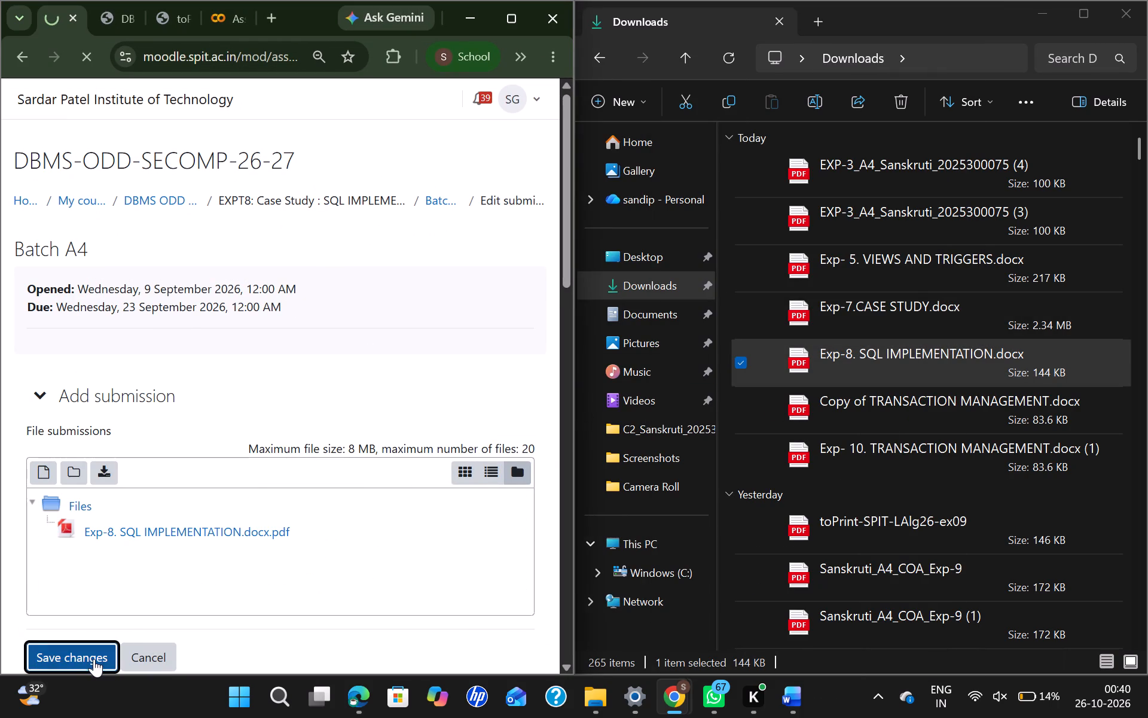
# Maximize the browser window and open the Batch A4 assignment under EXPT10: Case Study (TRANSACTION MANAGEMENT).
pyautogui.click(498, 16)
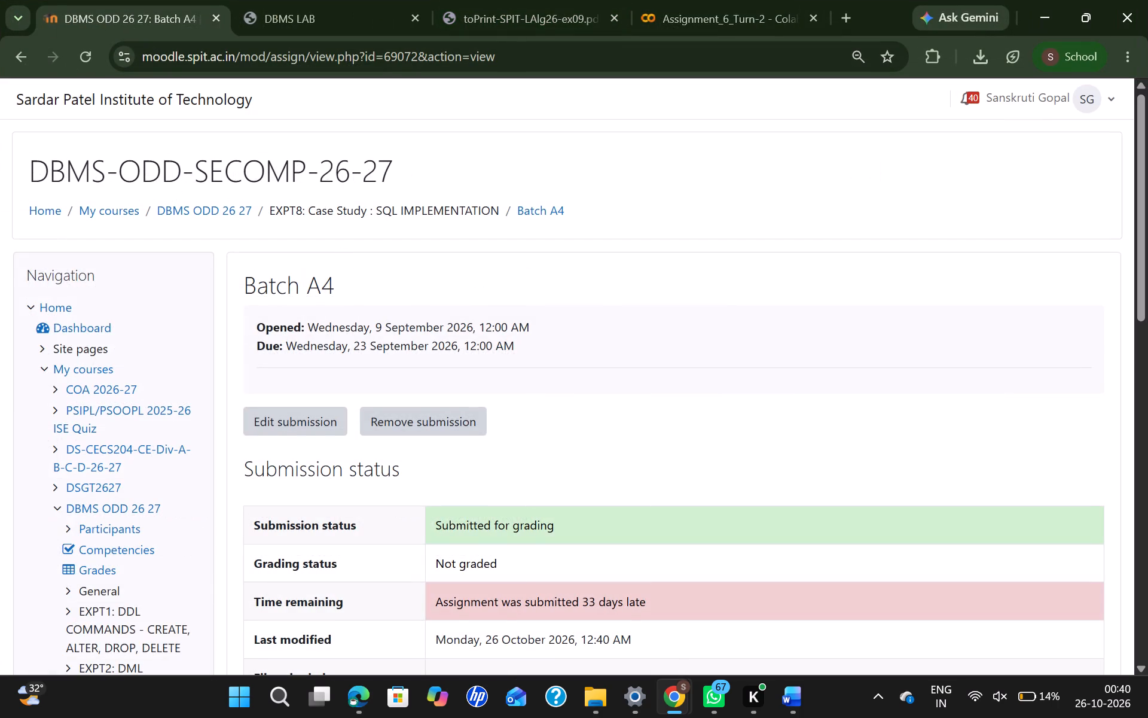
pyautogui.scroll(-6, 300, 327)
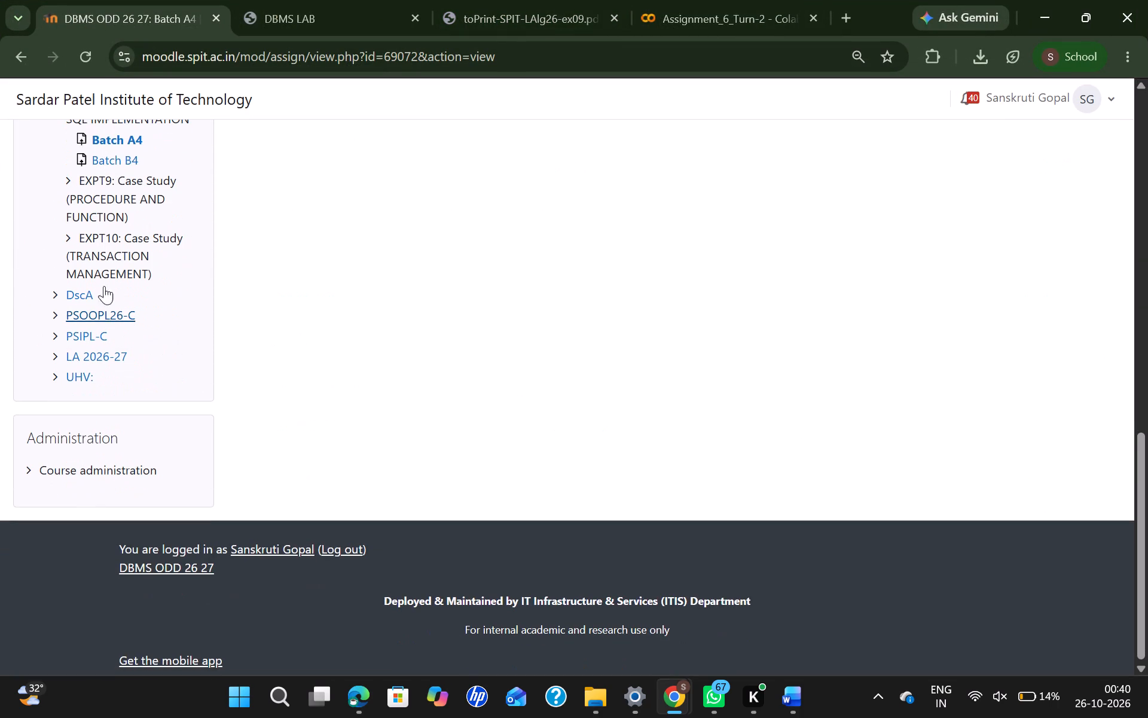
pyautogui.click(101, 269)
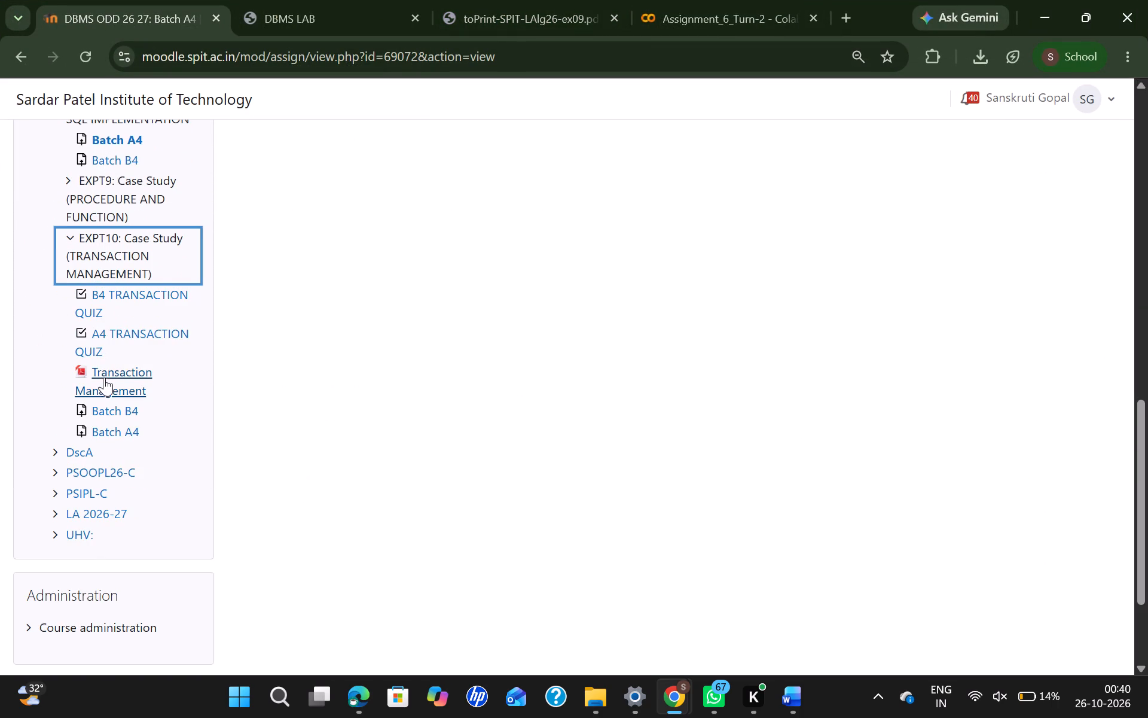
pyautogui.click(114, 425)
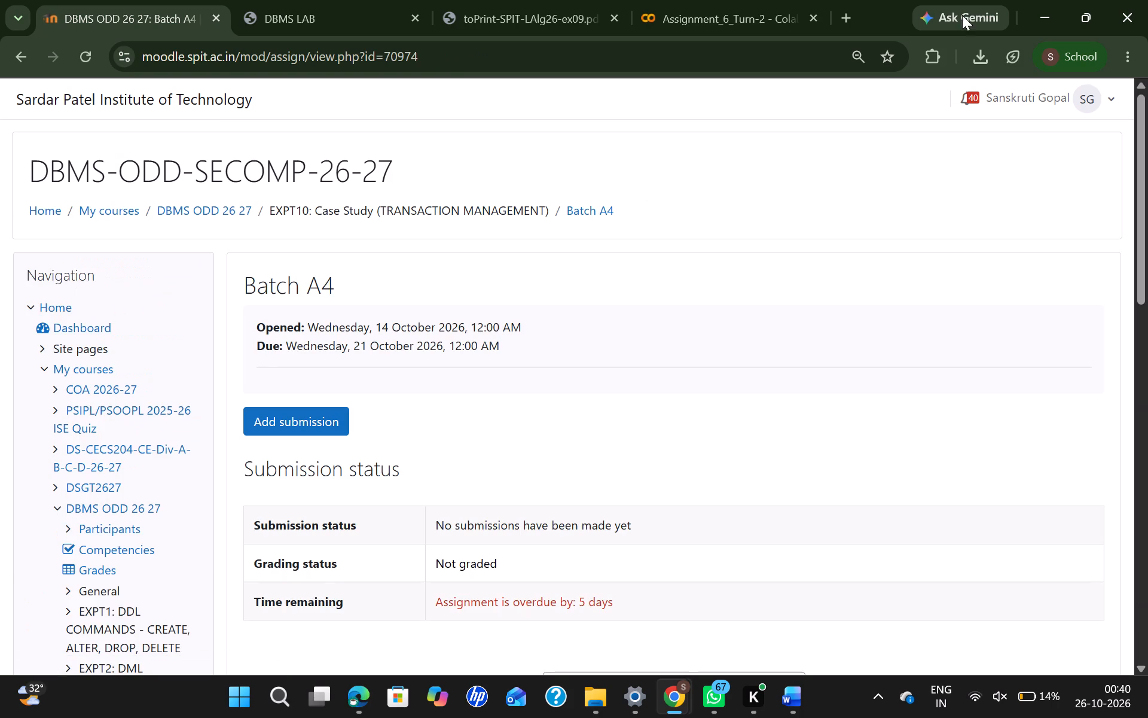
# Shrink the browser beside Downloads, start the submission, add the "Exp- 10. TRANSACTION MANAGEMENT.docx (1)" PDF and minimize the Downloads window.
pyautogui.click(1082, 8)
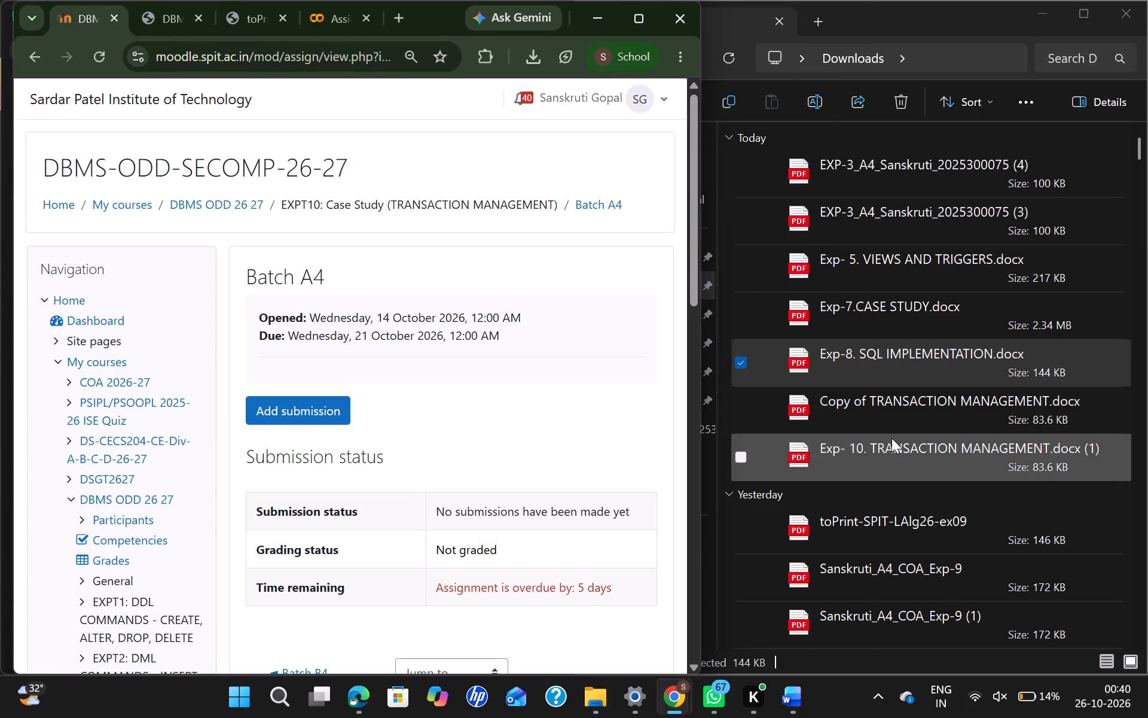
pyautogui.moveTo(890, 437); pyautogui.dragTo(833, 396)
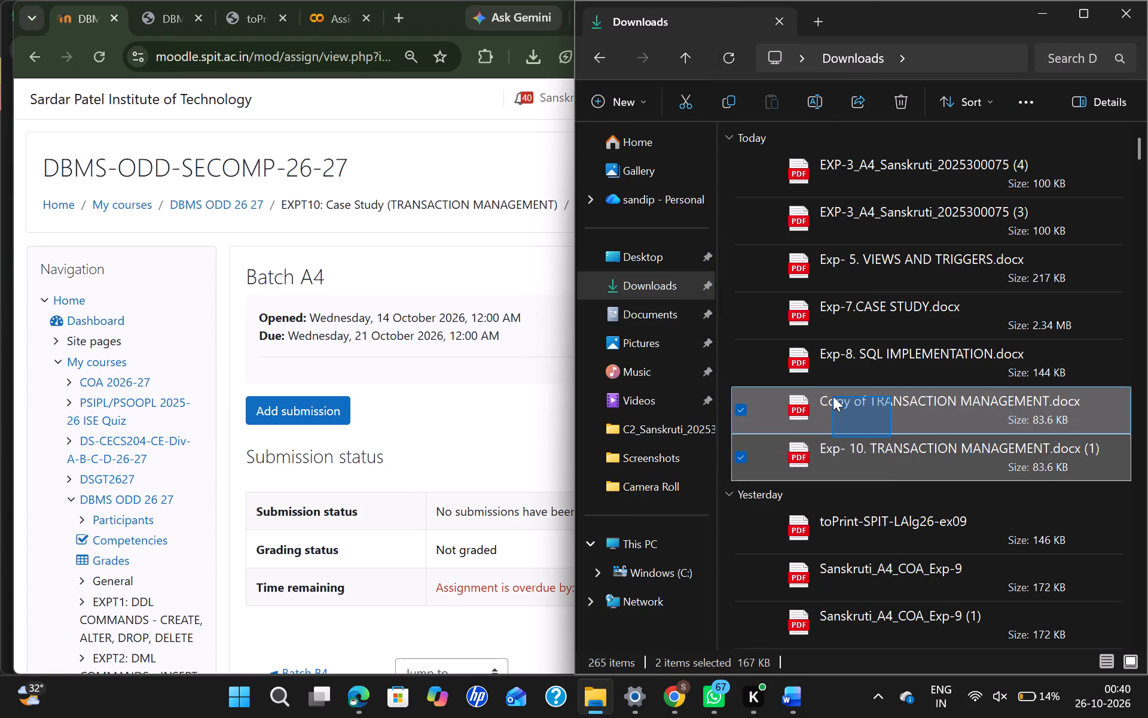
pyautogui.moveTo(833, 396); pyautogui.dragTo(834, 411)
pyautogui.click(812, 459)
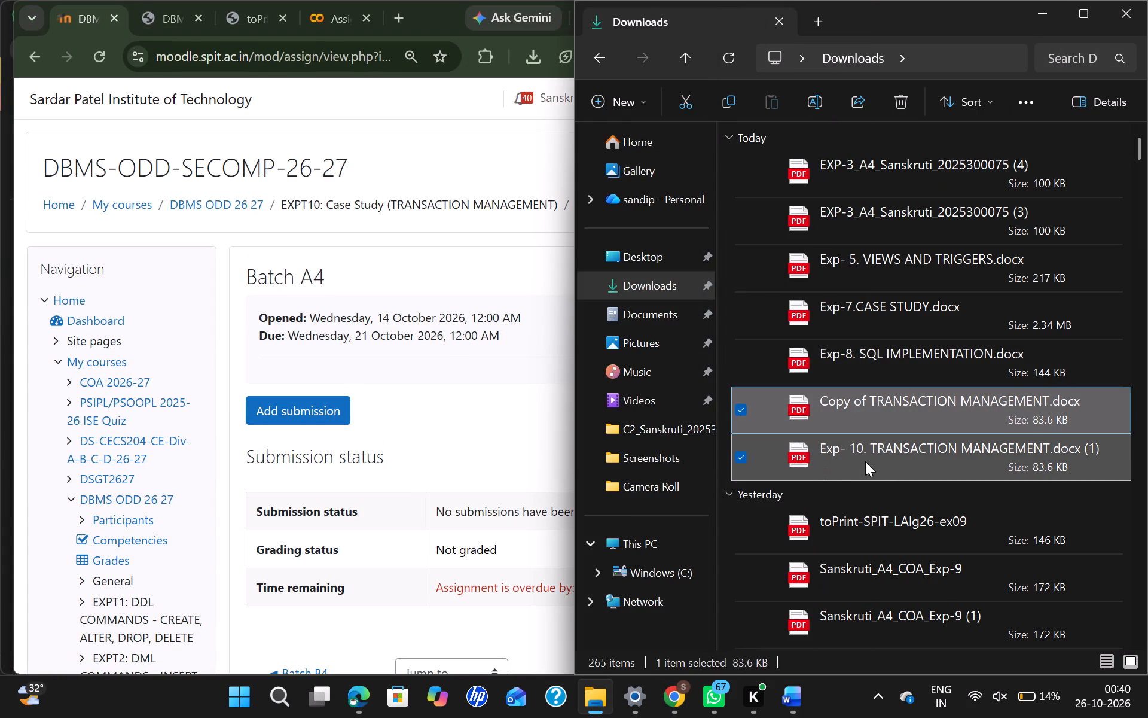
pyautogui.click(887, 448)
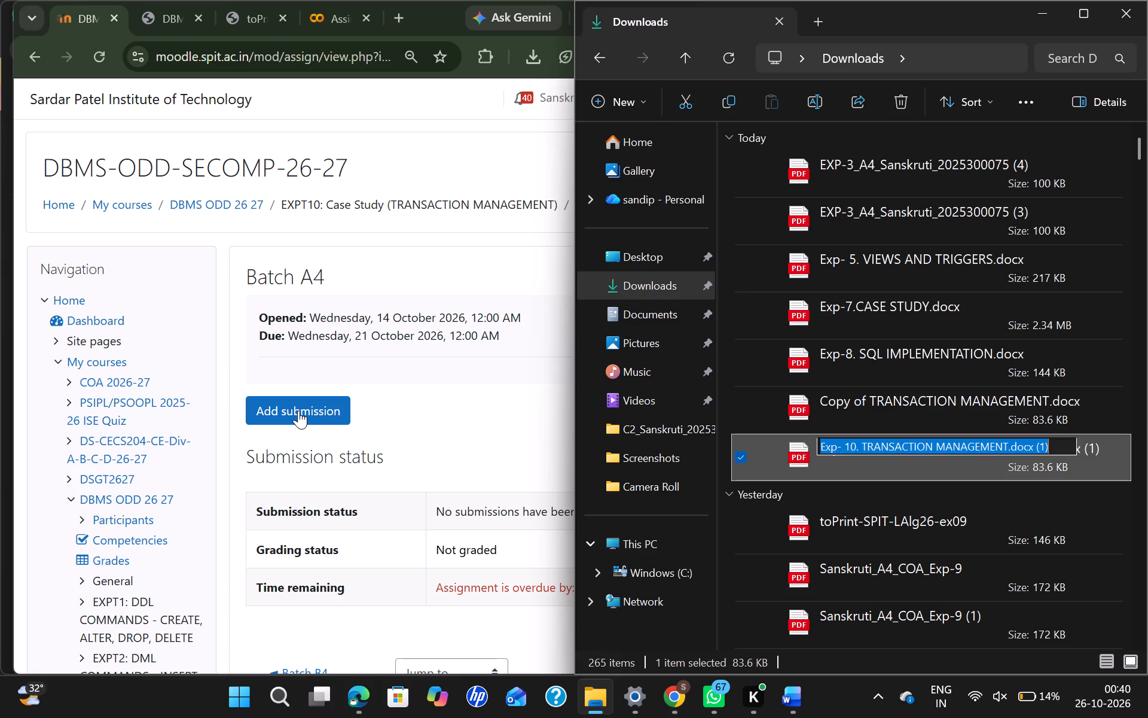
pyautogui.click(298, 410)
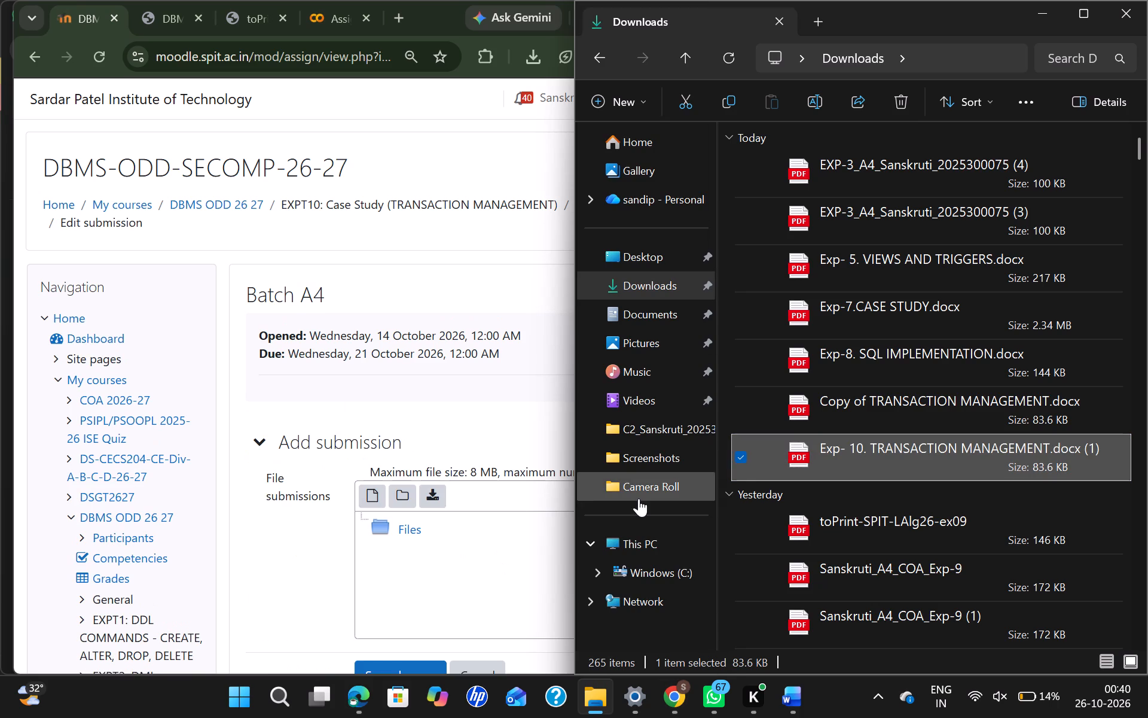
pyautogui.moveTo(862, 477); pyautogui.dragTo(487, 593)
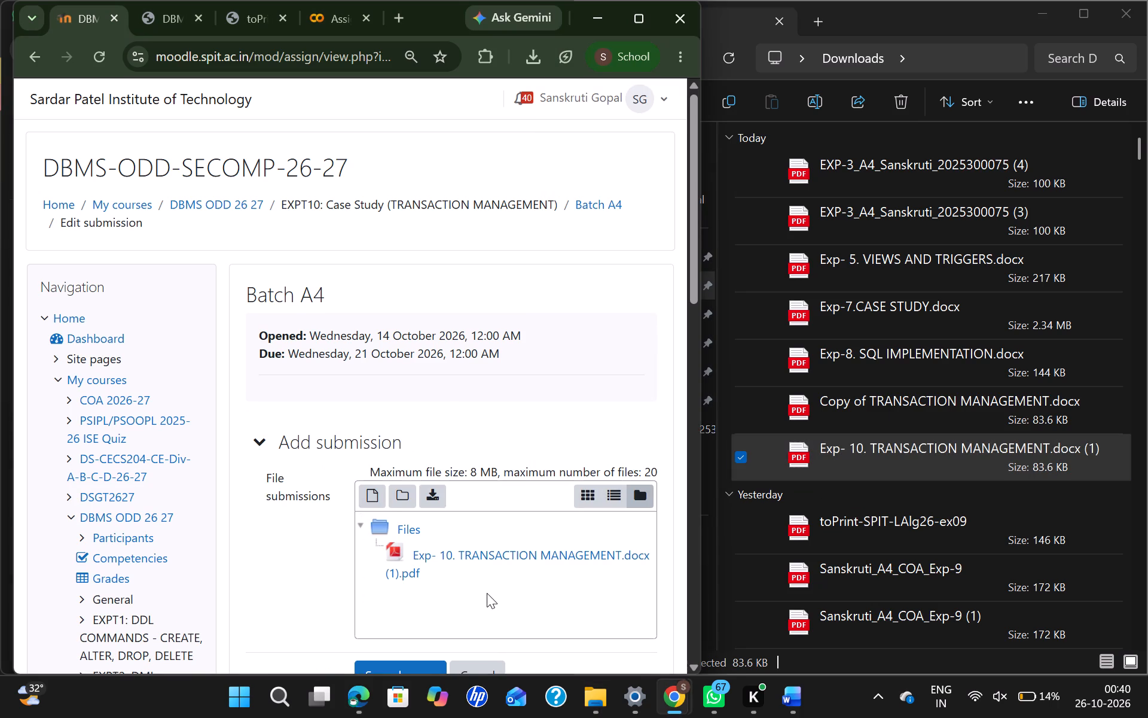
pyautogui.click(1051, 17)
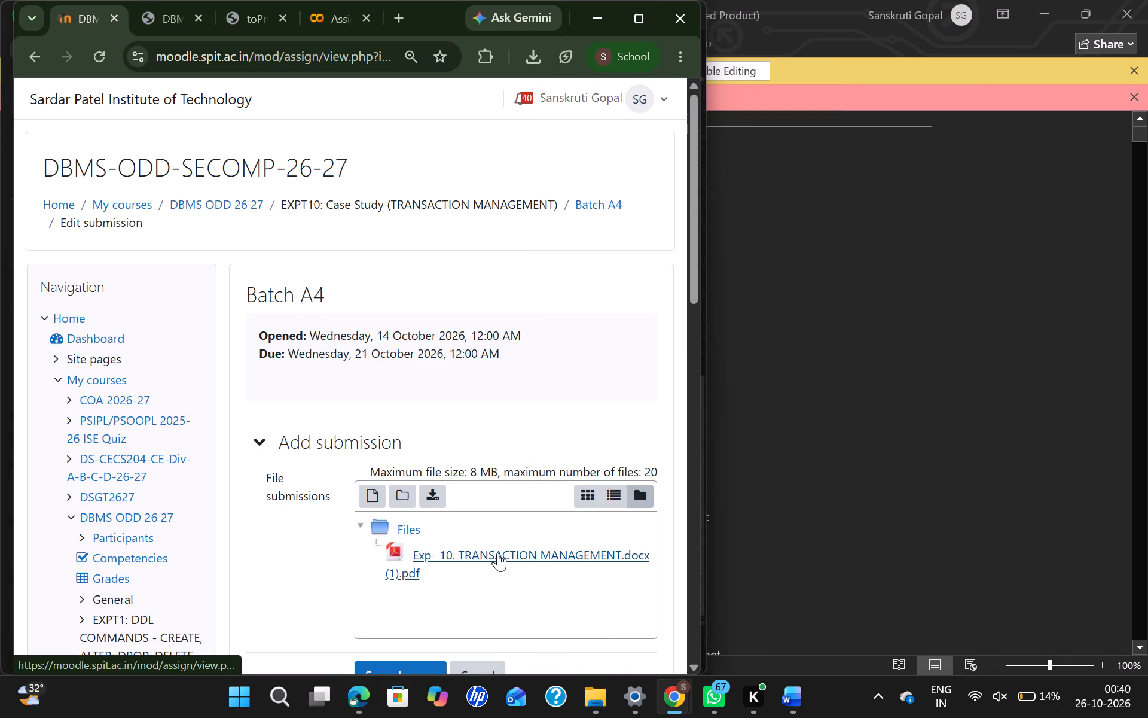
# Rename the uploaded submission file as "Exp- 10. TRANSACTION MANAGEMENT.docx", accepting the changed extension.
pyautogui.scroll(-1, 497, 553)
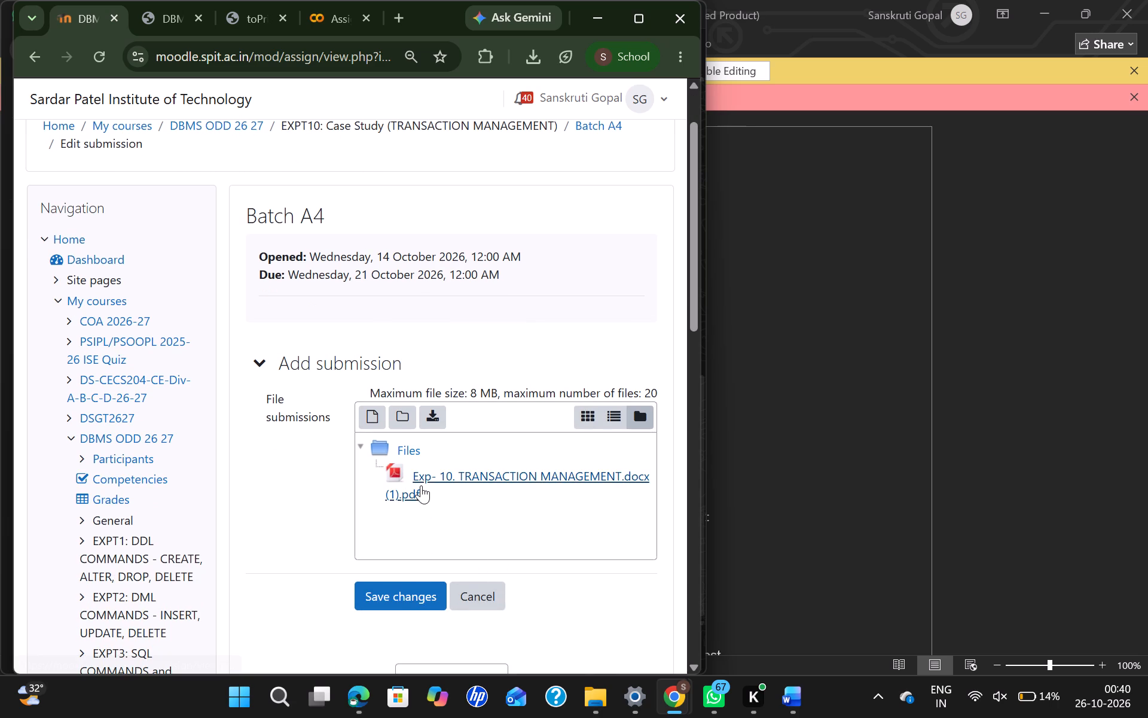
pyautogui.click(421, 485)
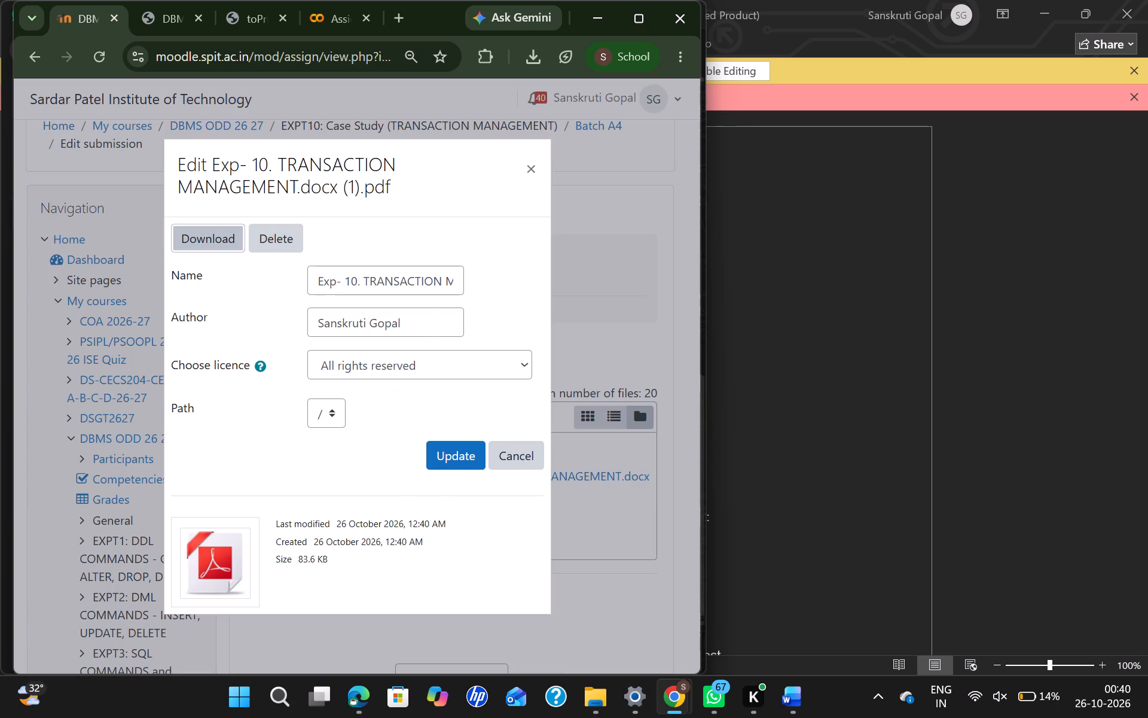
pyautogui.click(430, 277)
pyautogui.press('Right')
pyautogui.press('Right')
pyautogui.press('Right')
pyautogui.press('Right')
pyautogui.press('Right')
pyautogui.press('Right')
pyautogui.press('Right')
pyautogui.press('Right')
pyautogui.press('Right')
pyautogui.press('Right')
pyautogui.press('Right')
pyautogui.press('Right')
pyautogui.press('Right')
pyautogui.press('Right')
pyautogui.press('Right')
pyautogui.press('Right')
pyautogui.press('Right')
pyautogui.press('Right')
pyautogui.press('Right')
pyautogui.press('Right')
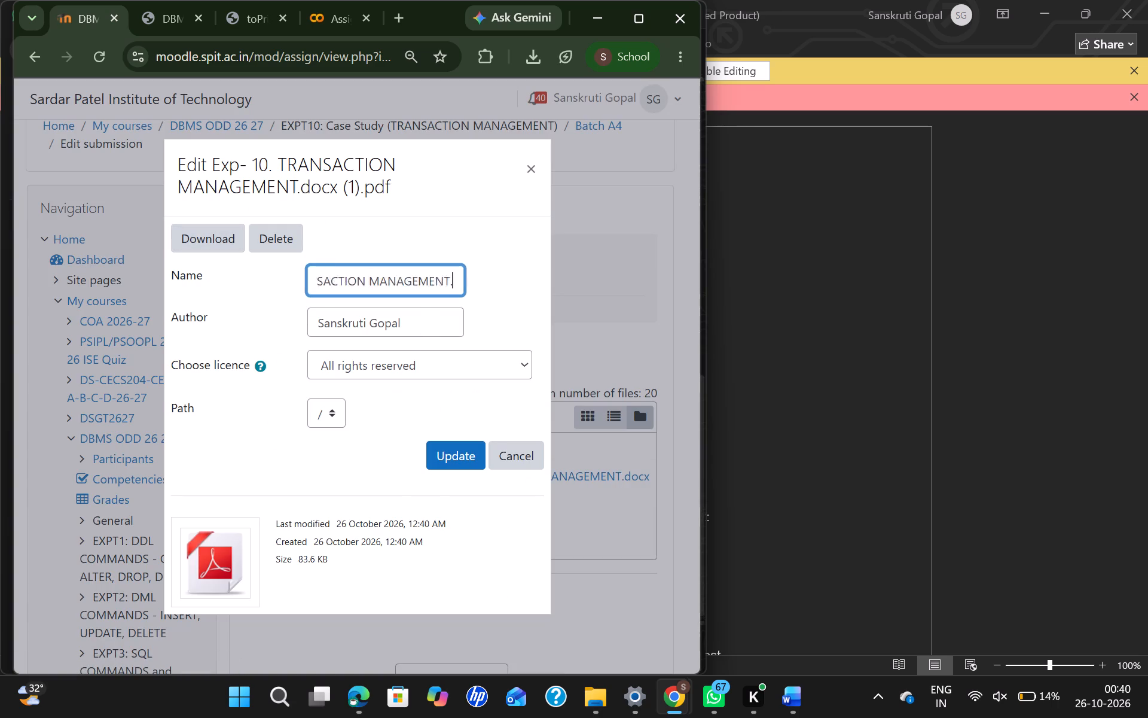
pyautogui.press('BackSpace')
pyautogui.press('BackSpace')
pyautogui.press('BackSpace')
pyautogui.press('BackSpace')
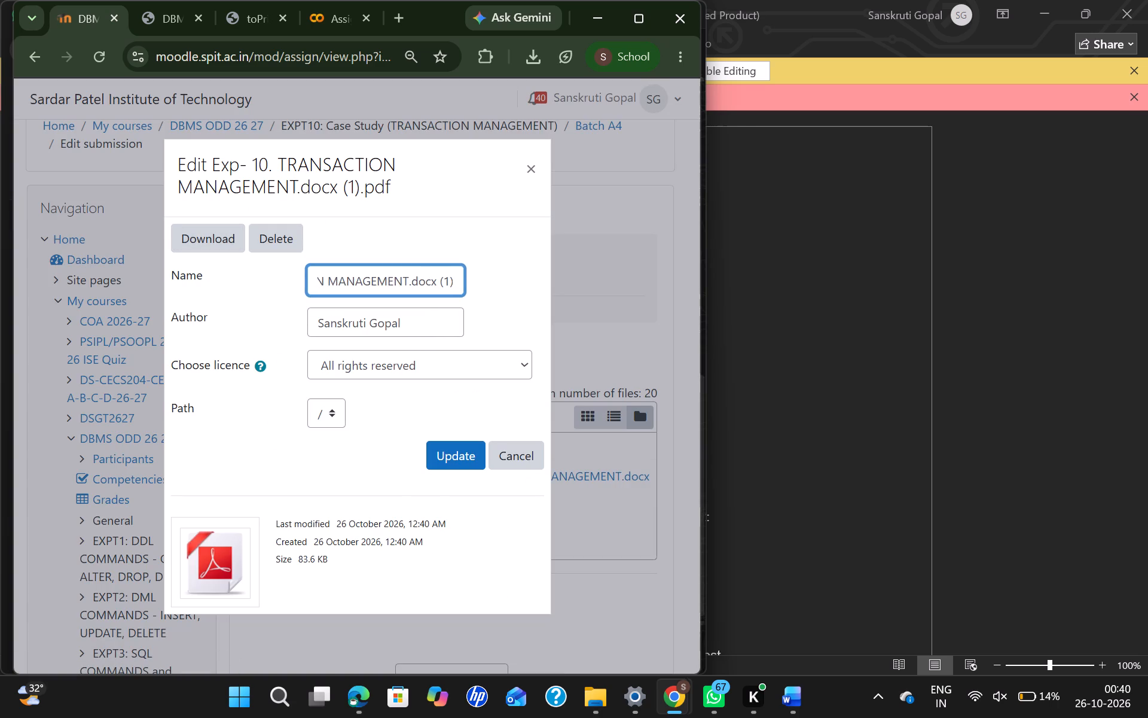
pyautogui.press('BackSpace')
pyautogui.press('BackSpace')
pyautogui.press('BackSpace')
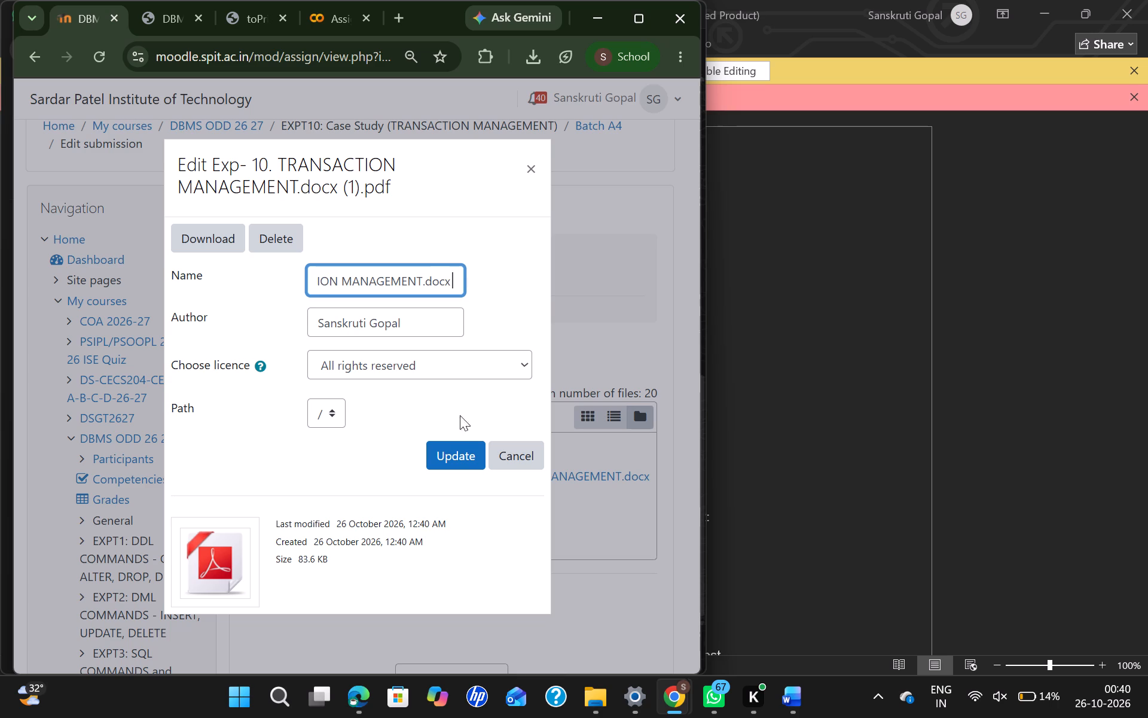
pyautogui.click(454, 446)
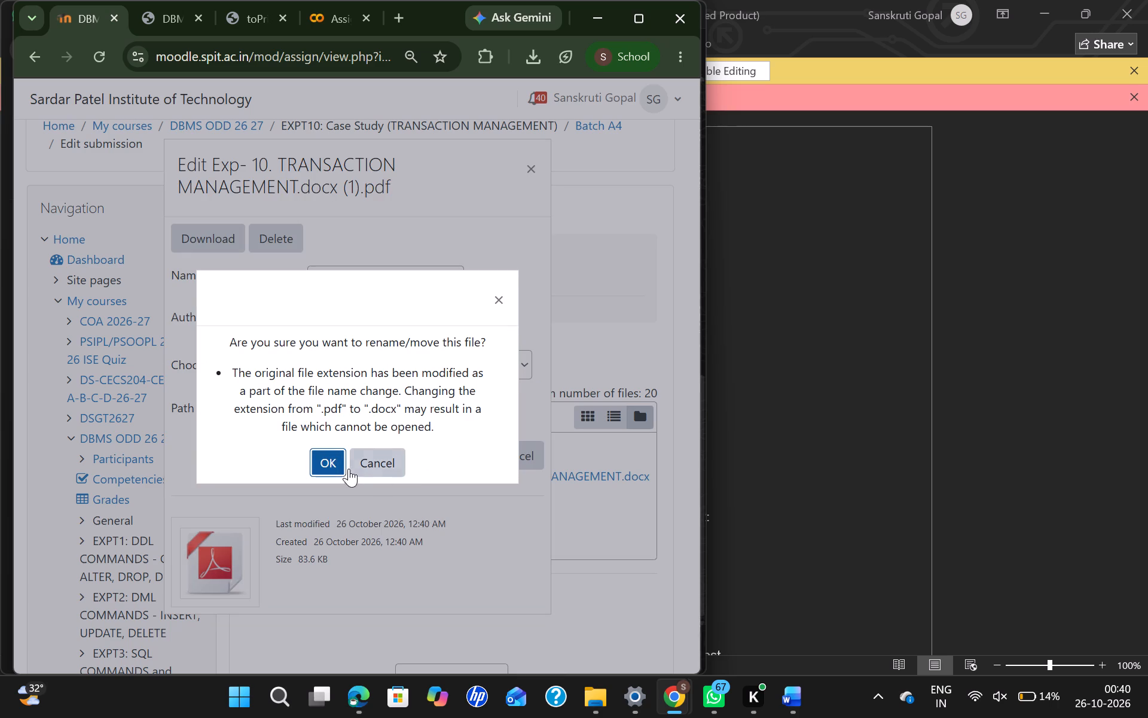
pyautogui.click(341, 459)
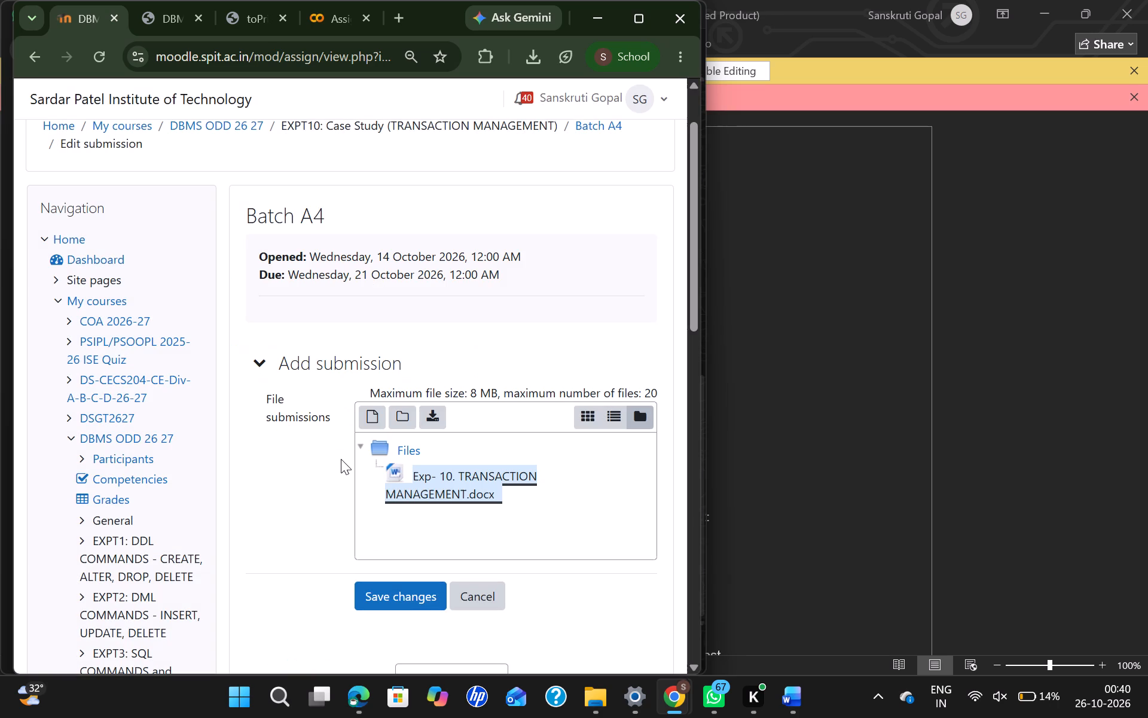
# Save the submission changes and download the submitted "Exp- 10. TRANSACTION MANAGEMENT.docx" file from the submission status.
pyautogui.click(413, 600)
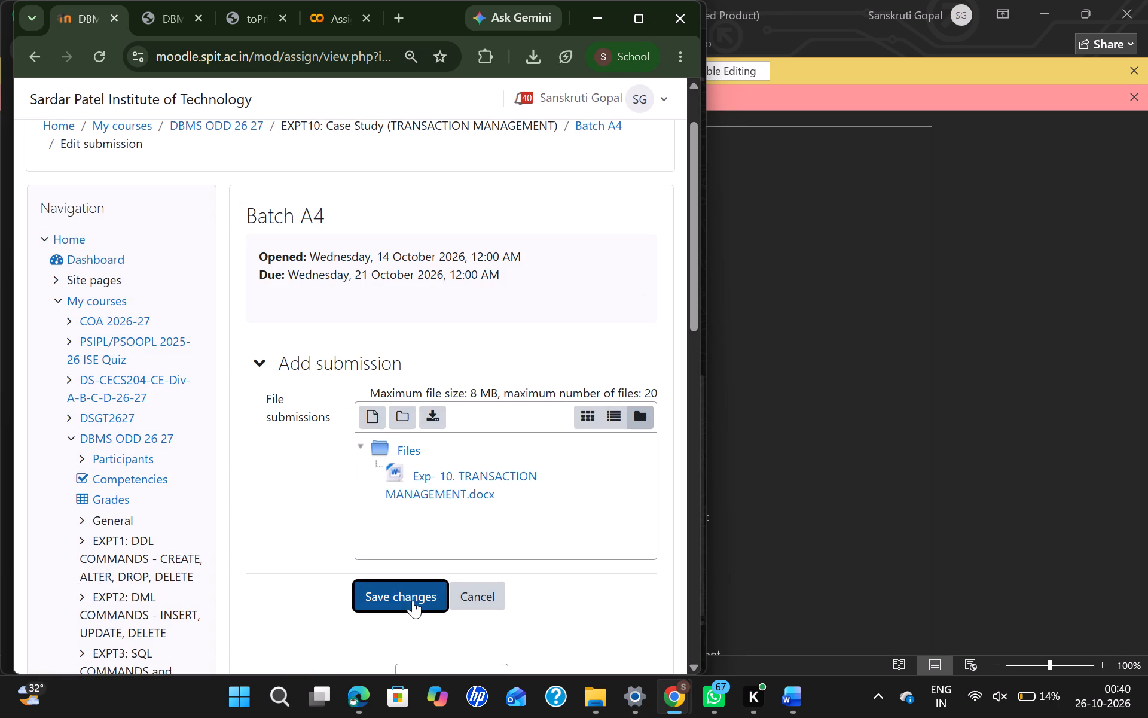
pyautogui.scroll(-2, 413, 600)
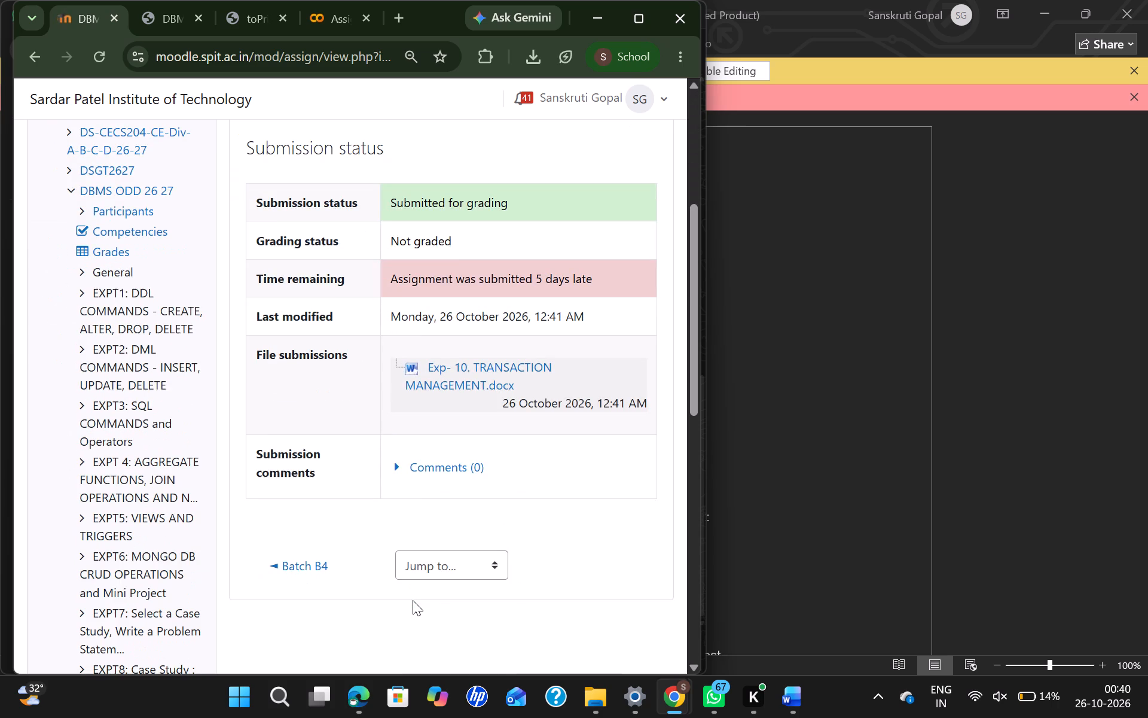
pyautogui.click(444, 366)
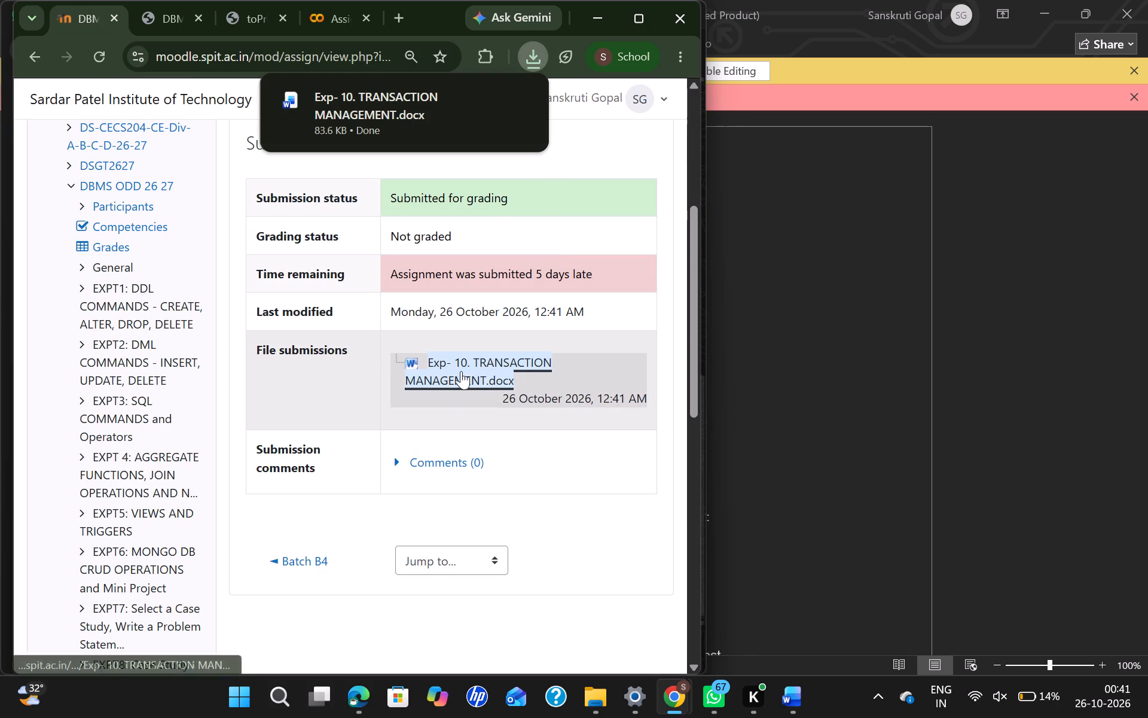
# Remove the submission from the EXPT10 Batch A4 assignment.
pyautogui.scroll(2, 436, 399)
pyautogui.click(405, 263)
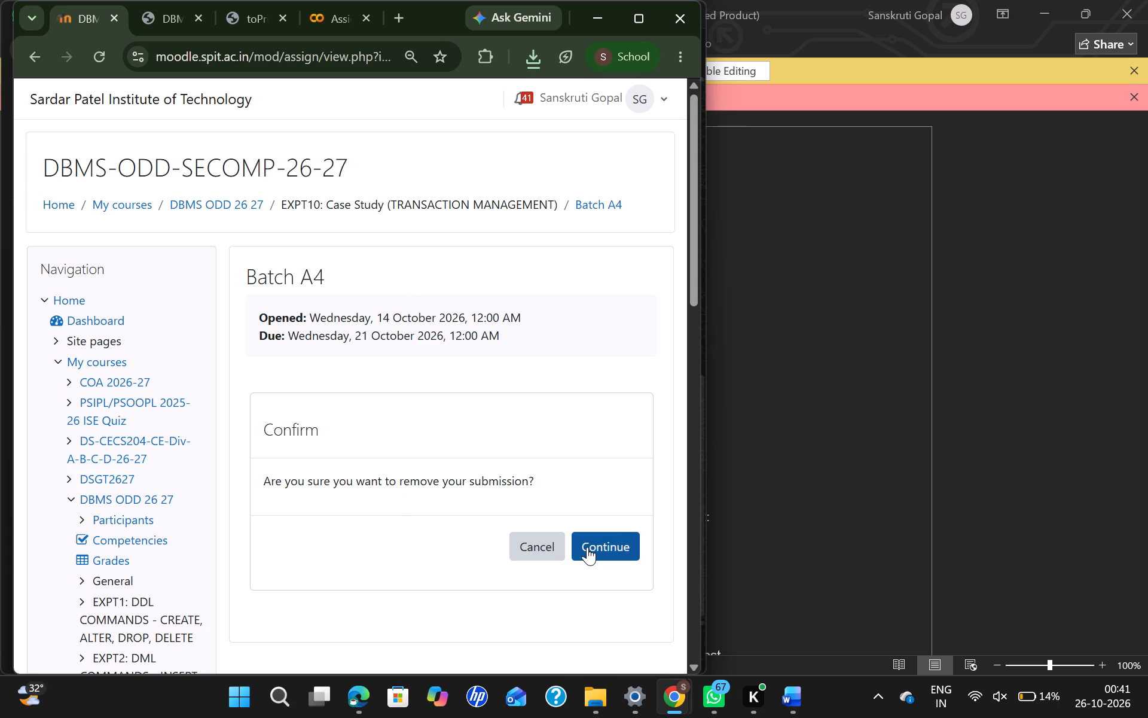
pyautogui.click(587, 547)
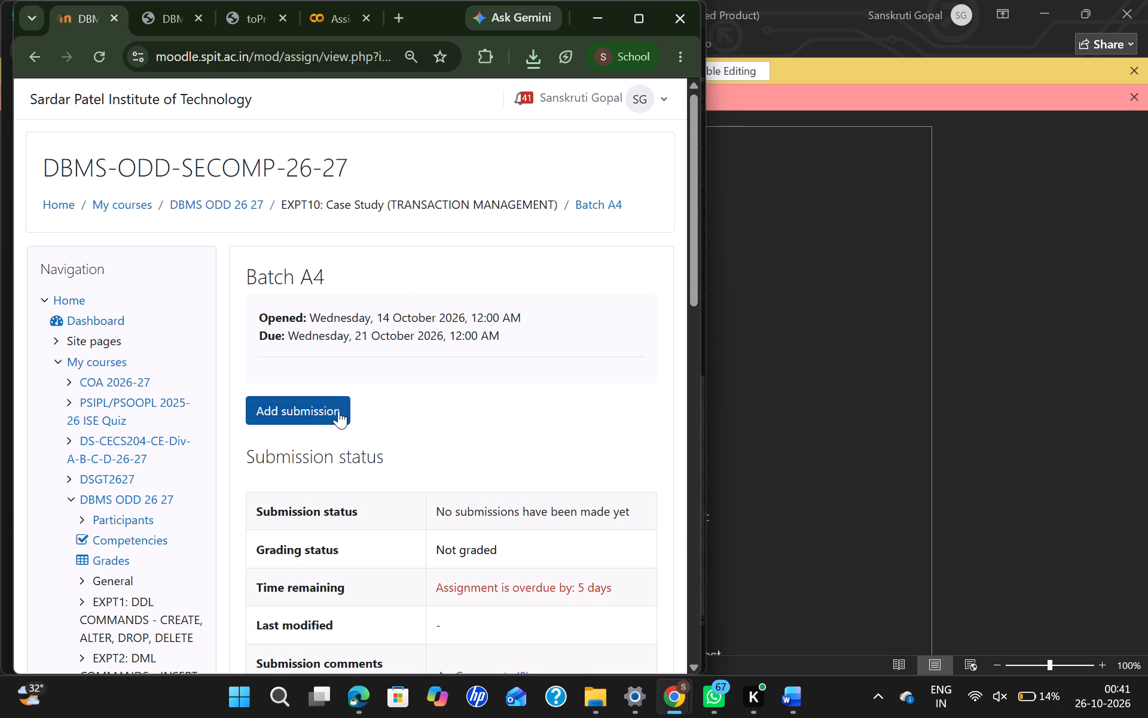
# Start a new EXPT10 submission and add the "Exp- 10. TRANSACTION MANAGEMENT.docx" file from the browser's recent downloads.
pyautogui.click(338, 410)
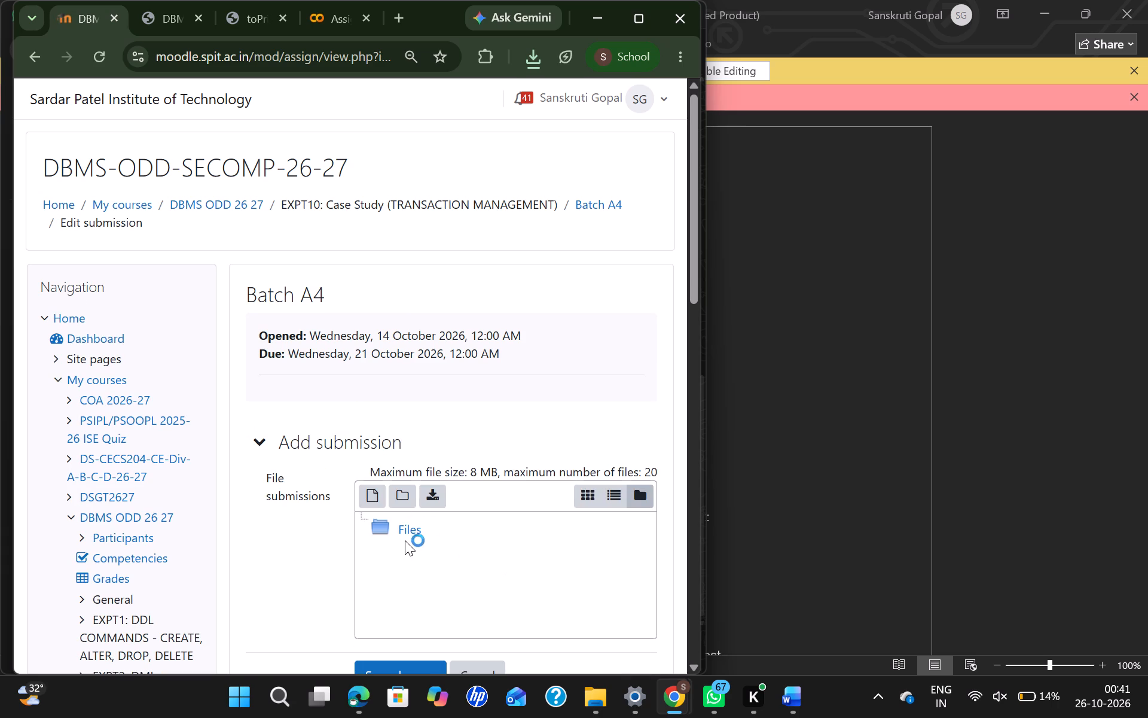
pyautogui.click(541, 59)
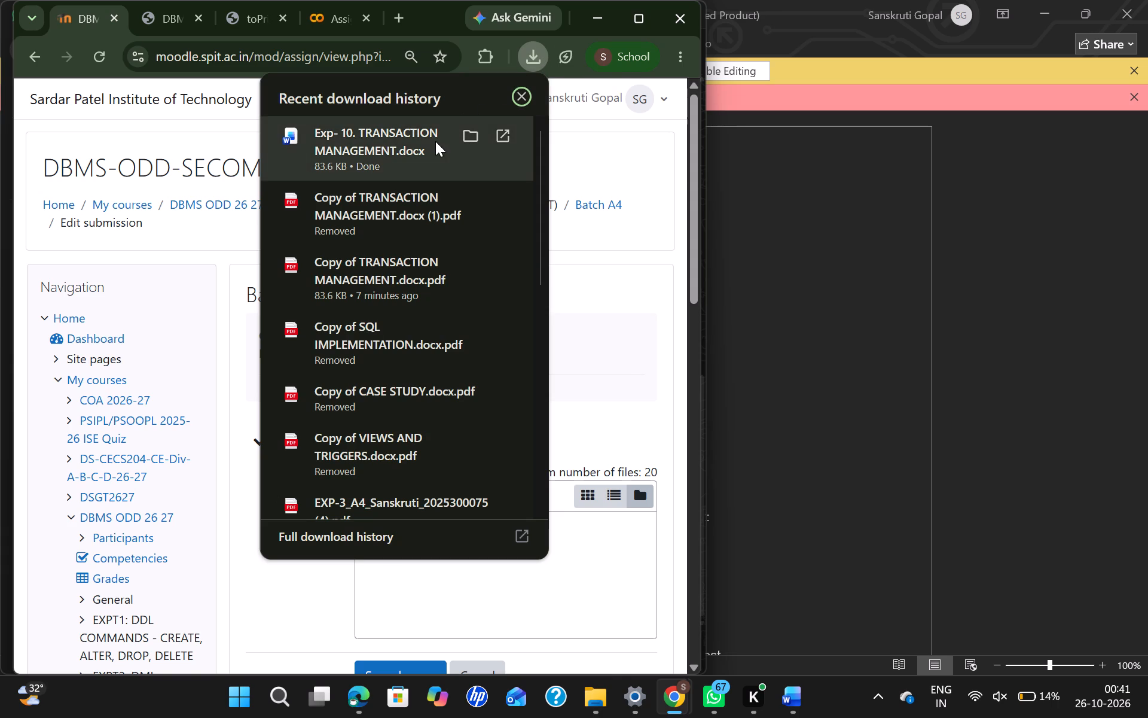
pyautogui.moveTo(435, 138); pyautogui.dragTo(480, 584)
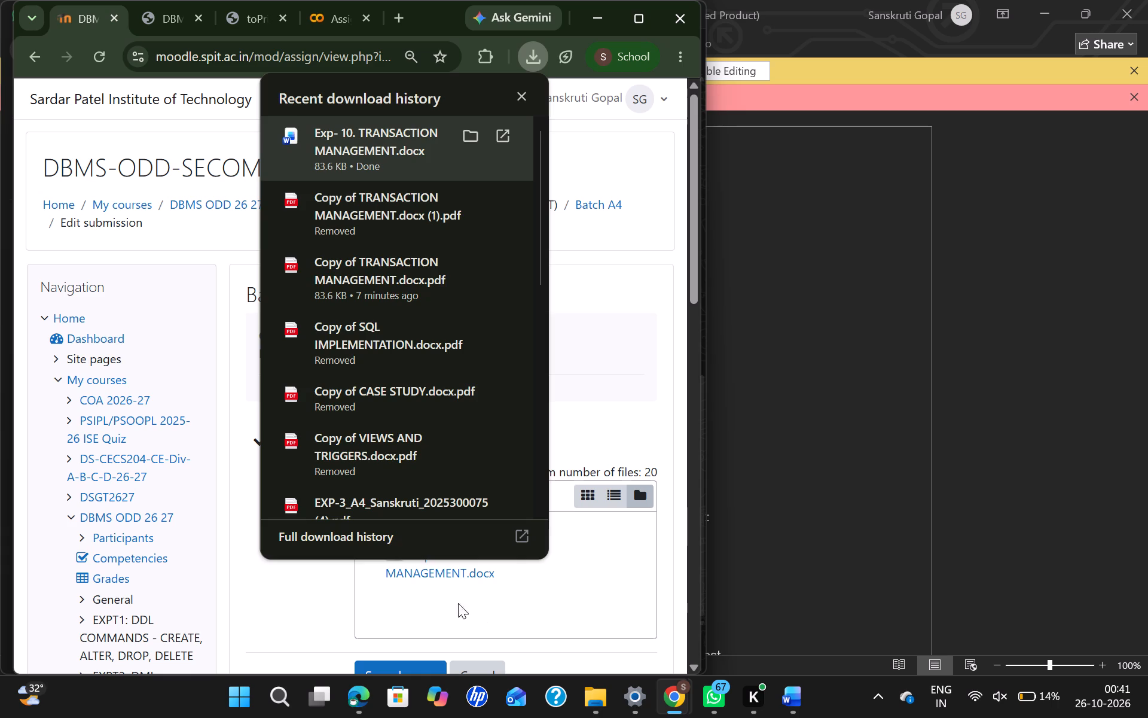
pyautogui.click(322, 582)
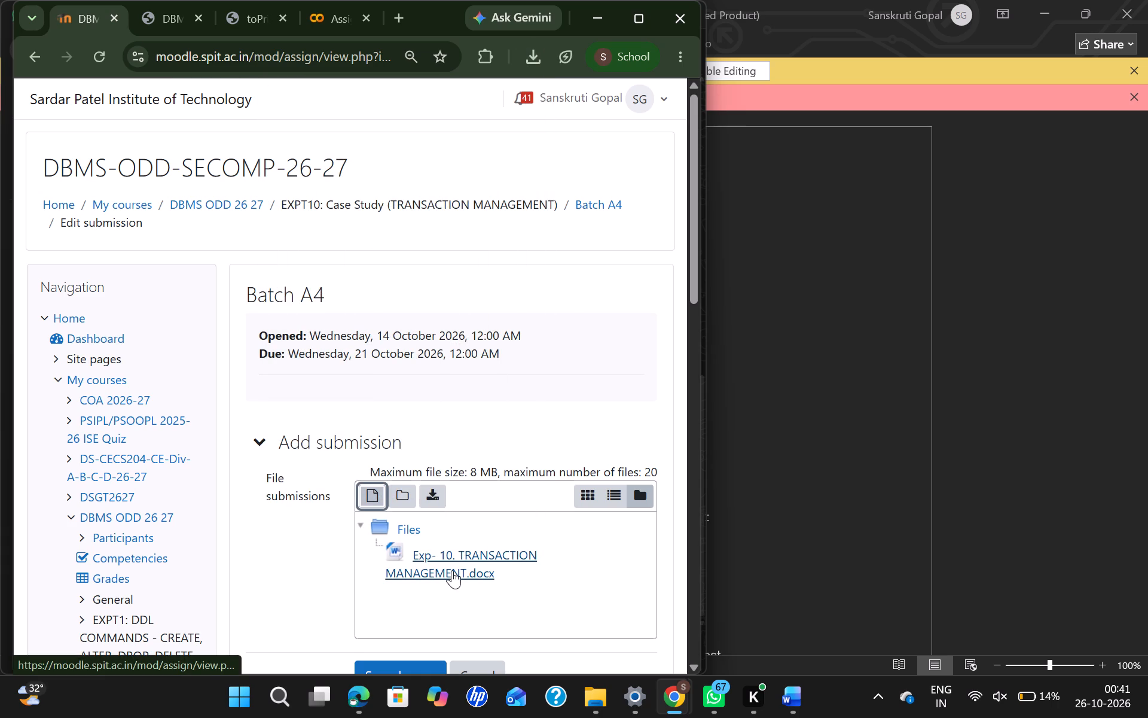
# Rename the uploaded submission file as "Exp- 10. TRANSACTION MANAGEMENT.docx.pdf", accepting the changed extension.
pyautogui.scroll(-1, 452, 570)
pyautogui.click(473, 477)
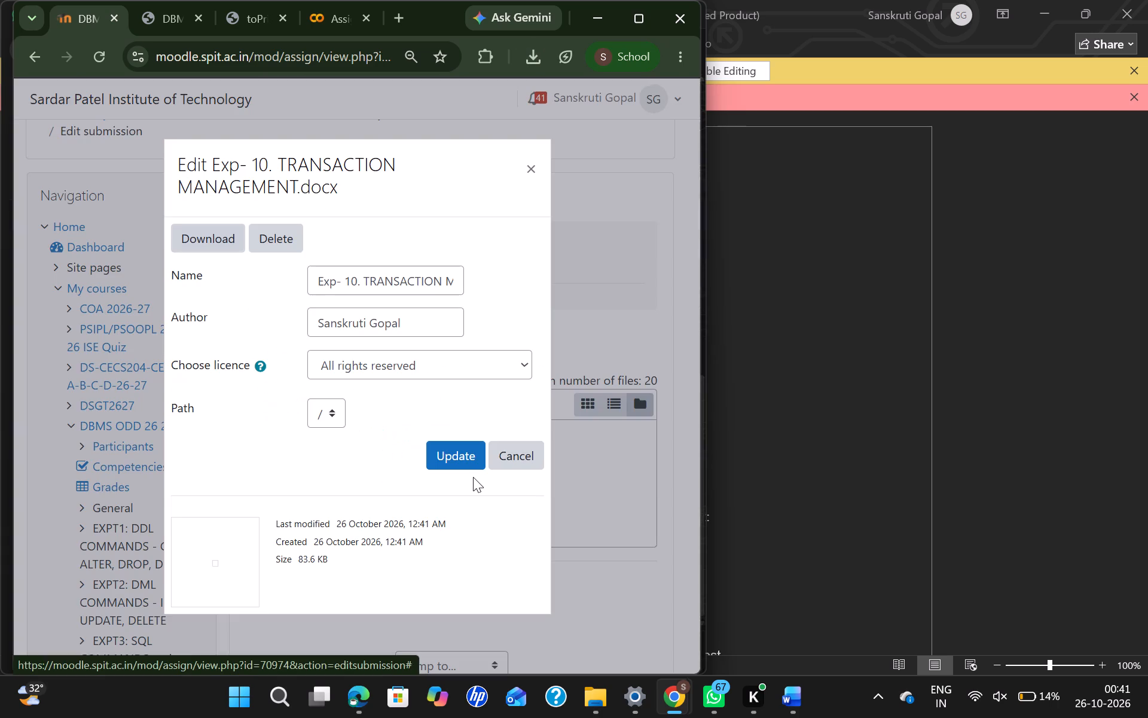
pyautogui.click(428, 293)
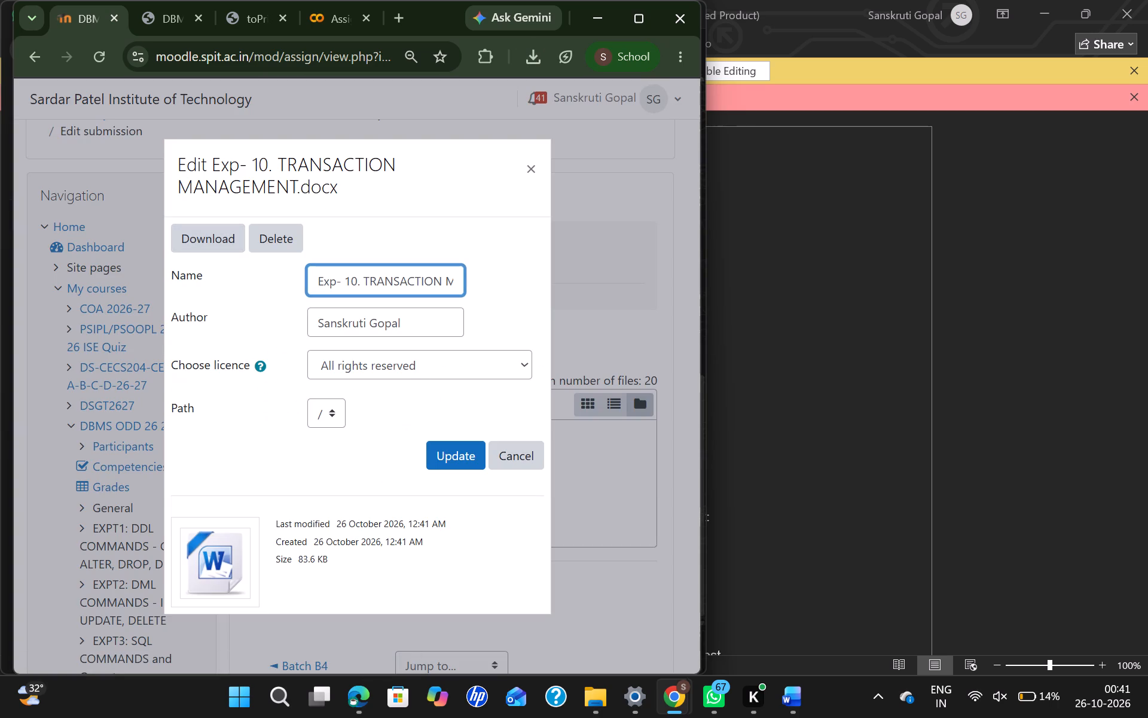
pyautogui.press('Right')
pyautogui.press('Right')
pyautogui.press('Right')
pyautogui.press('Right')
pyautogui.press('Right')
pyautogui.press('Right')
pyautogui.press('Right')
pyautogui.press('Right')
pyautogui.press('Right')
pyautogui.press('Right')
pyautogui.press('Right')
pyautogui.press('Right')
pyautogui.press('Right')
pyautogui.press('Right')
pyautogui.press('Right')
pyautogui.press('Right')
pyautogui.press('Right')
pyautogui.press('Right')
pyautogui.press('Right')
pyautogui.press('Right')
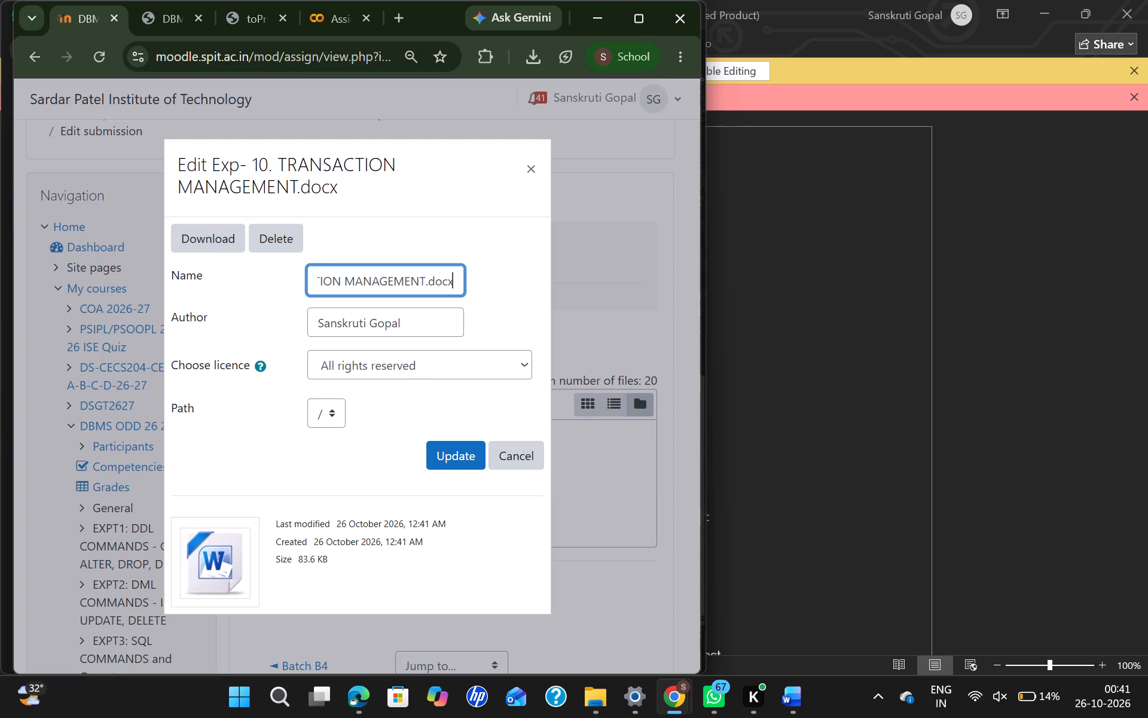
pyautogui.press('.')
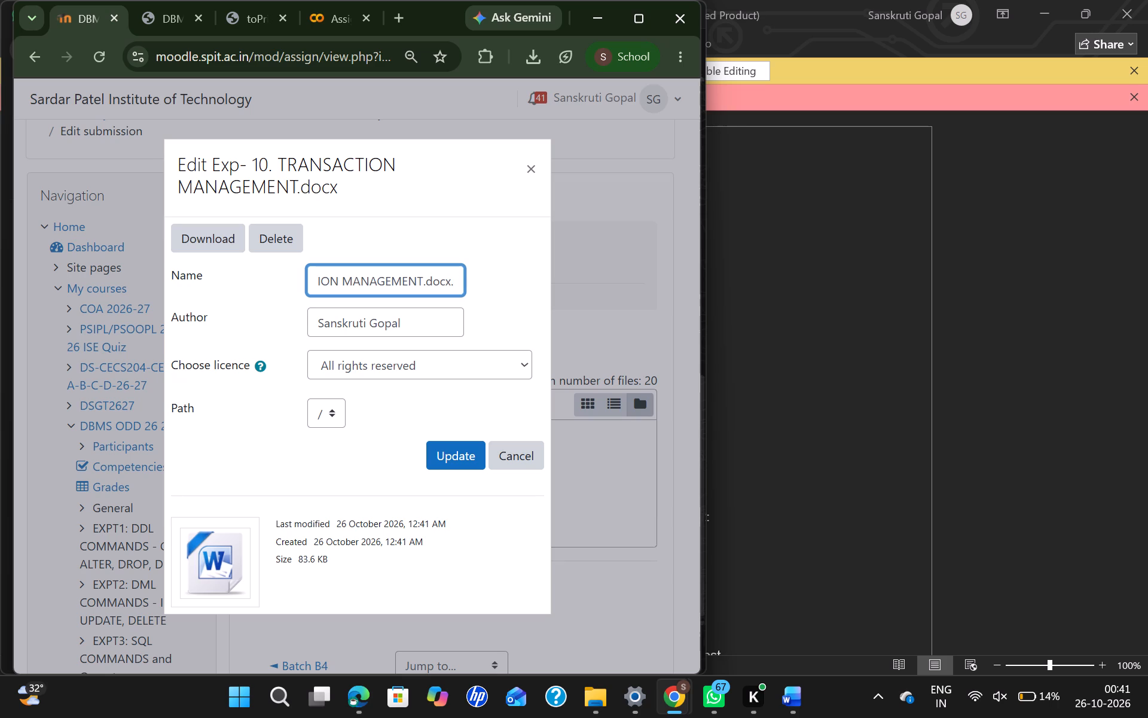
pyautogui.write('pdf')
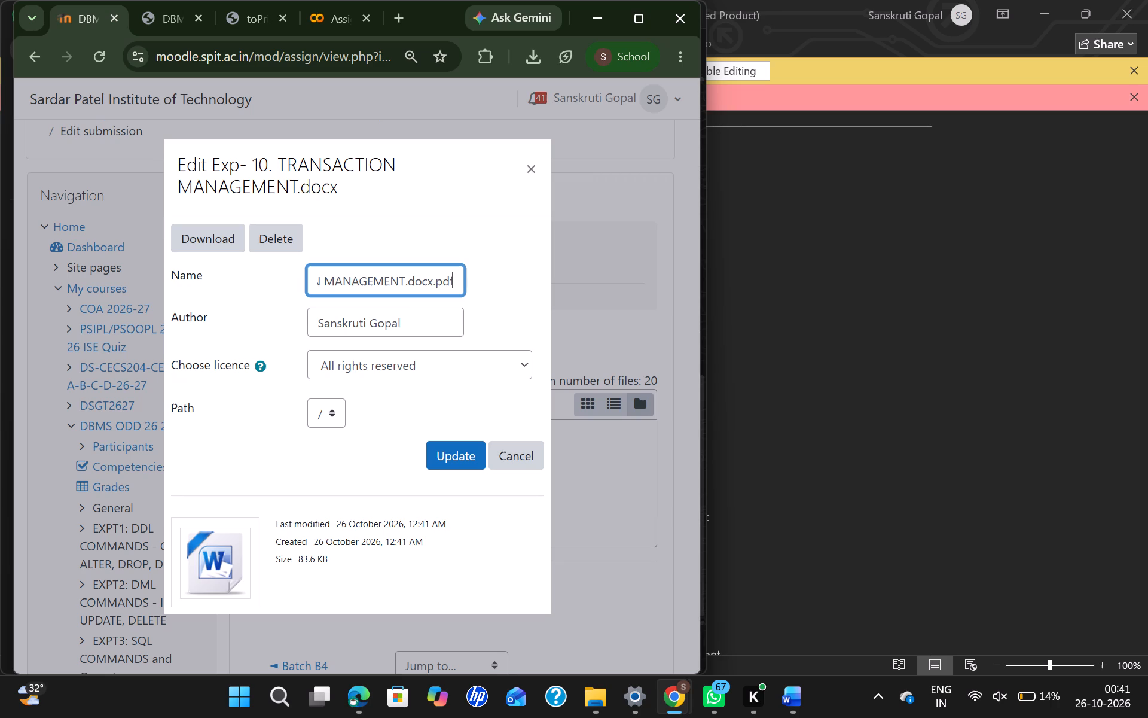
pyautogui.click(463, 460)
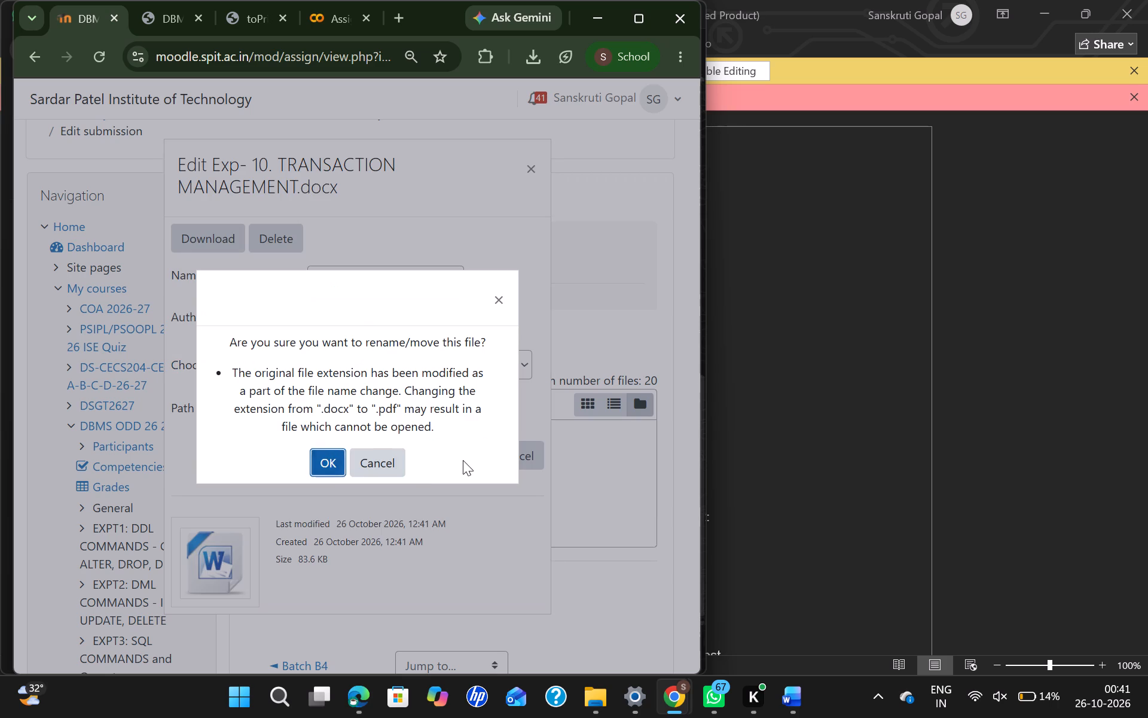
pyautogui.click(335, 461)
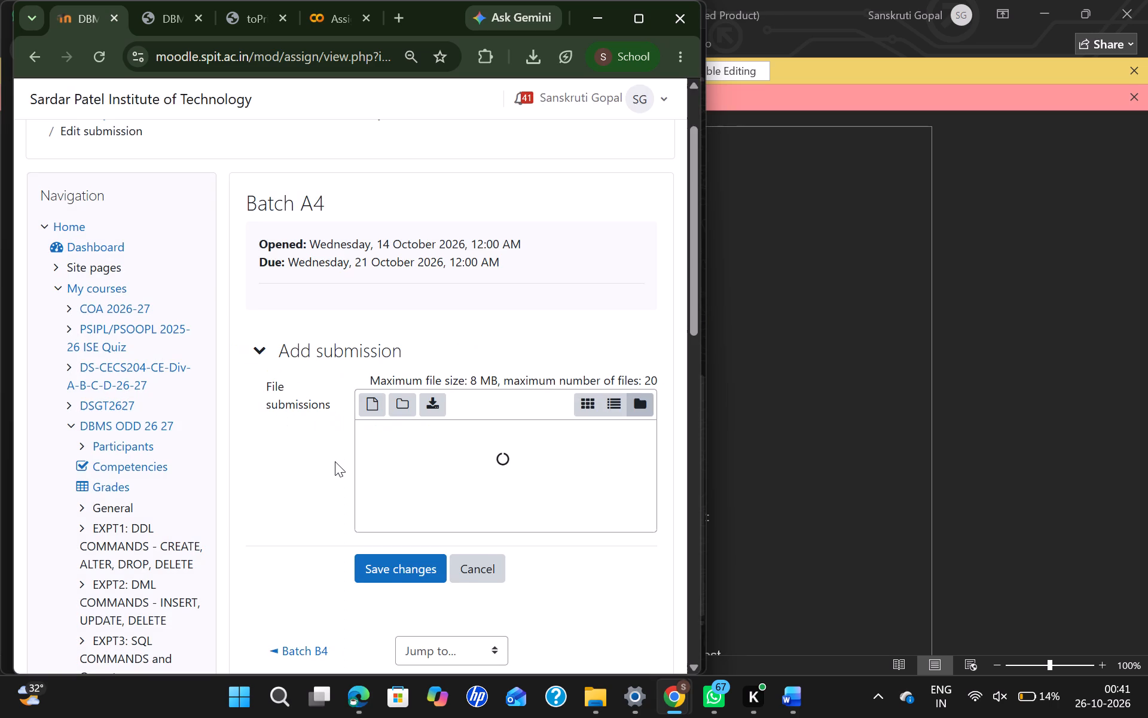
# Save the EXPT10 submission and download the submitted "Exp- 10. TRANSACTION MANAGEMENT.docx.pdf" file from the submission status.
pyautogui.click(413, 591)
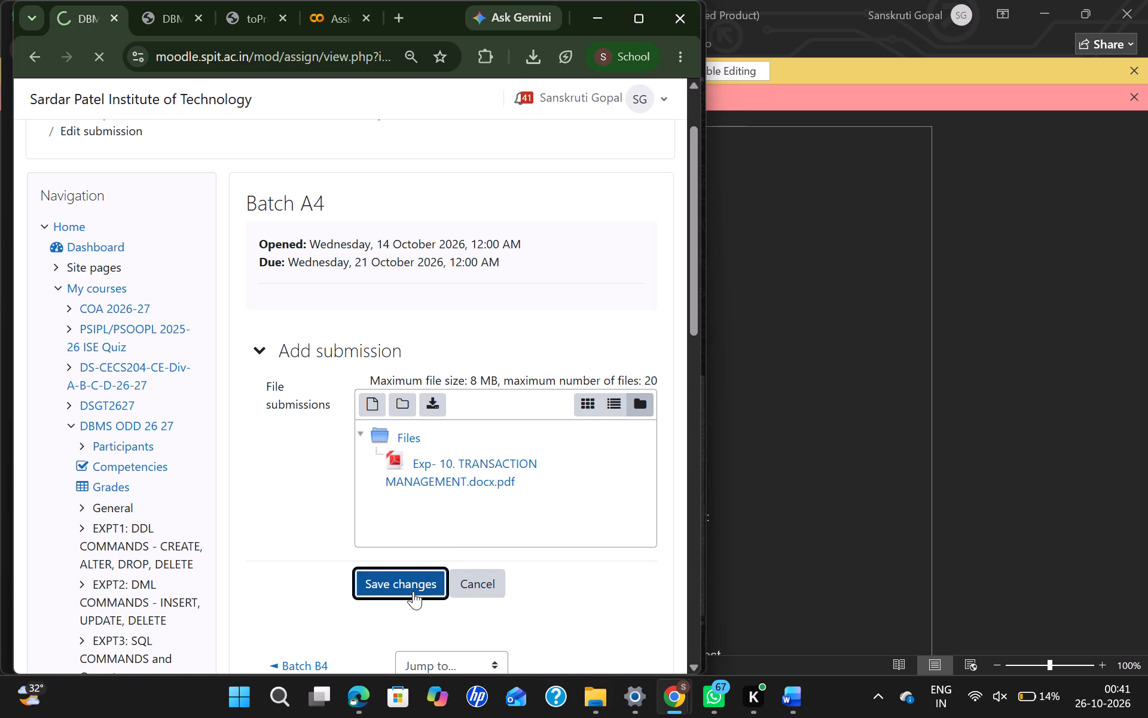
pyautogui.scroll(-2, 413, 591)
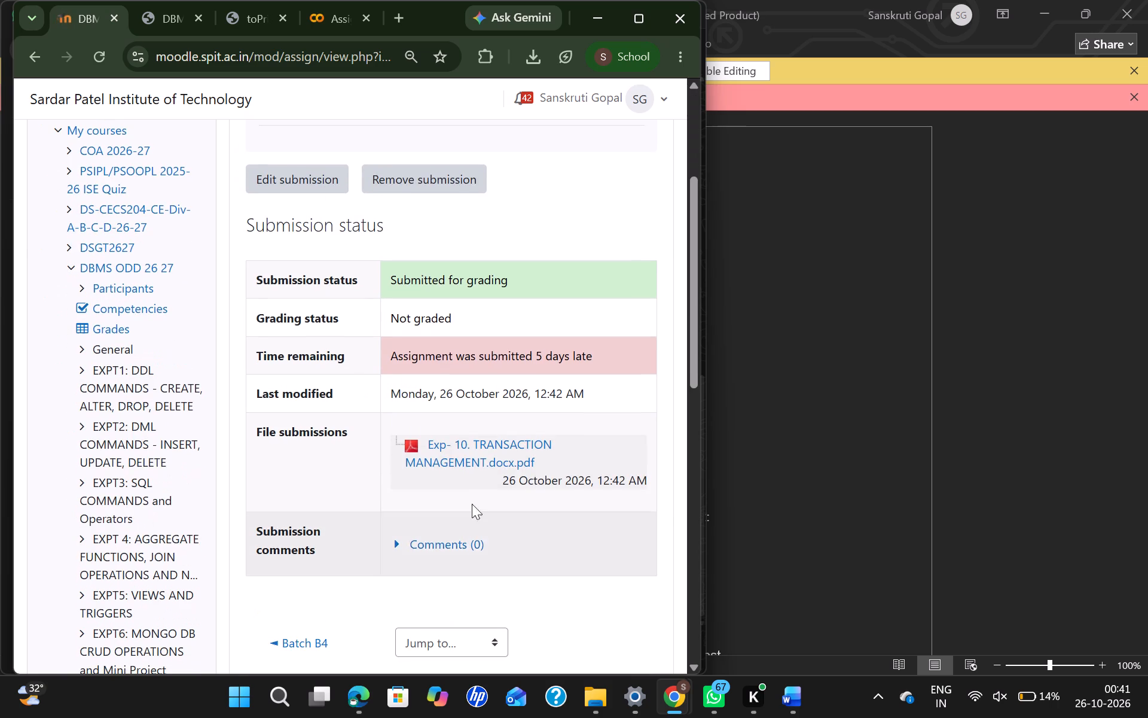
pyautogui.doubleClick(474, 460)
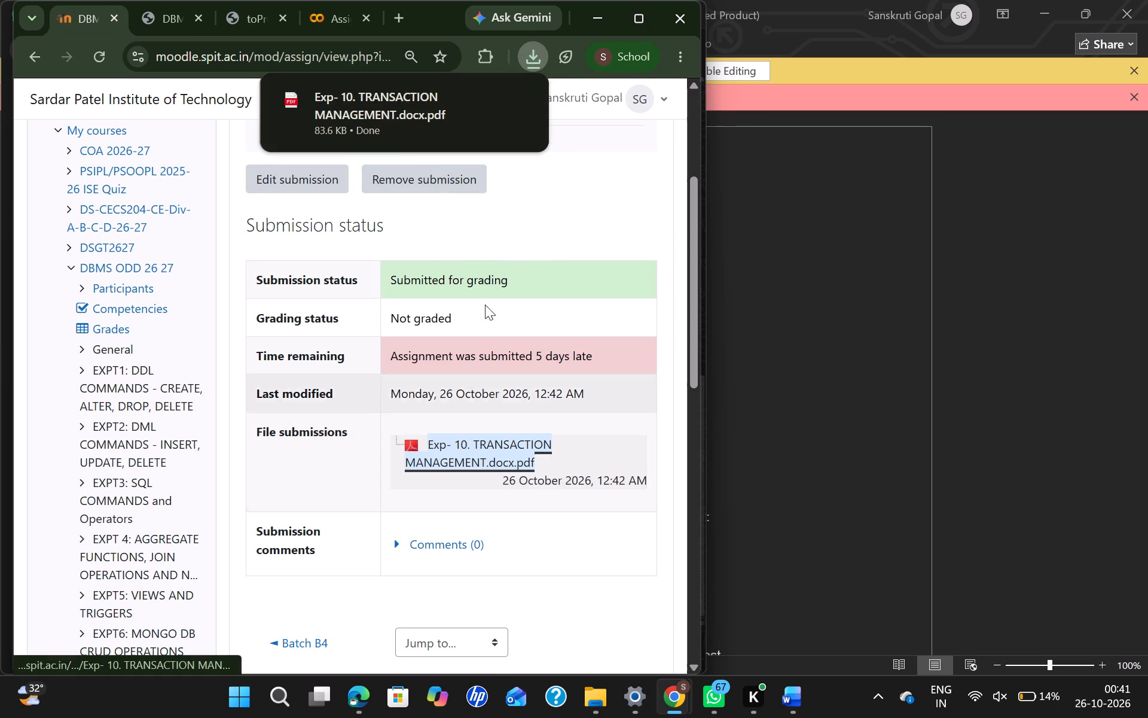
pyautogui.click(491, 188)
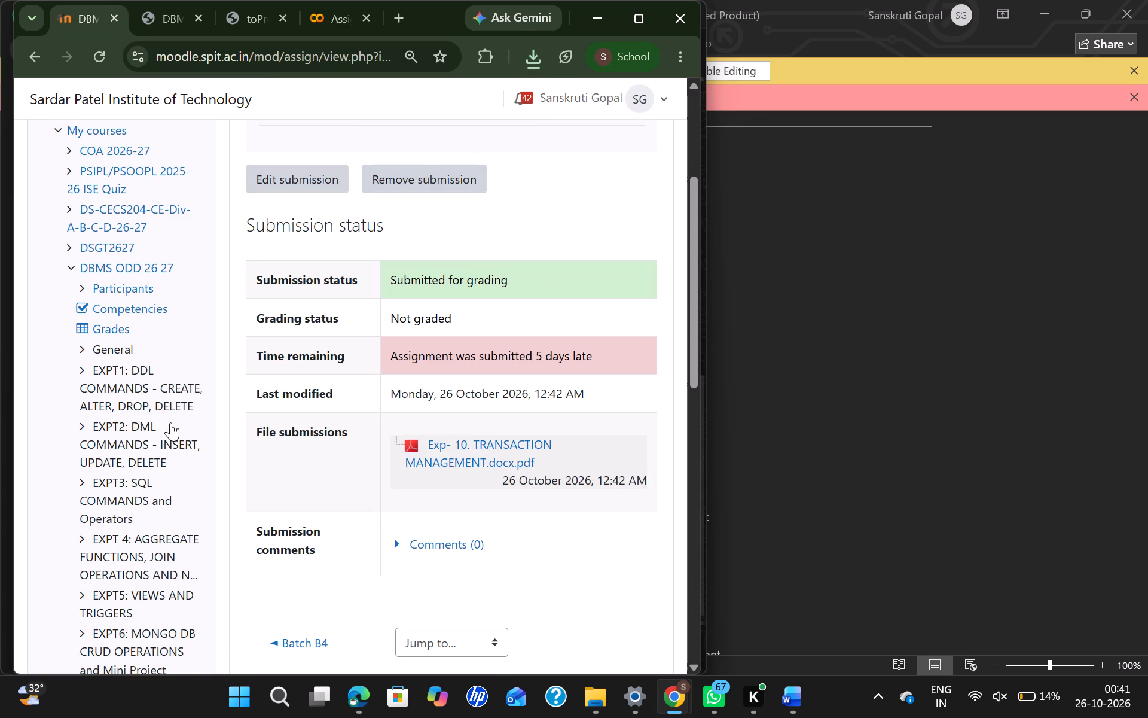
# Expand EXPT9: Case Study (PROCEDURE AND FUNCTION) in the course navigation and open its "Stored procedure and functions" resource.
pyautogui.scroll(-2, 170, 422)
pyautogui.scroll(-1, 161, 501)
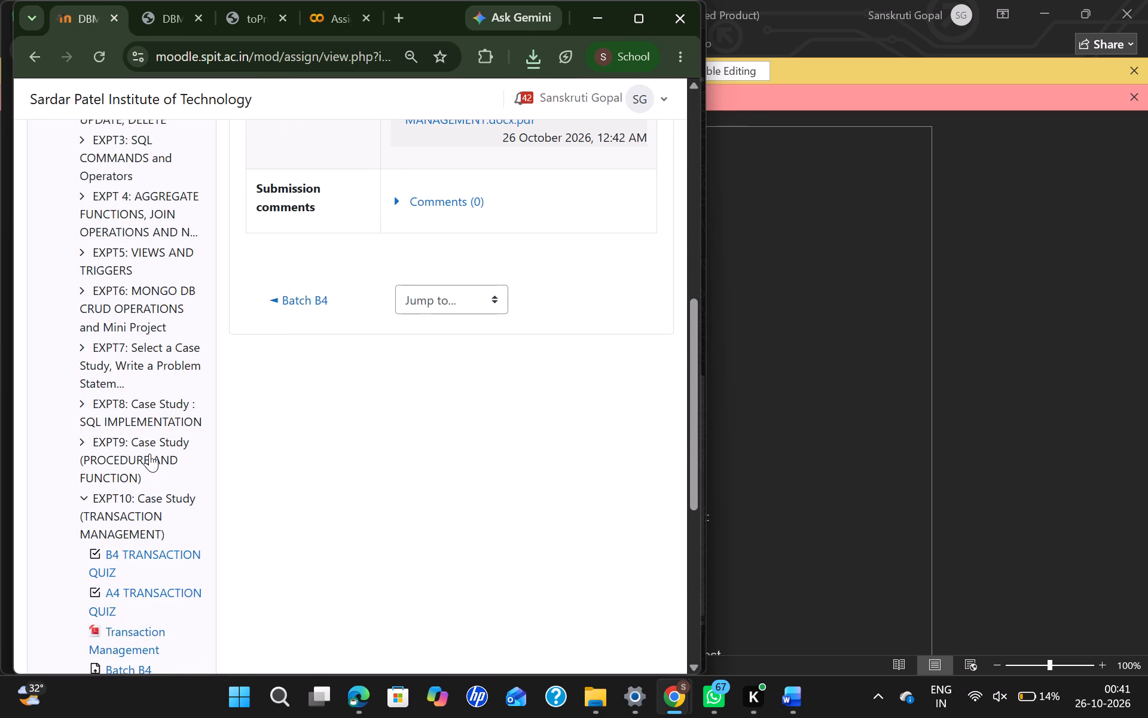
pyautogui.click(149, 454)
pyautogui.click(141, 536)
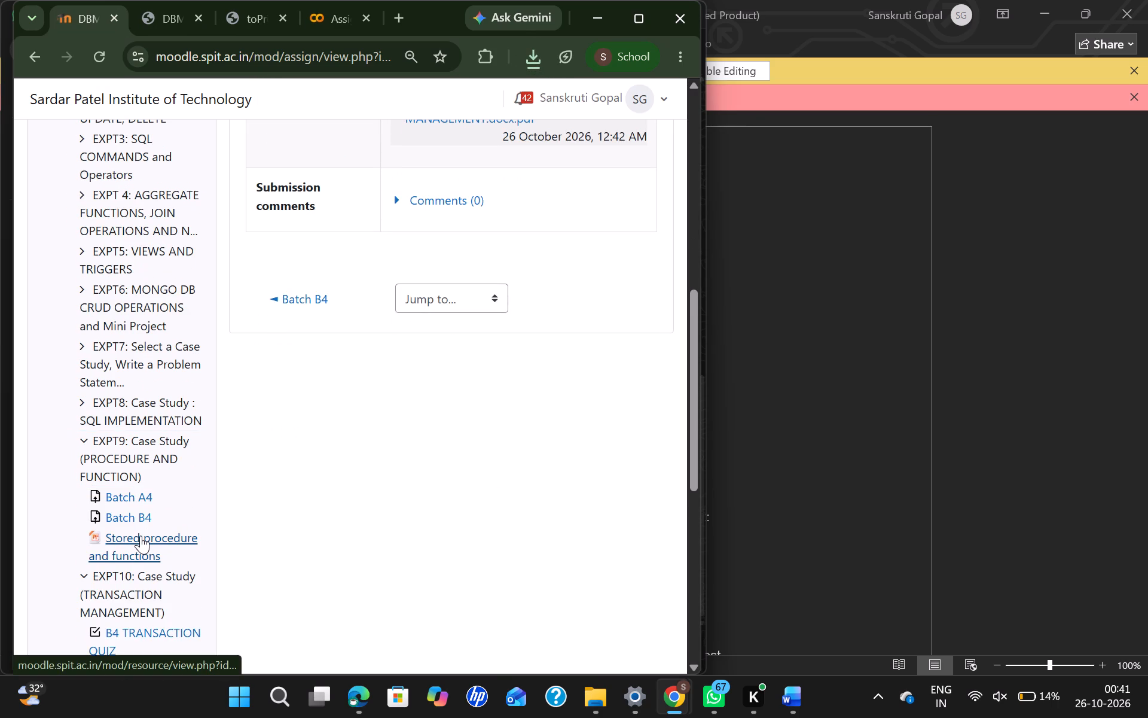
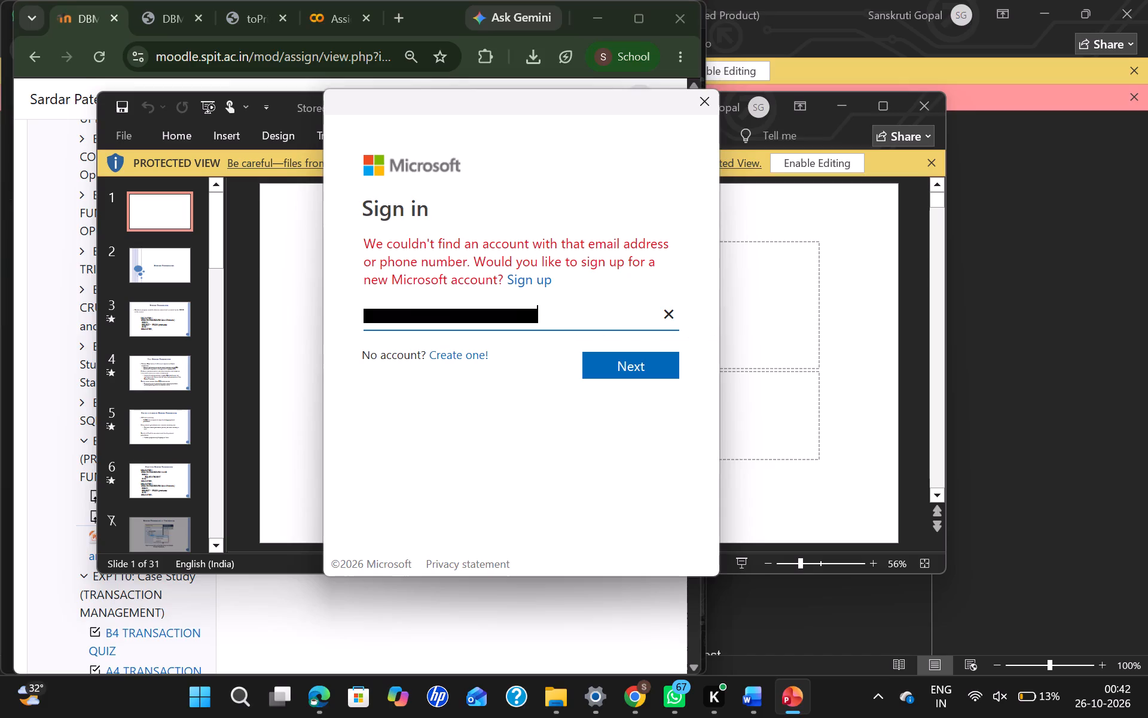
# Submit the account on the Microsoft sign-in prompt and dismiss the Get started with Microsoft 365 offer over the presentation.
pyautogui.click(609, 373)
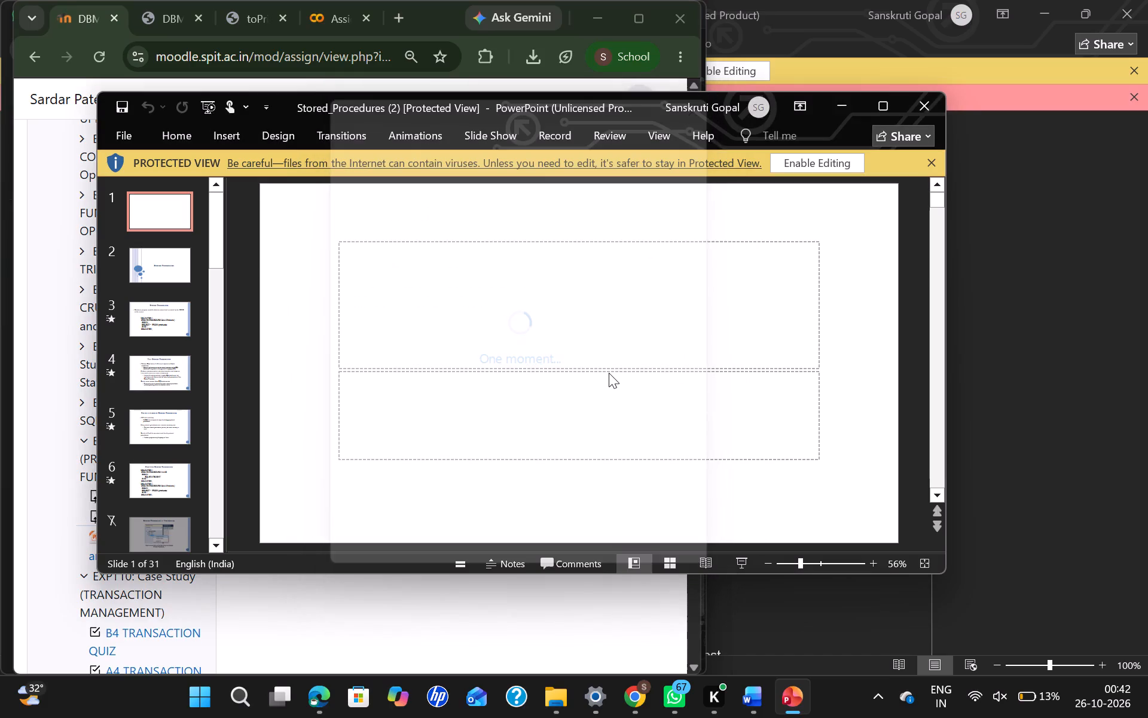
pyautogui.scroll(-2, 594, 373)
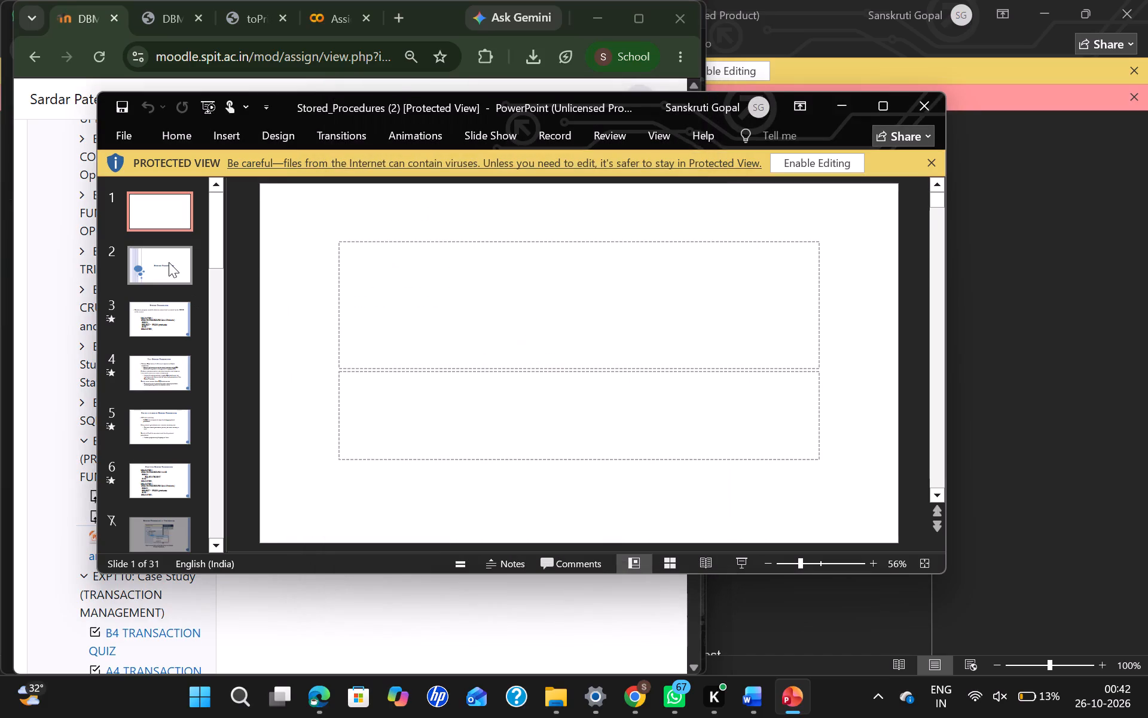
pyautogui.click(169, 262)
pyautogui.click(171, 307)
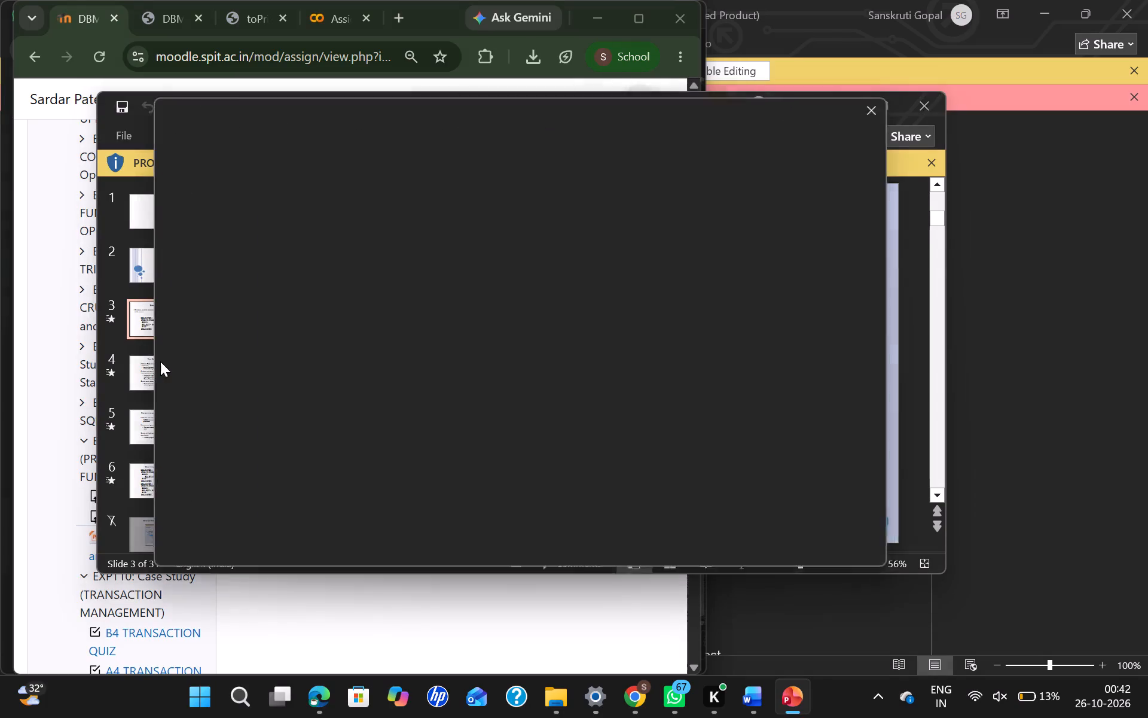
pyautogui.click(884, 105)
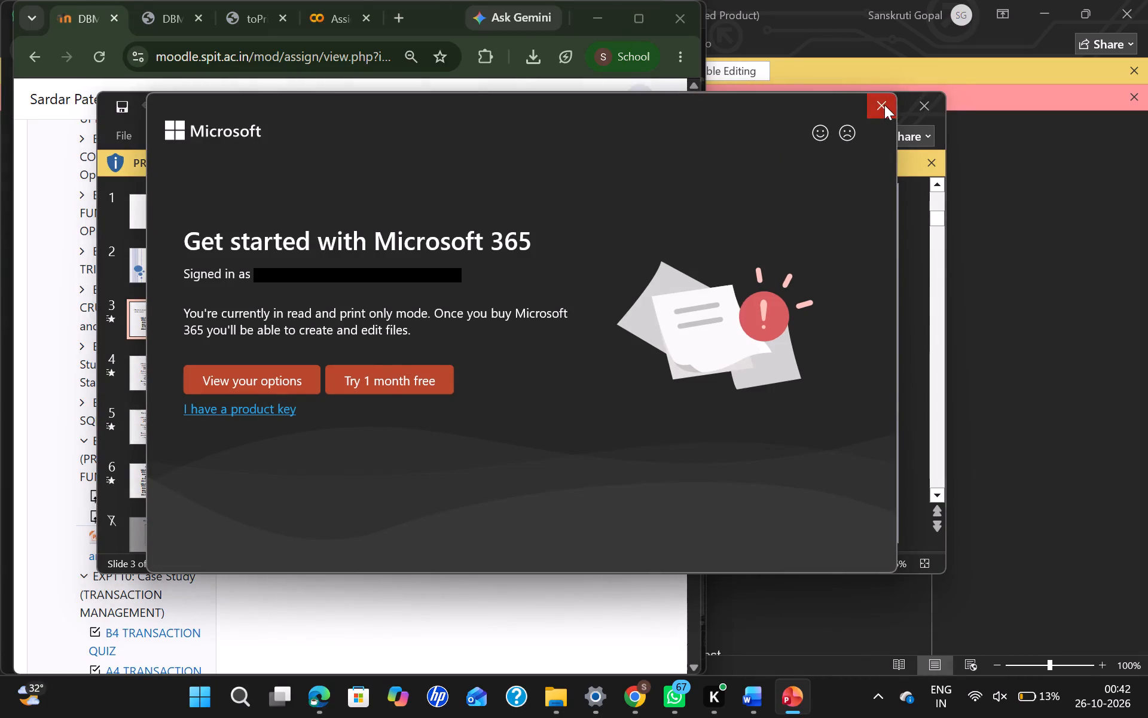
pyautogui.click(880, 103)
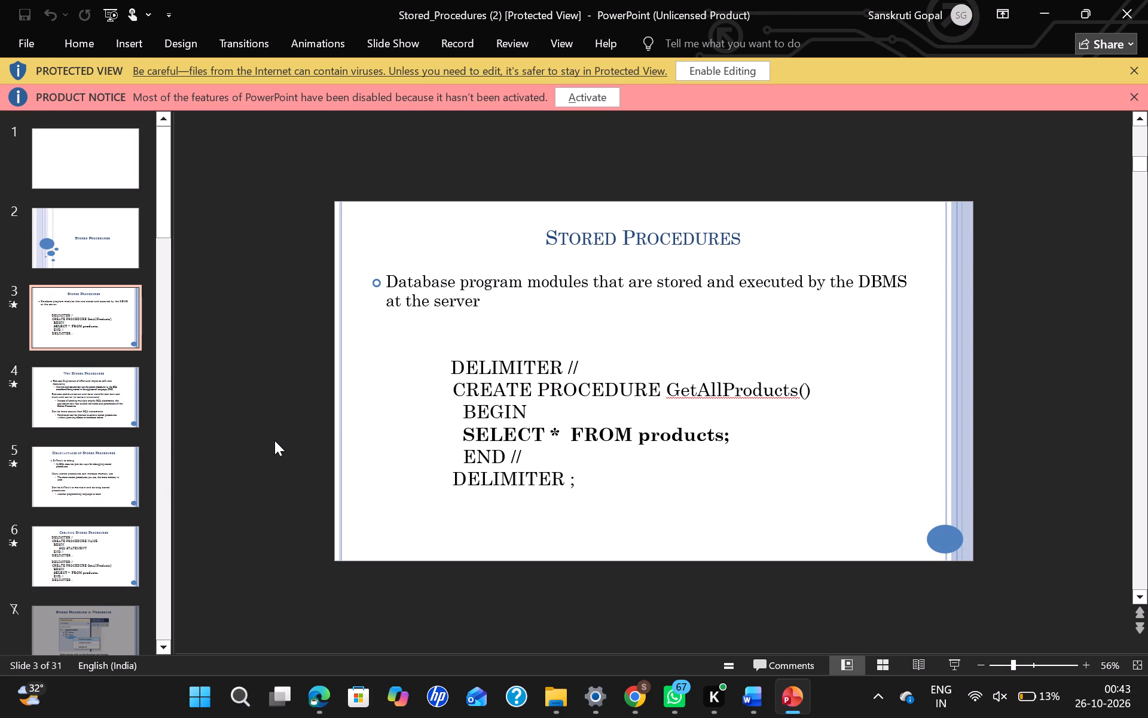
# Examine the Stored_Procedures (2) slides on creating procedures and variables, and the closing slides on While and infinite loops.
pyautogui.click(110, 421)
pyautogui.click(111, 333)
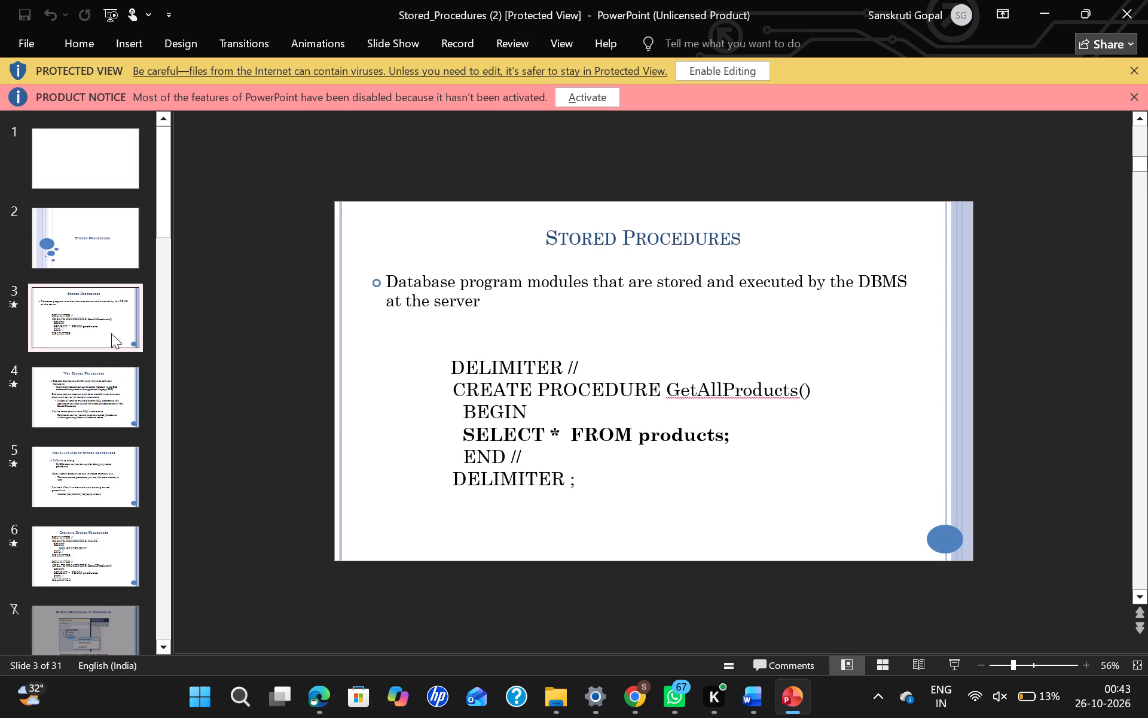
pyautogui.click(101, 439)
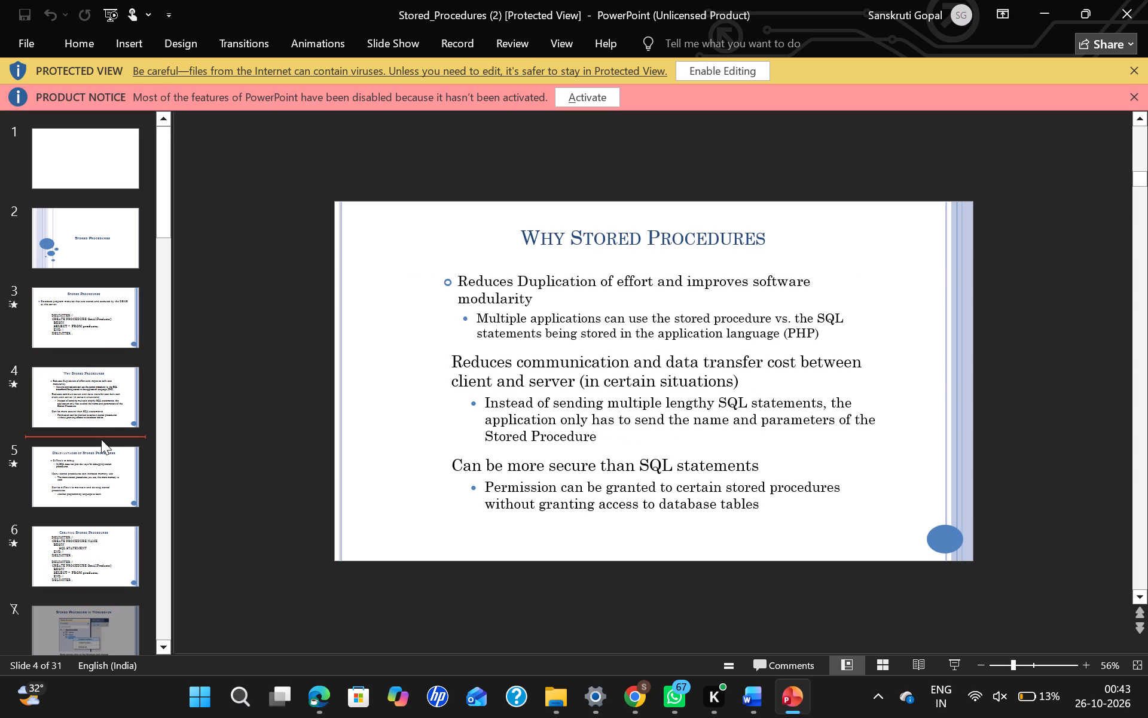
pyautogui.click(106, 495)
pyautogui.click(94, 552)
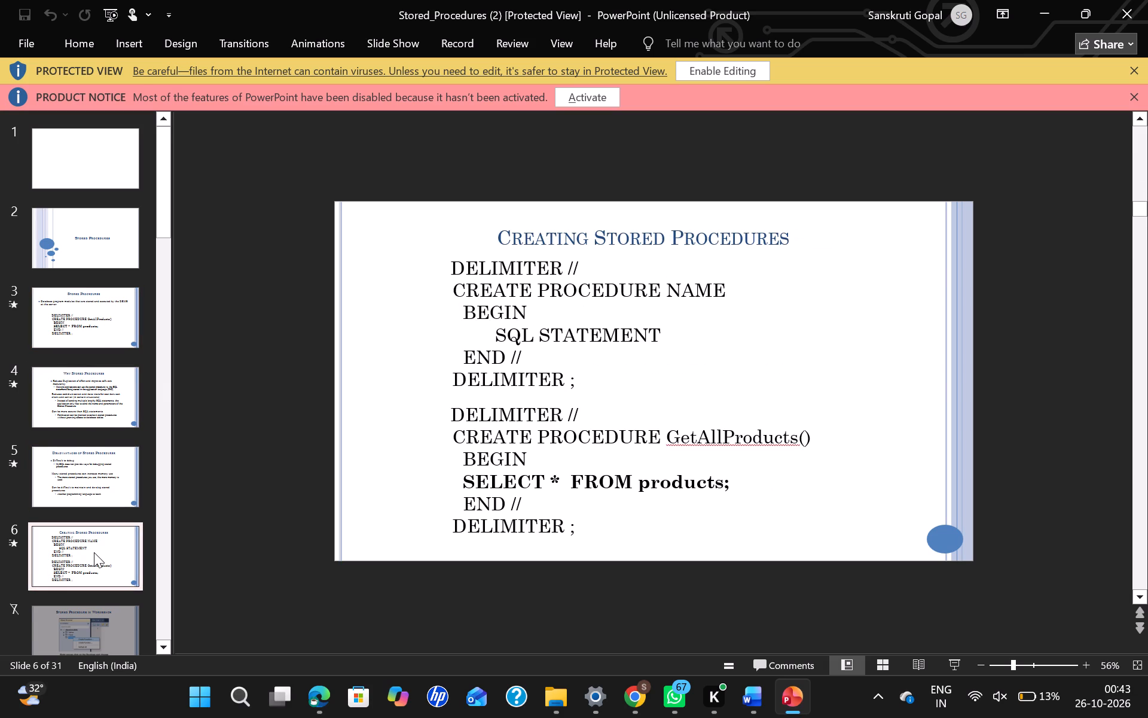
pyautogui.click(95, 538)
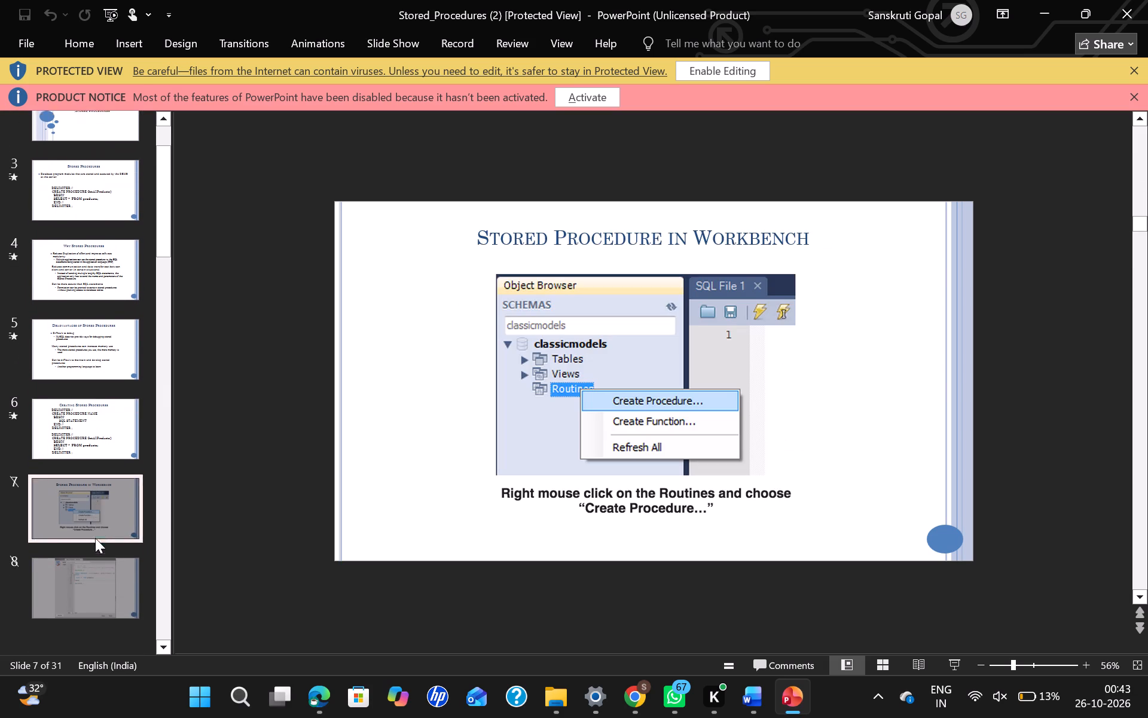
pyautogui.click(95, 538)
pyautogui.click(84, 596)
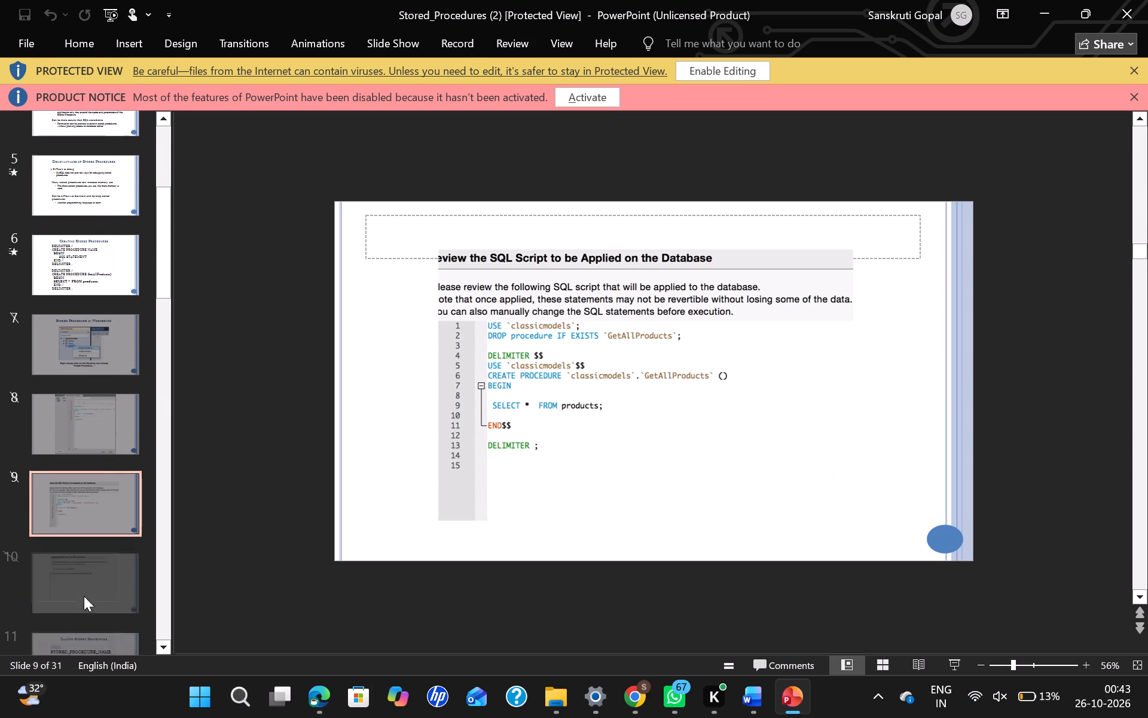
pyautogui.scroll(-2, 84, 596)
pyautogui.click(84, 596)
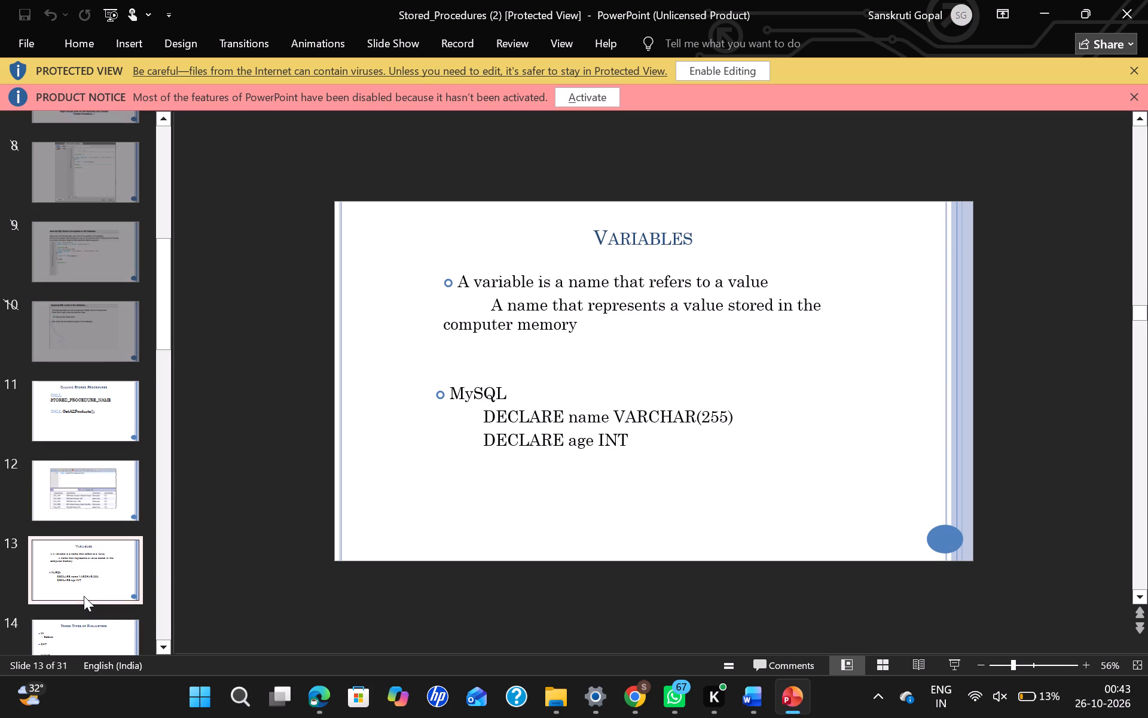
pyautogui.scroll(-14, 84, 596)
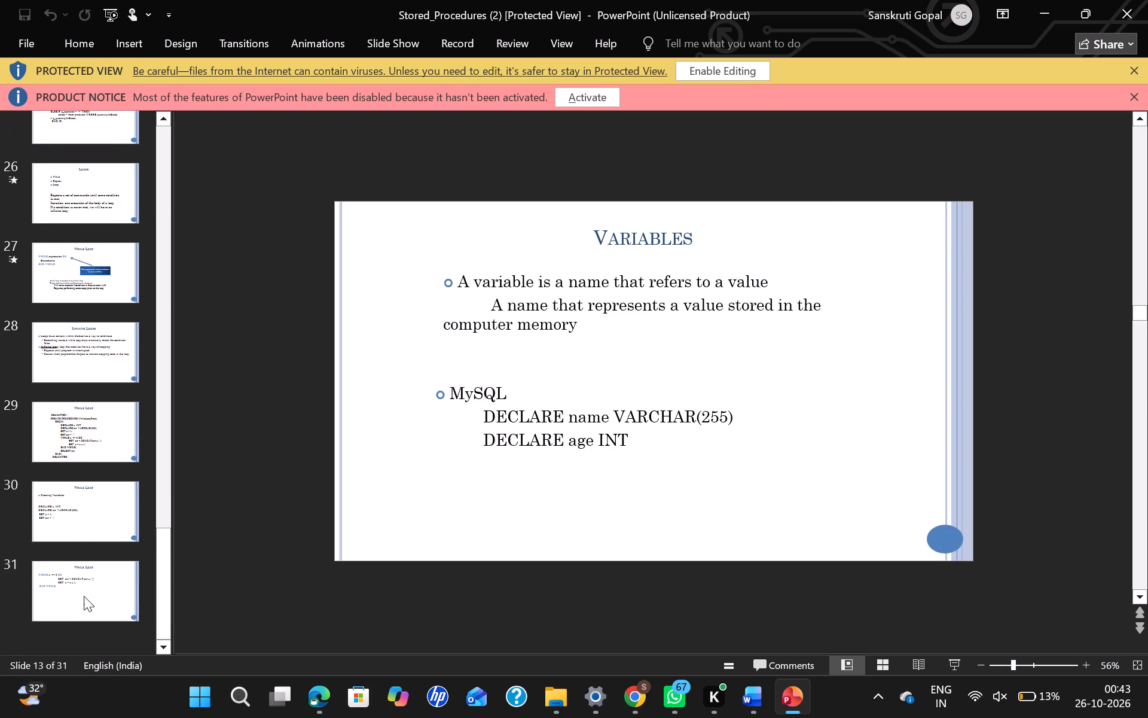
pyautogui.click(84, 589)
pyautogui.click(87, 538)
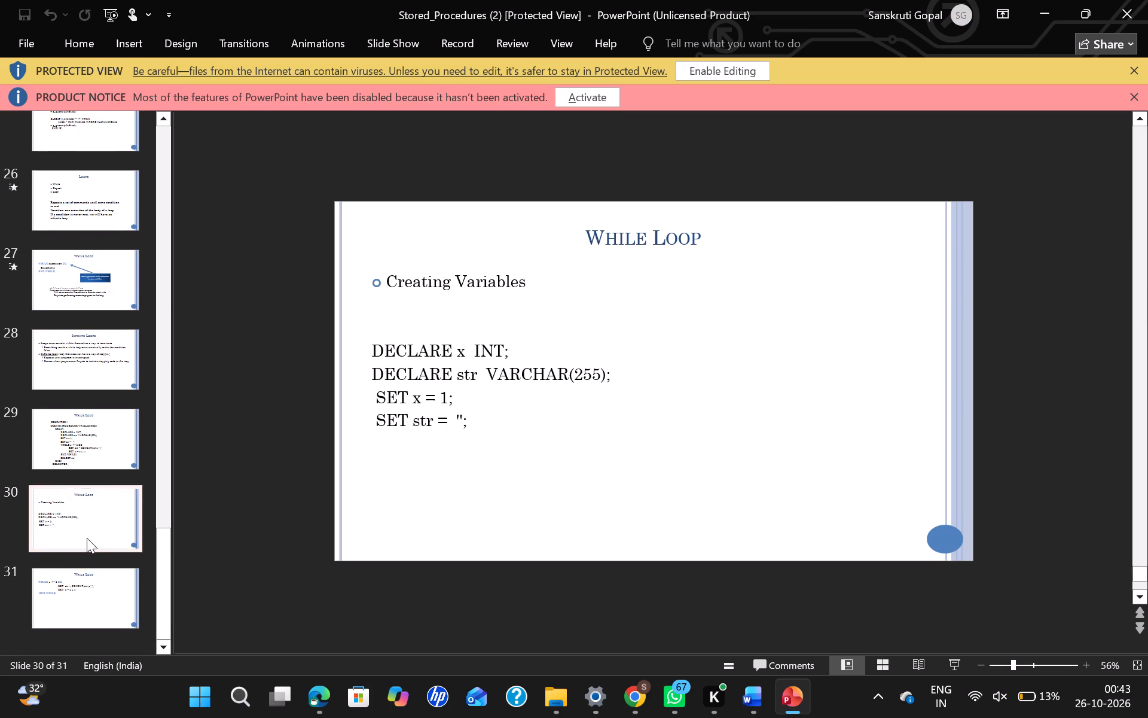
pyautogui.click(89, 476)
pyautogui.click(81, 387)
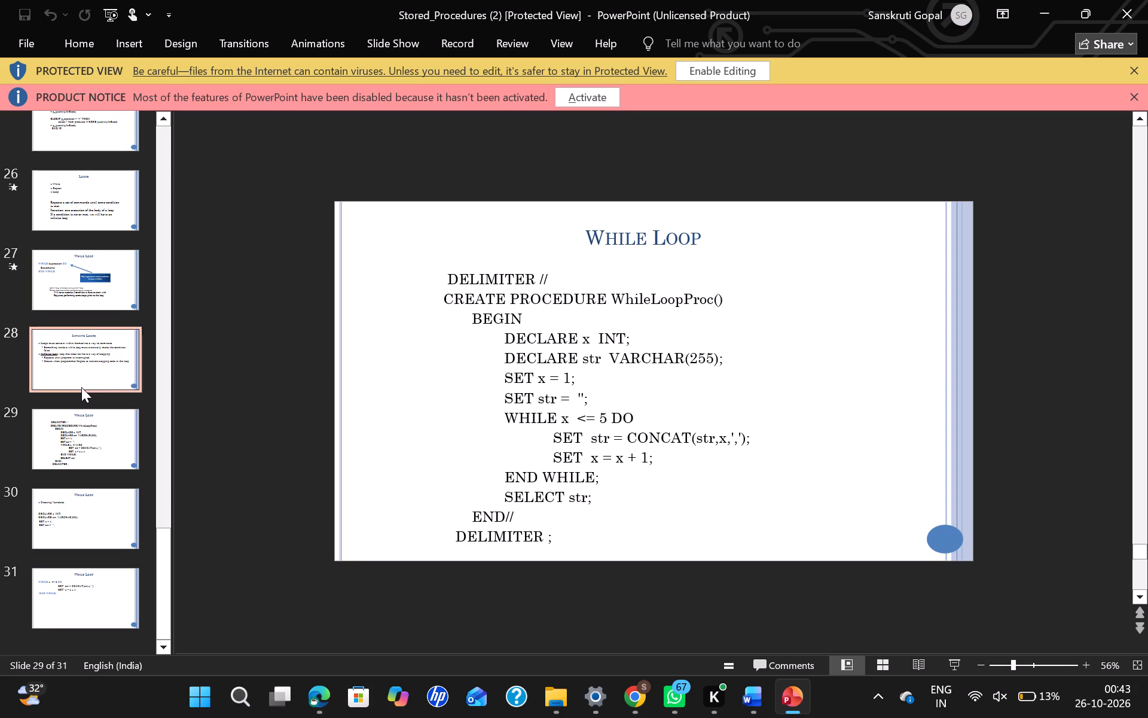
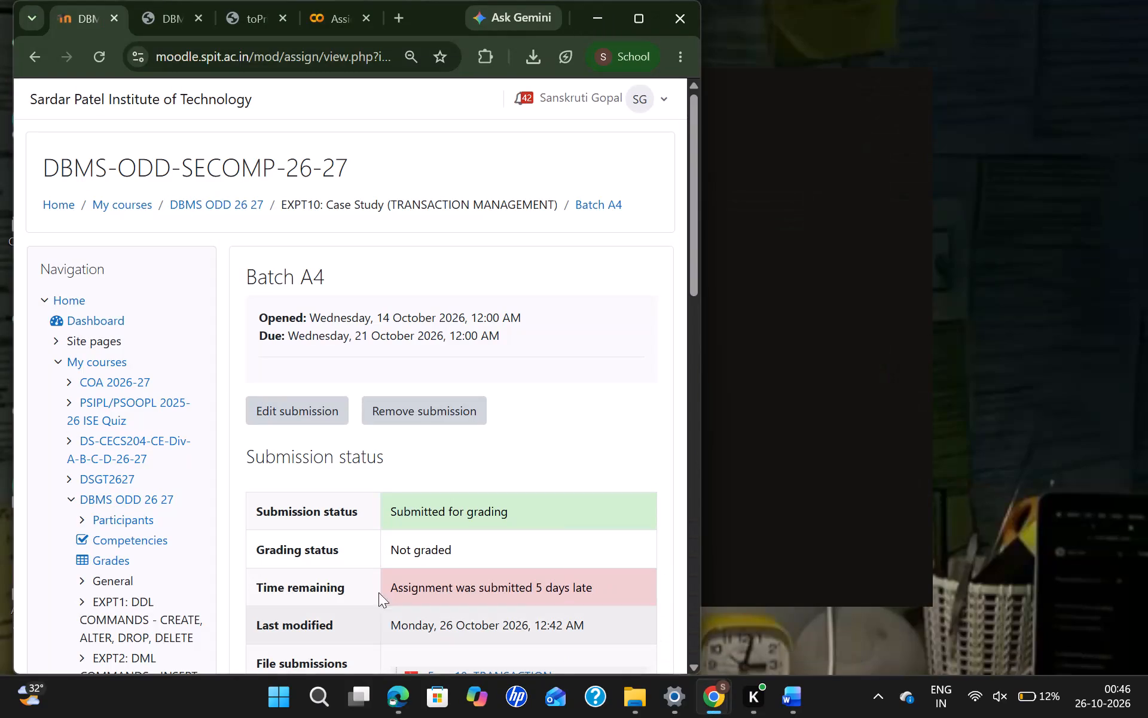
# Open the DS-CECS204-CE-Div-A-B-C-D-26-27 course on Moodle with the browser window maximized.
pyautogui.scroll(-1, 242, 459)
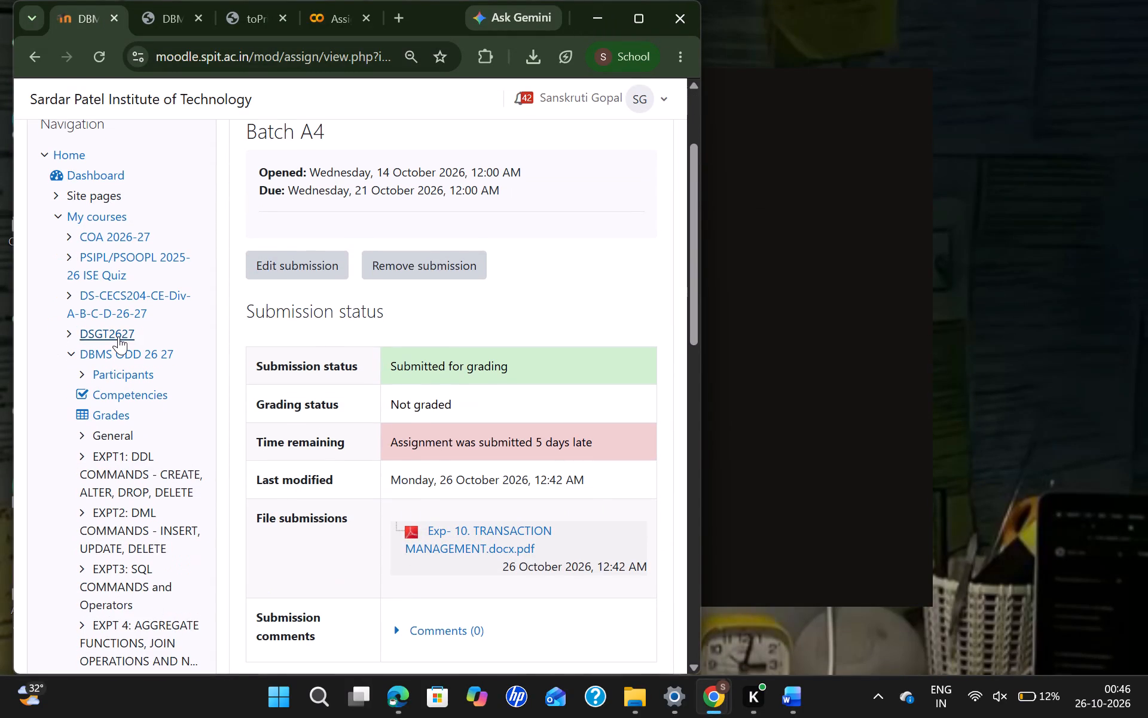
pyautogui.click(117, 290)
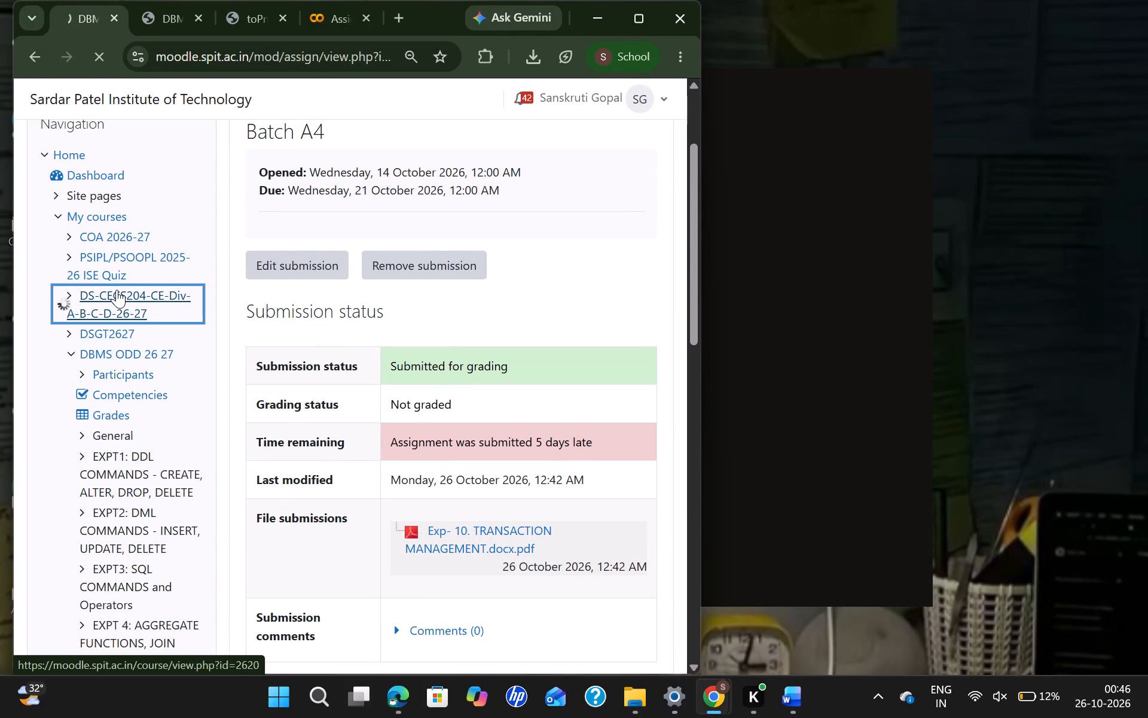
pyautogui.click(650, 32)
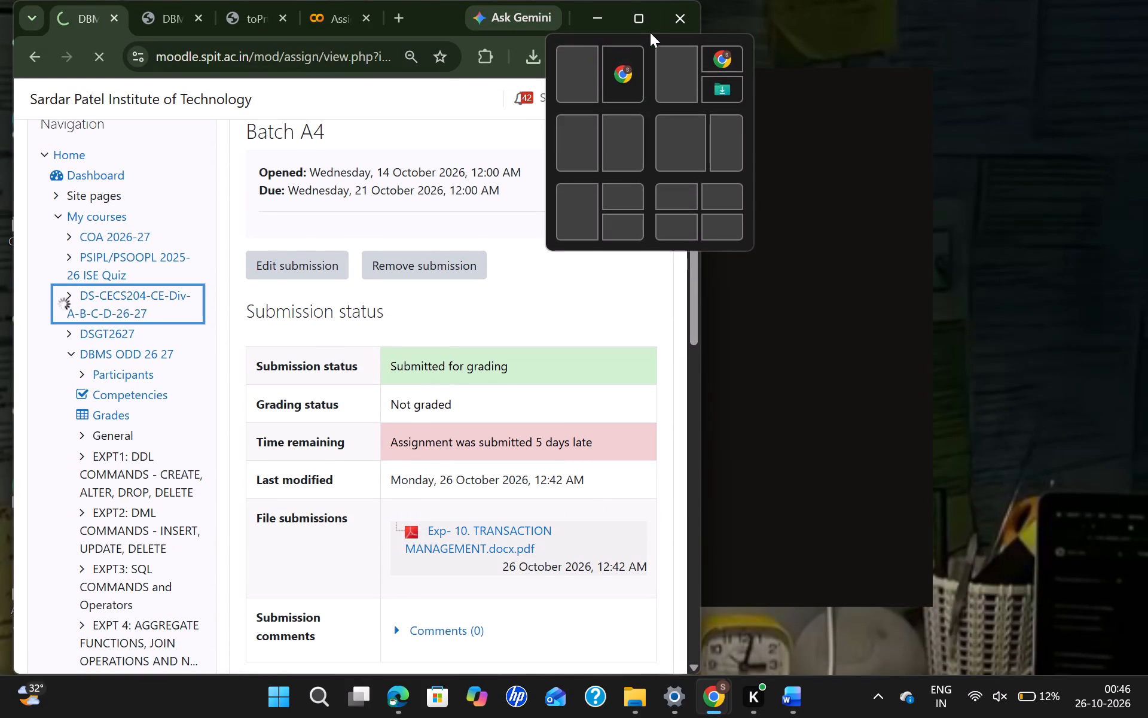
pyautogui.click(646, 20)
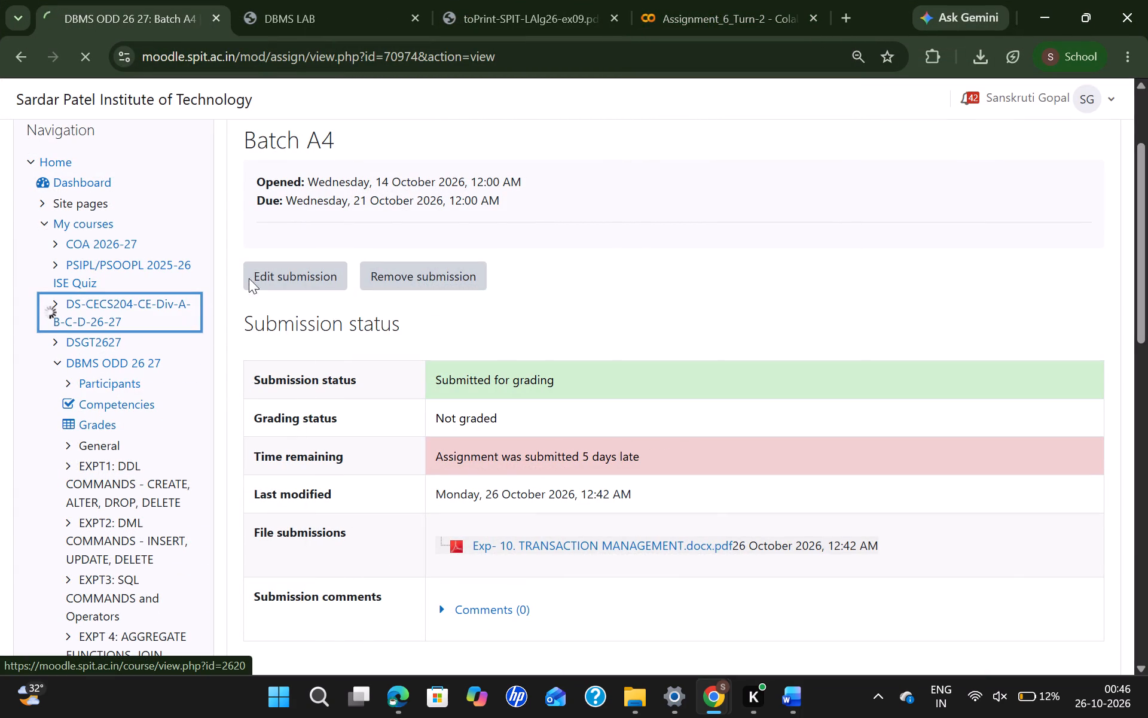
pyautogui.scroll(1, 249, 276)
pyautogui.click(99, 402)
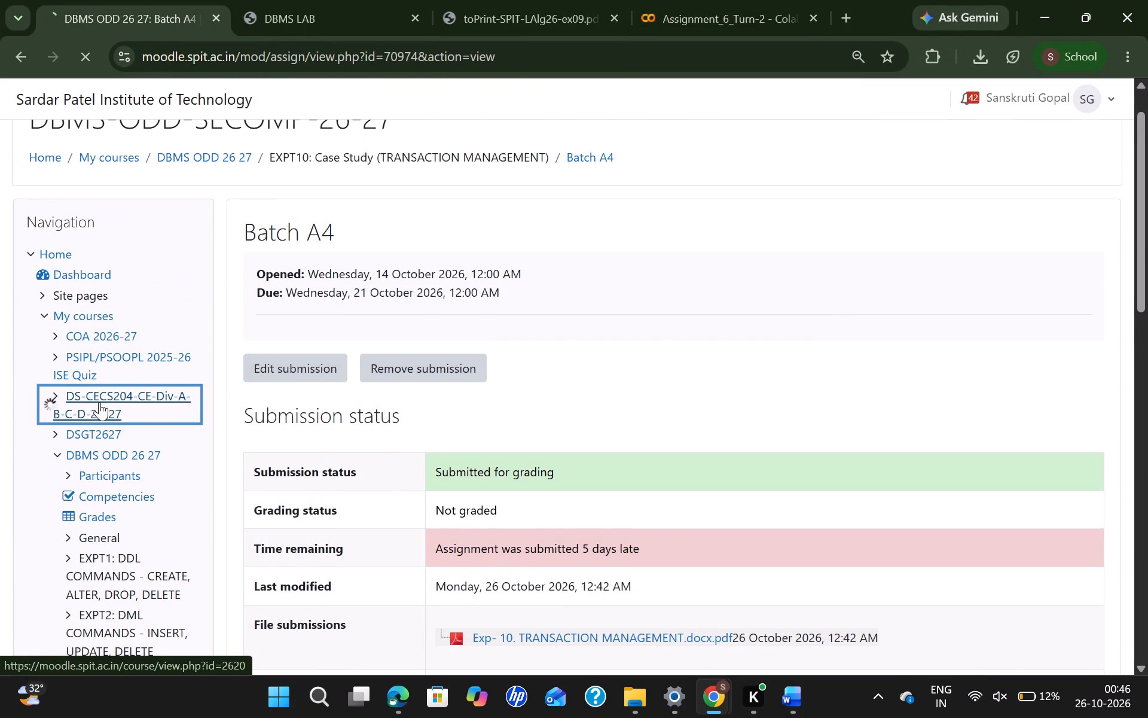
pyautogui.click(99, 402)
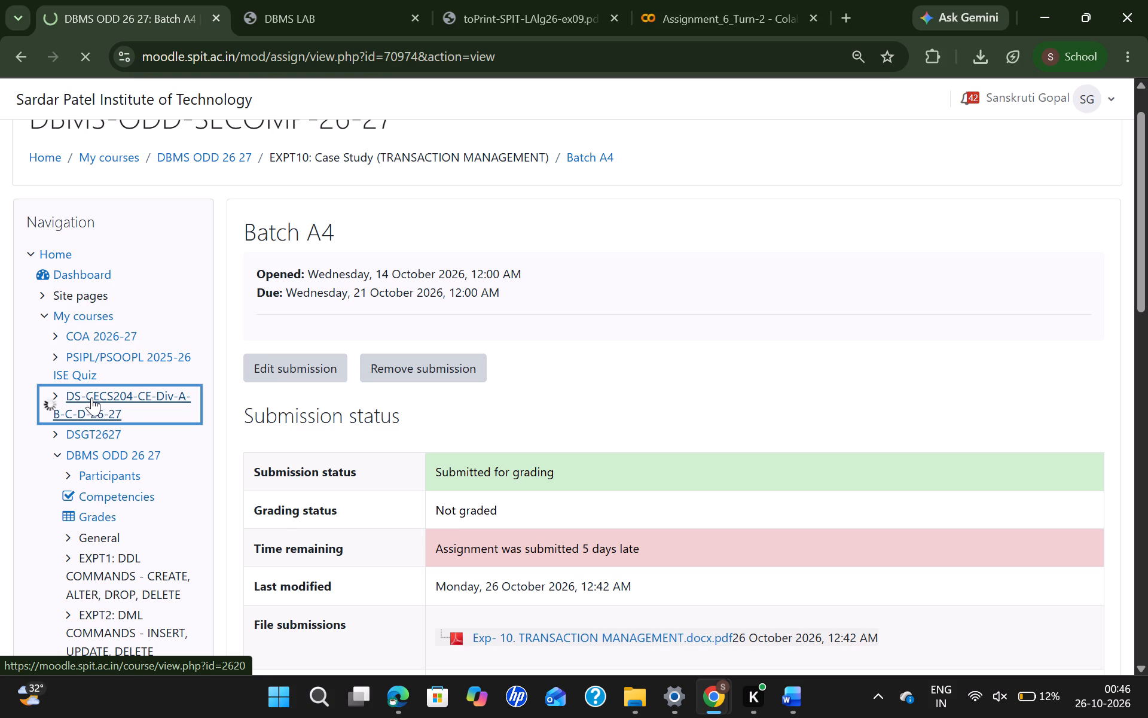
pyautogui.click(91, 397)
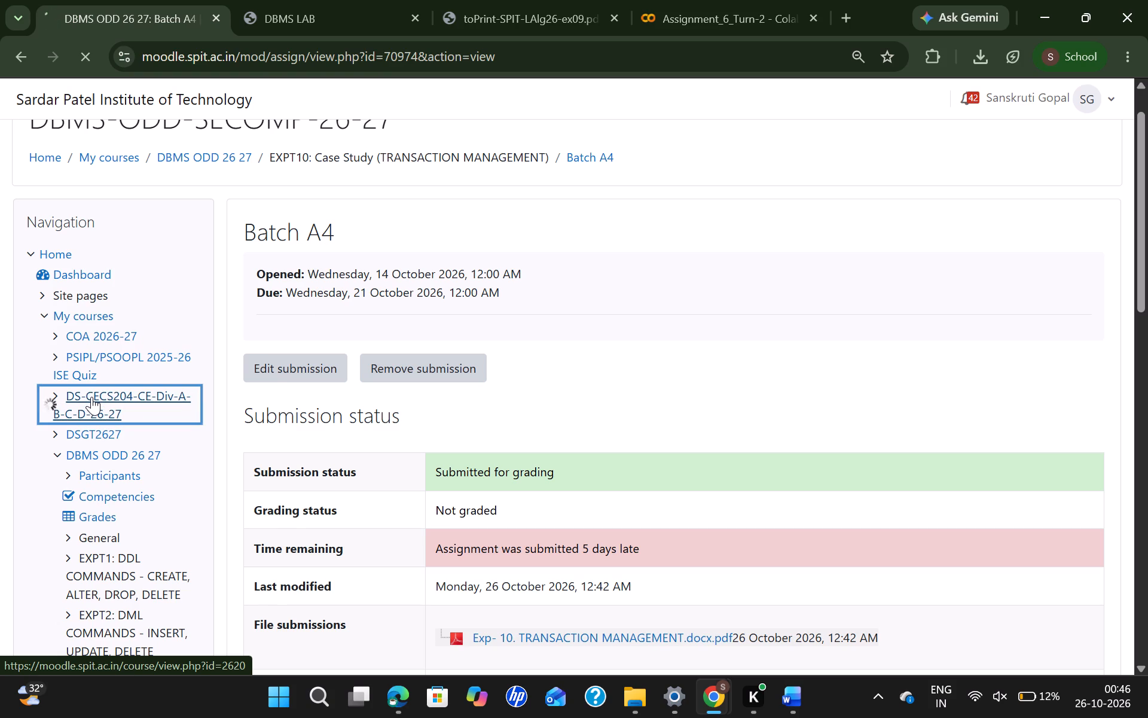